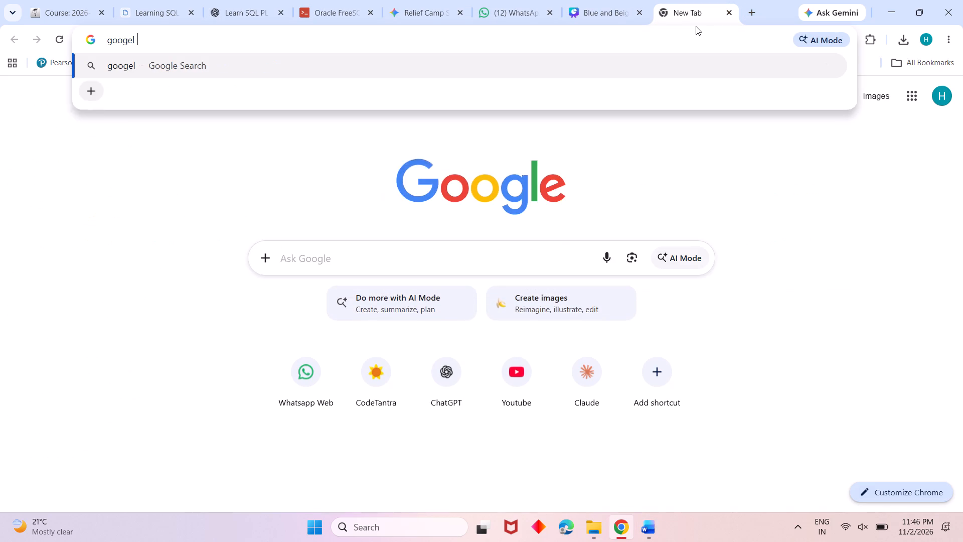
{"action": "key", "text": "BackSpace"}
{"action": "key", "text": "BackSpace"}
{"action": "key", "text": "BackSpace"}
{"action": "type", "text": "le slides"}
{"action": "key", "text": "Return"}
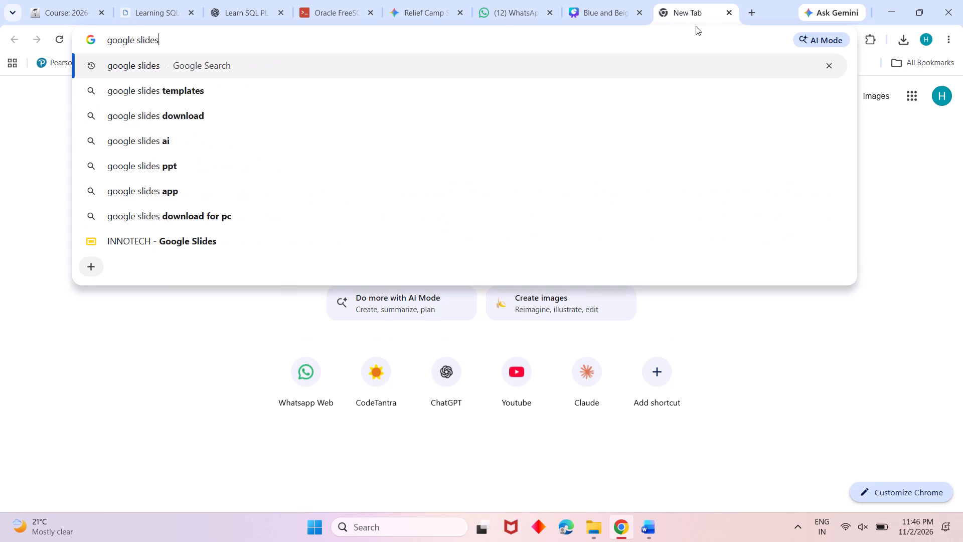
{"action": "left_click", "coordinate": [170, 182]}
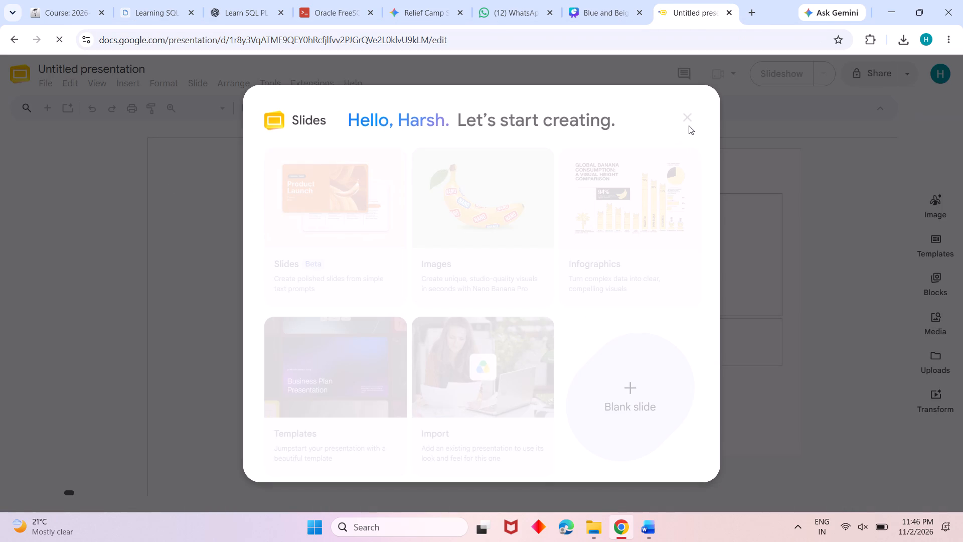
{"action": "left_click", "coordinate": [683, 114]}
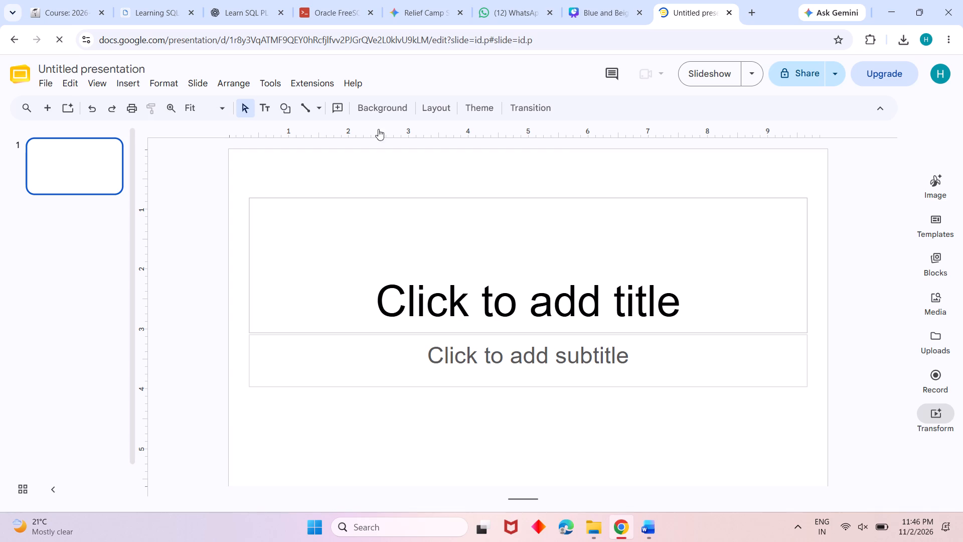
Upload DBS Case Study - 37 (1).pdf from the Downloads folder as the file to open in Google Slides.
{"action": "left_click", "coordinate": [40, 85]}
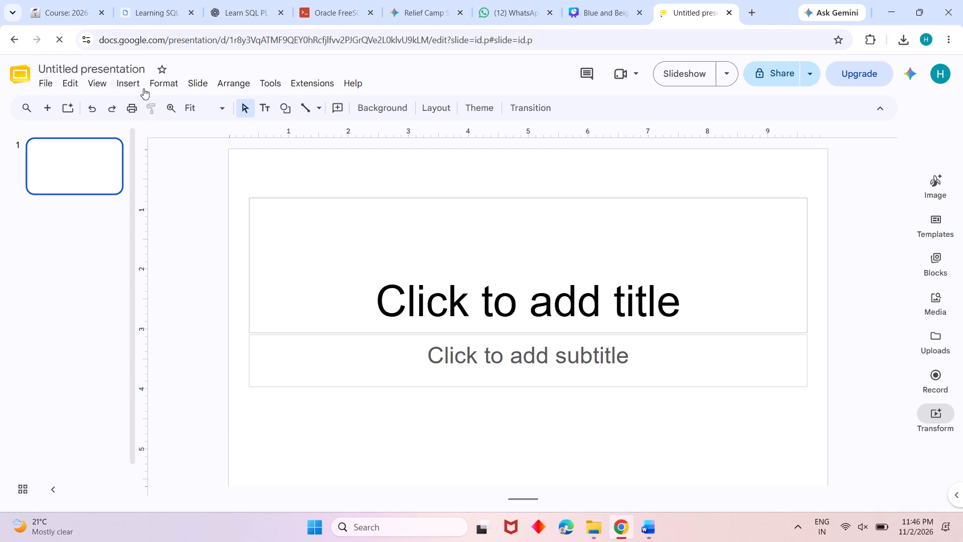
{"action": "left_click", "coordinate": [52, 84]}
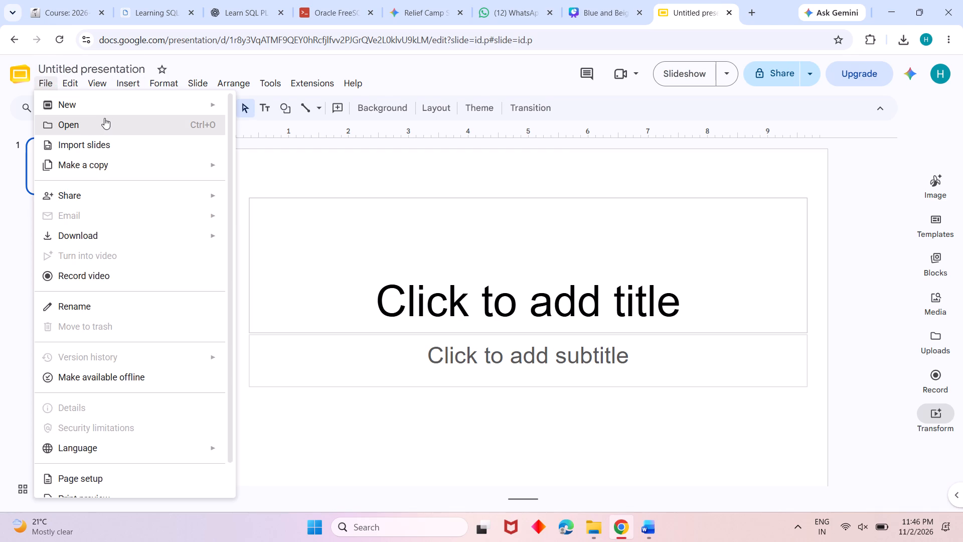
{"action": "left_click", "coordinate": [104, 118]}
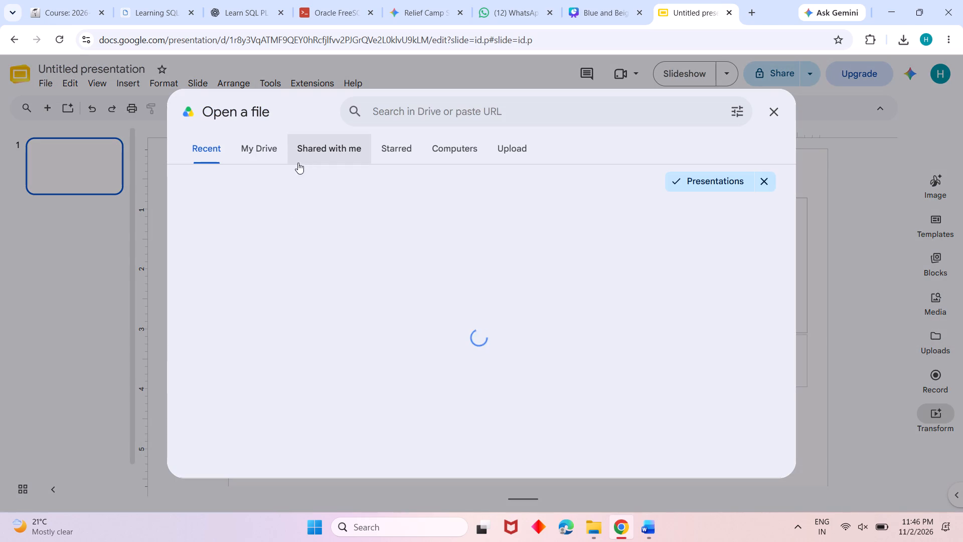
{"action": "left_click", "coordinate": [263, 141]}
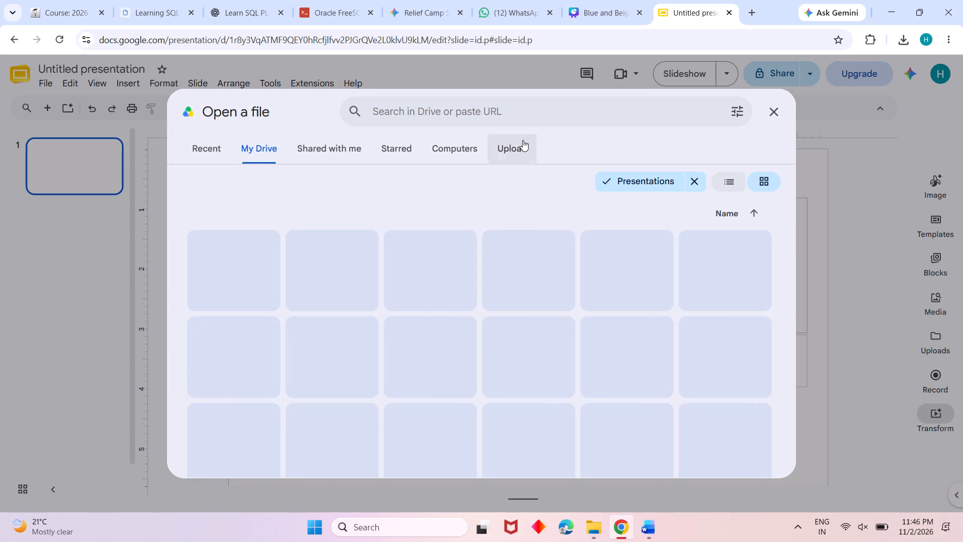
{"action": "left_click", "coordinate": [523, 140]}
{"action": "left_click", "coordinate": [495, 343]}
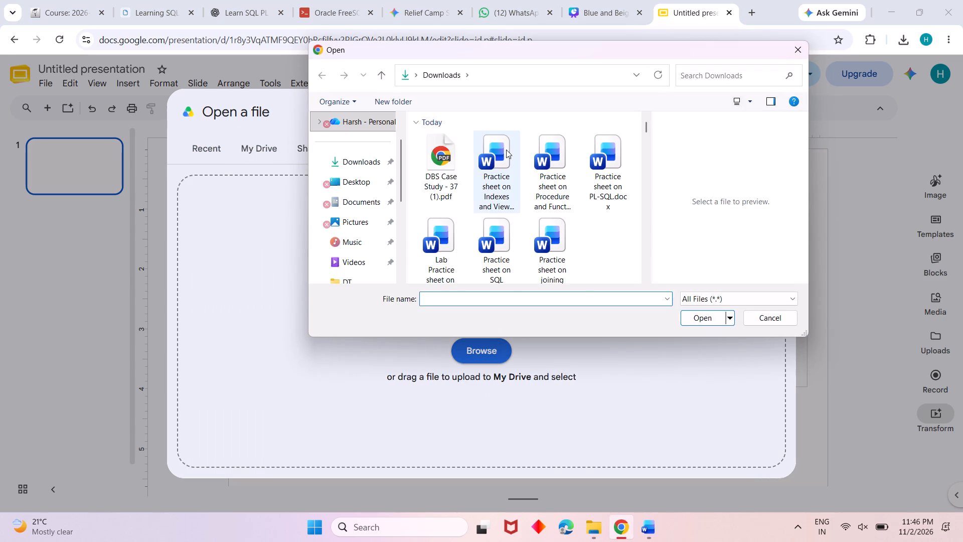
{"action": "left_click", "coordinate": [445, 160]}
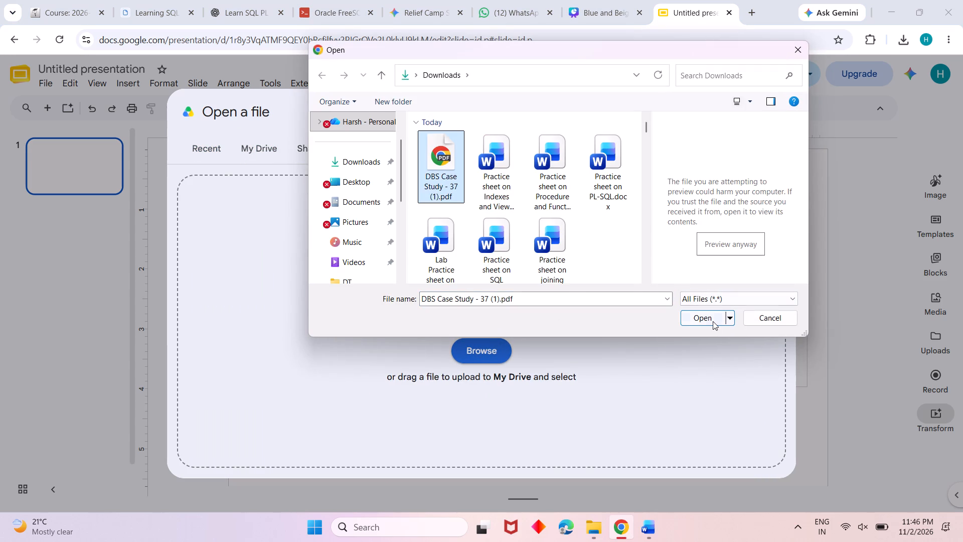
{"action": "left_click", "coordinate": [713, 321]}
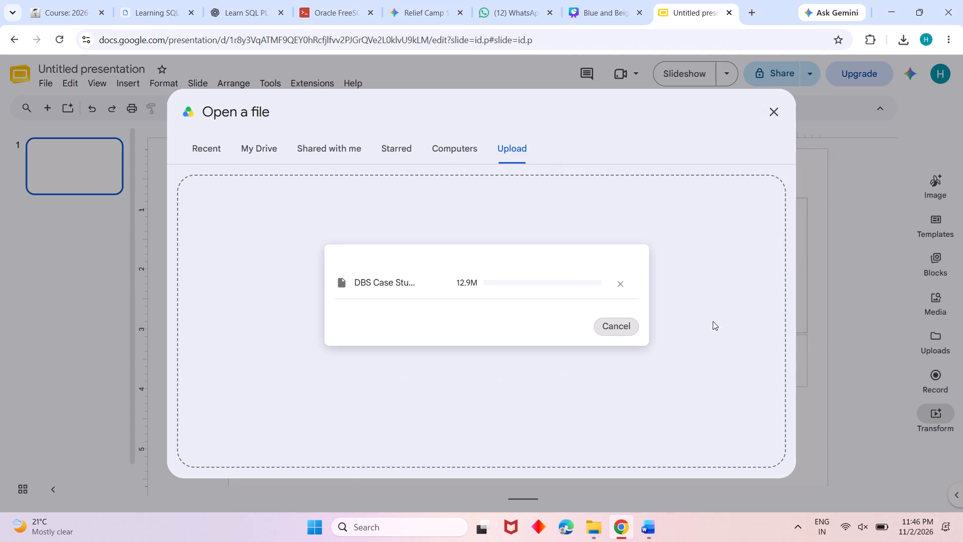
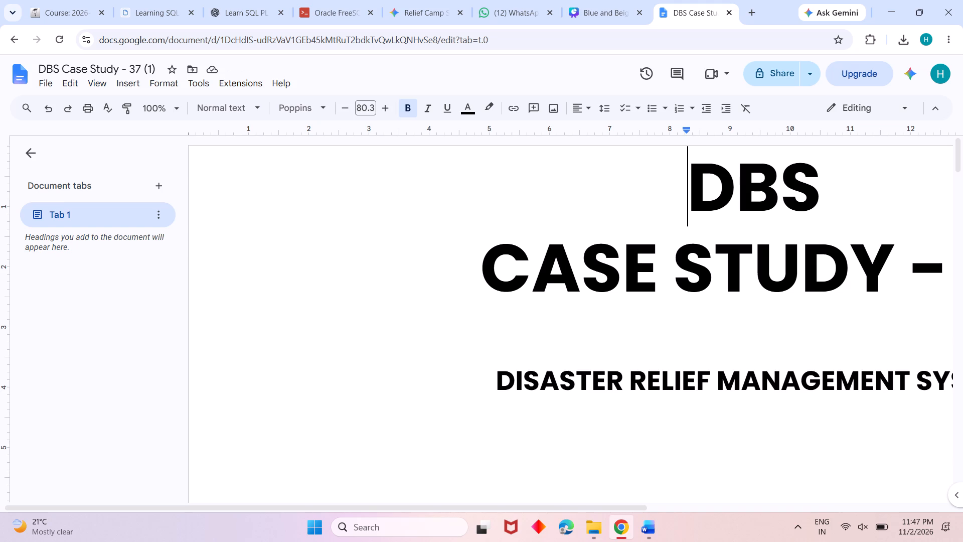
Examine the title page of the case study imported into Google Docs and compare it with the Canva presentation.
{"action": "left_click", "coordinate": [620, 15]}
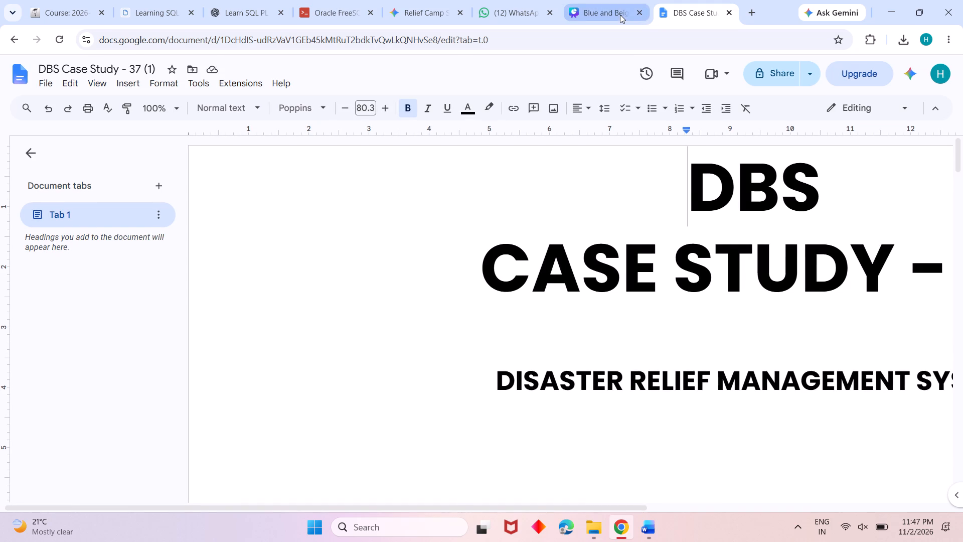
{"action": "left_click", "coordinate": [689, 0]}
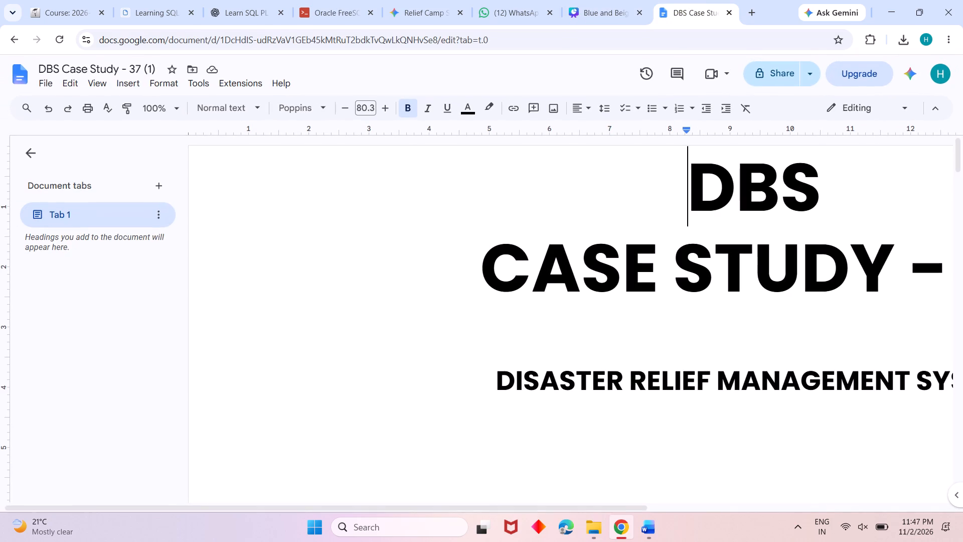
{"action": "scroll", "coordinate": [619, 285], "scroll_direction": "left", "scroll_amount": 7}
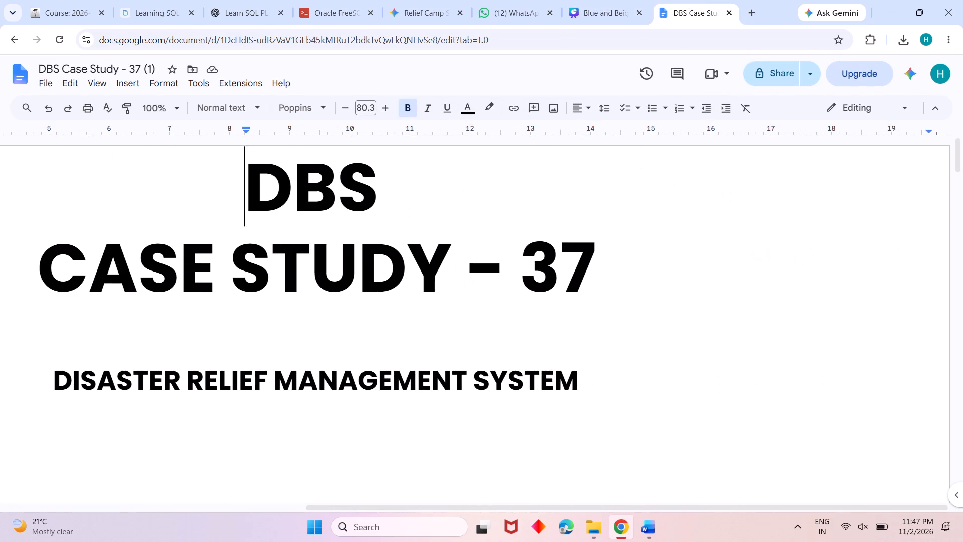
{"action": "scroll", "coordinate": [619, 285], "scroll_direction": "left", "scroll_amount": 5}
{"action": "scroll", "coordinate": [619, 285], "scroll_direction": "right", "scroll_amount": 3}
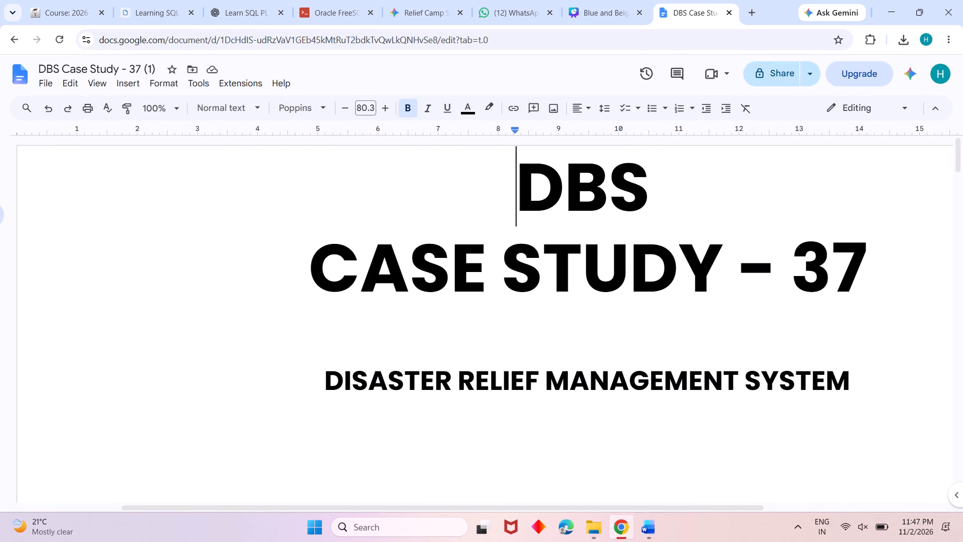
{"action": "left_click", "coordinate": [599, 0]}
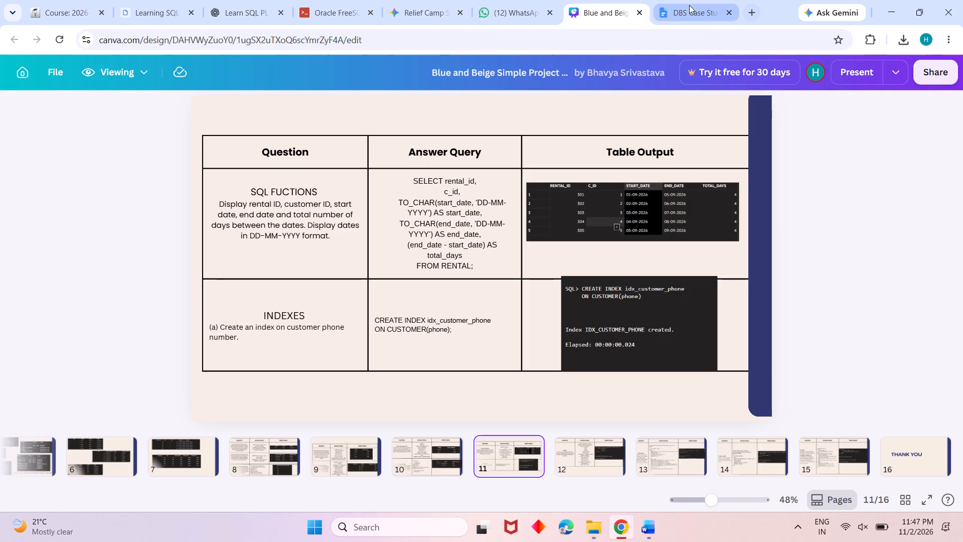
{"action": "left_click", "coordinate": [689, 5]}
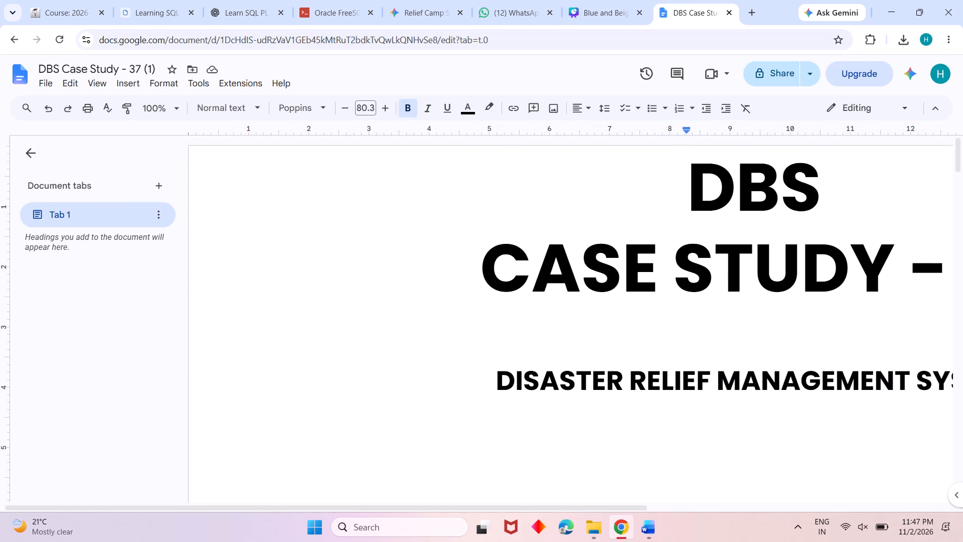
Search the web for google slides in a new tab and open a new Google Slides presentation.
{"action": "left_click", "coordinate": [751, 0]}
{"action": "left_click", "coordinate": [413, 245]}
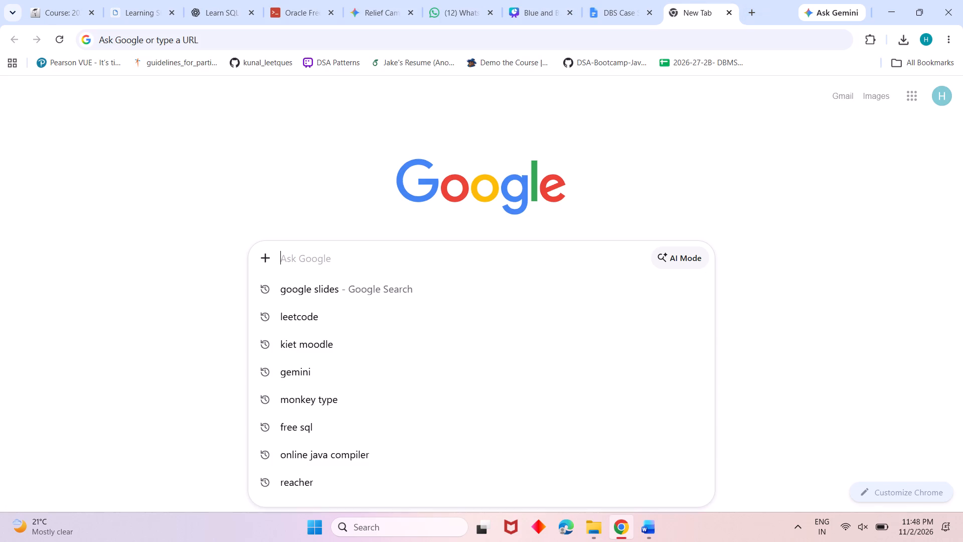
{"action": "left_click", "coordinate": [383, 287]}
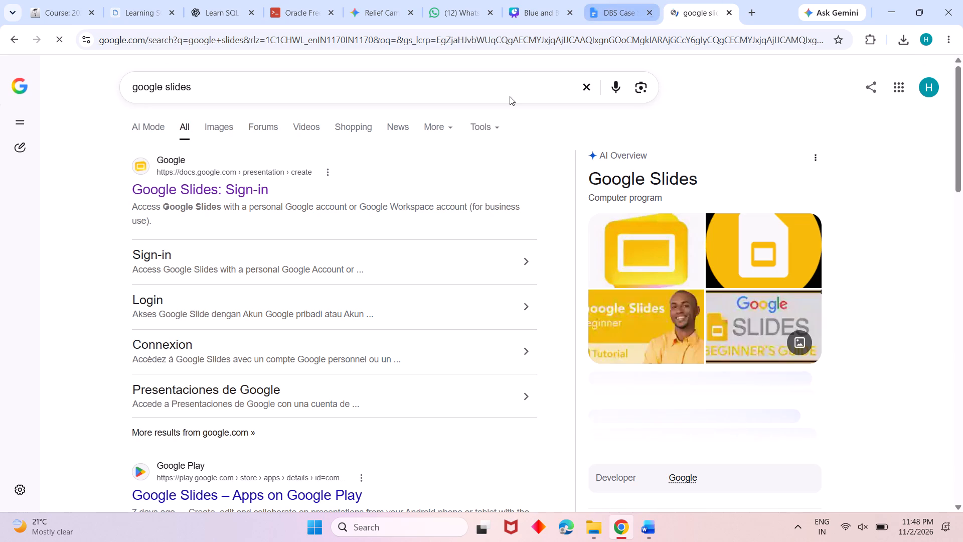
{"action": "left_click", "coordinate": [240, 184]}
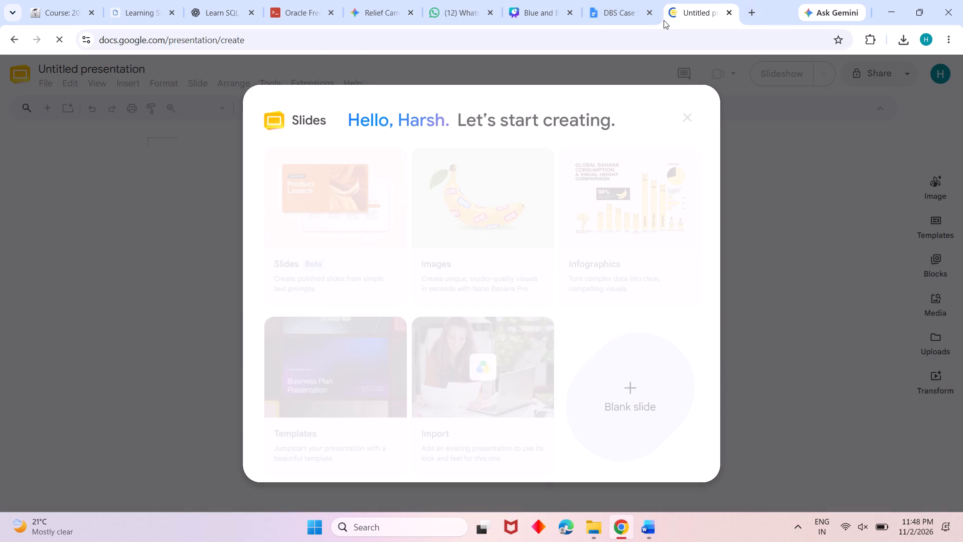
Close the converted DBS Case Study document and return to the new presentation, dismissing its start screen for a blank slide.
{"action": "left_click", "coordinate": [515, 4]}
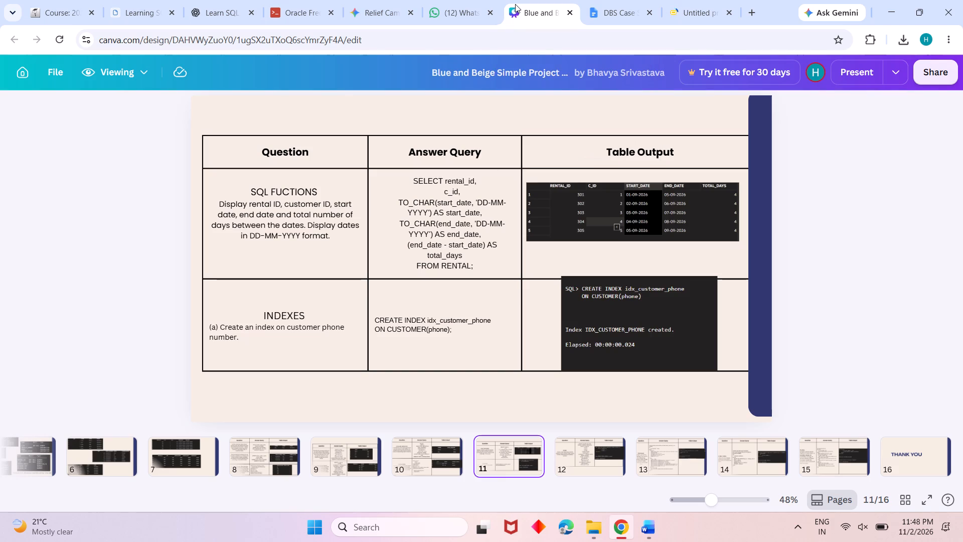
{"action": "left_click", "coordinate": [652, 12]}
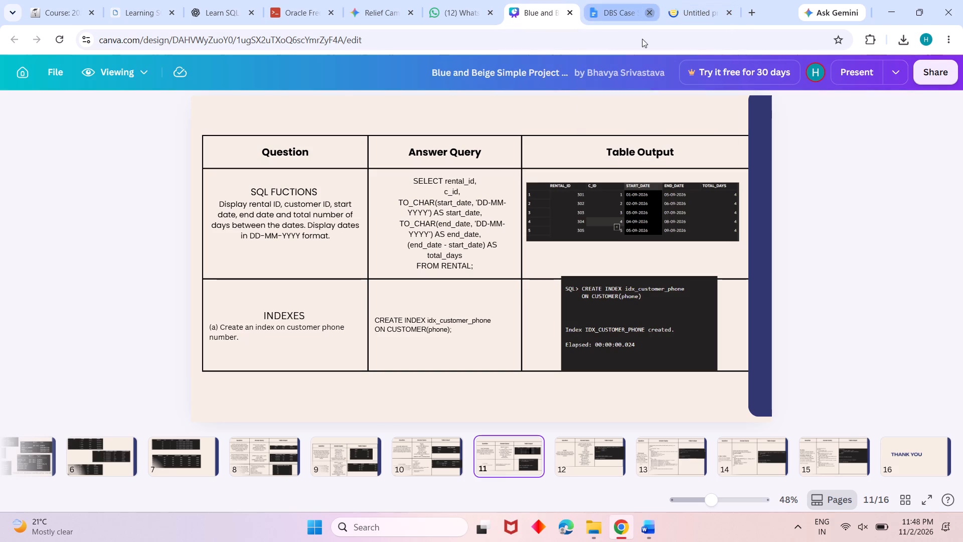
{"action": "left_click", "coordinate": [613, 6]}
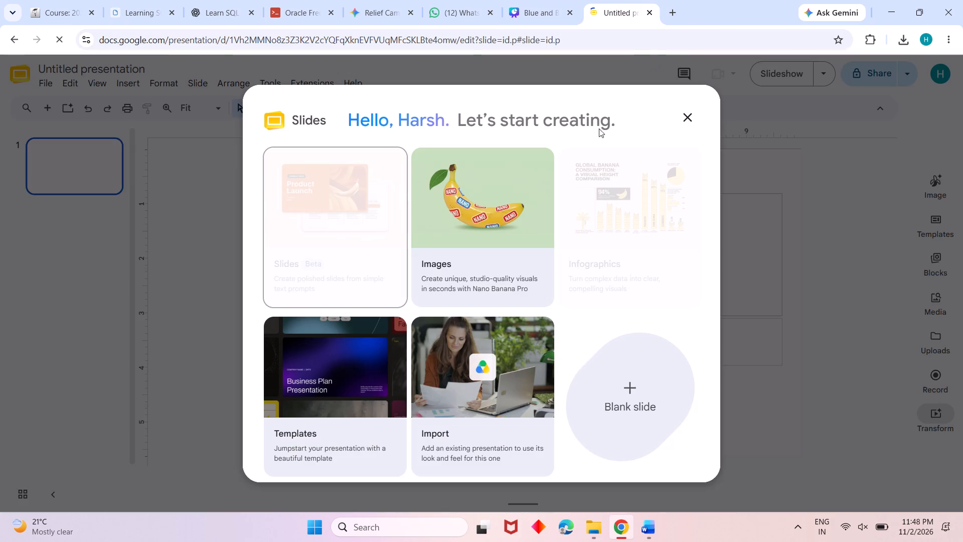
{"action": "left_click_drag", "start_coordinate": [692, 105], "coordinate": [689, 115]}
{"action": "left_click", "coordinate": [689, 115]}
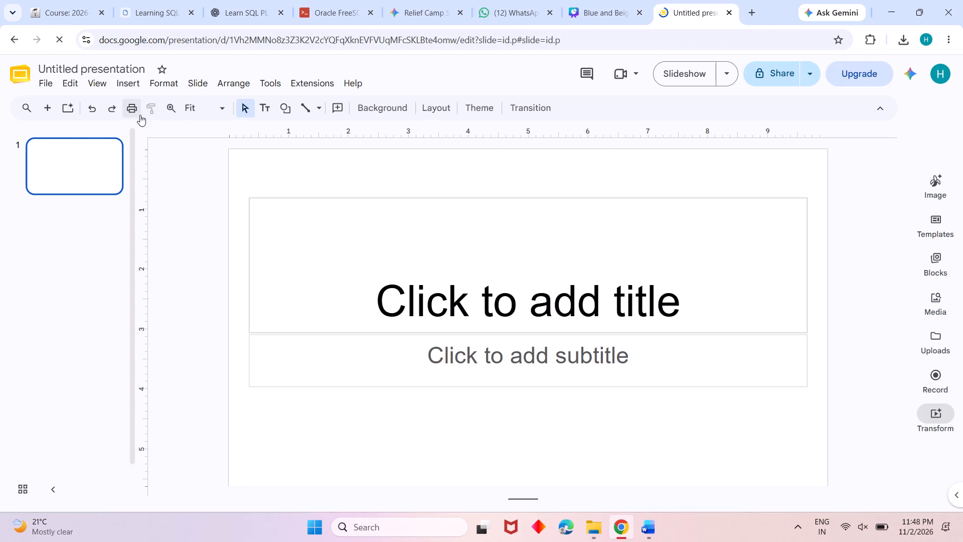
Upload DBS Case Study - 37 (1).pdf from the Downloads folder as the file to open in Google Slides.
{"action": "left_click", "coordinate": [55, 82]}
{"action": "left_click", "coordinate": [119, 124]}
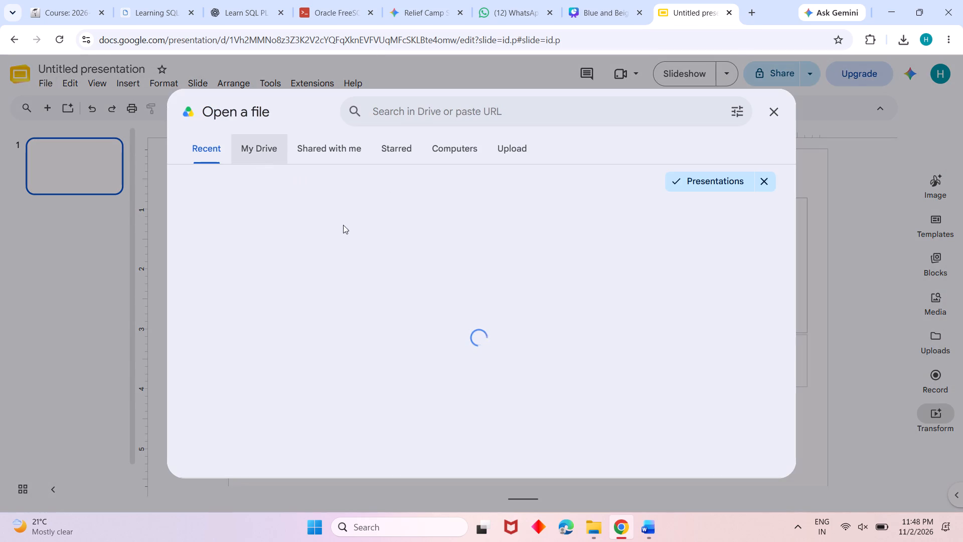
{"action": "left_click", "coordinate": [509, 144]}
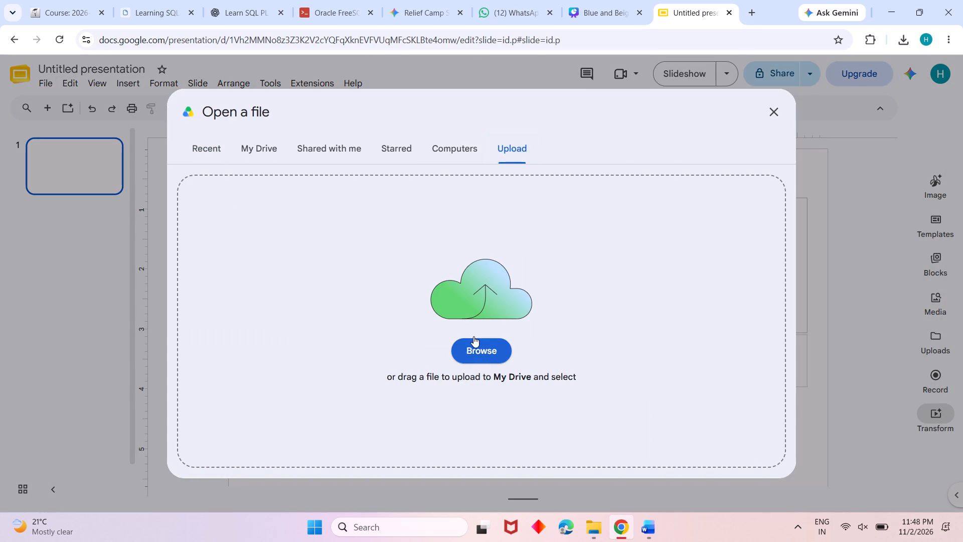
{"action": "left_click", "coordinate": [475, 346]}
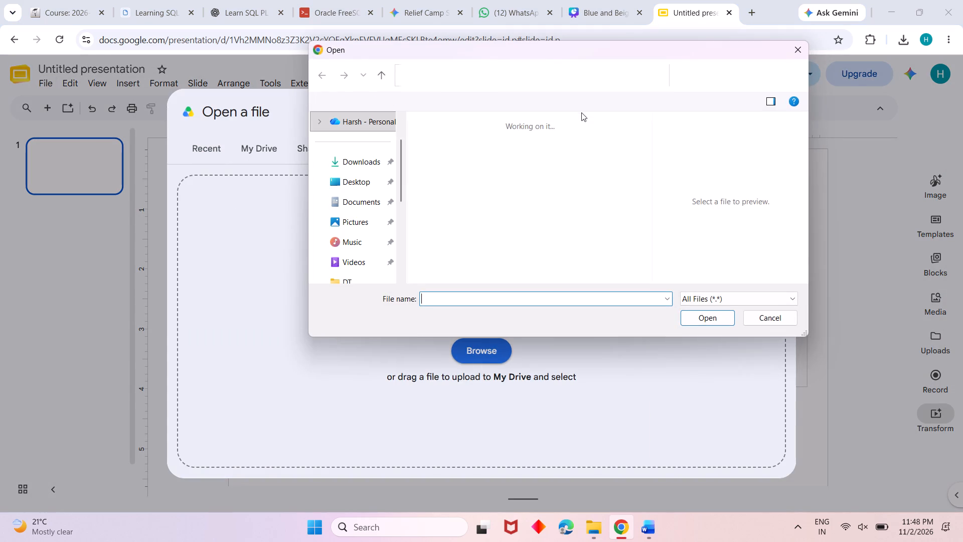
{"action": "left_click", "coordinate": [440, 169]}
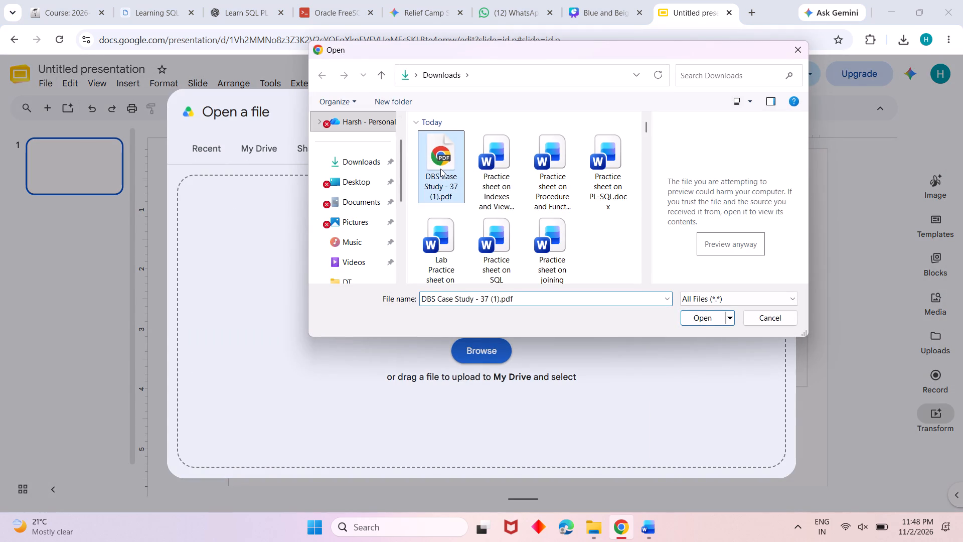
Start the upload of the selected DBS Case Study - 37 (1).pdf into Google Slides.
{"action": "left_click", "coordinate": [696, 316]}
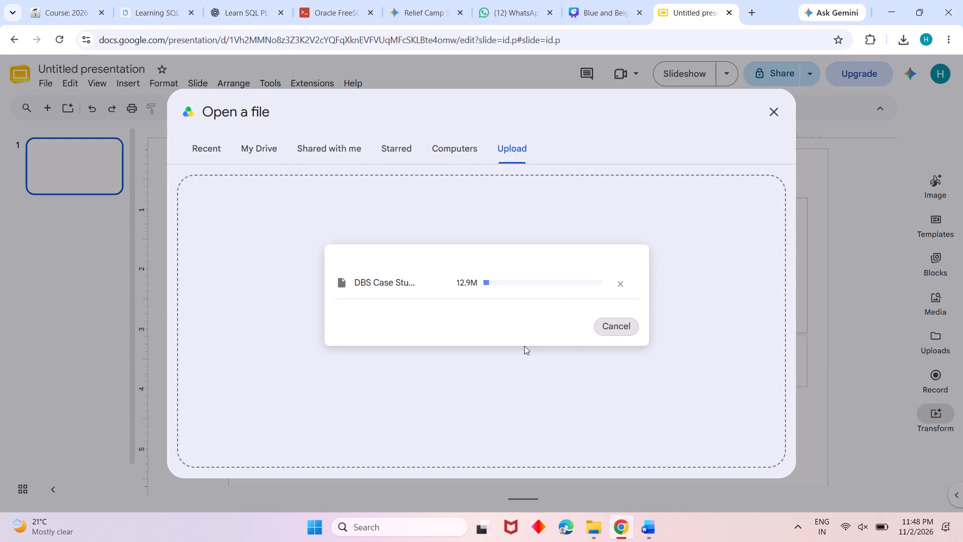
Open the Windows quick settings for network, sound and battery.
{"action": "left_click", "coordinate": [867, 541]}
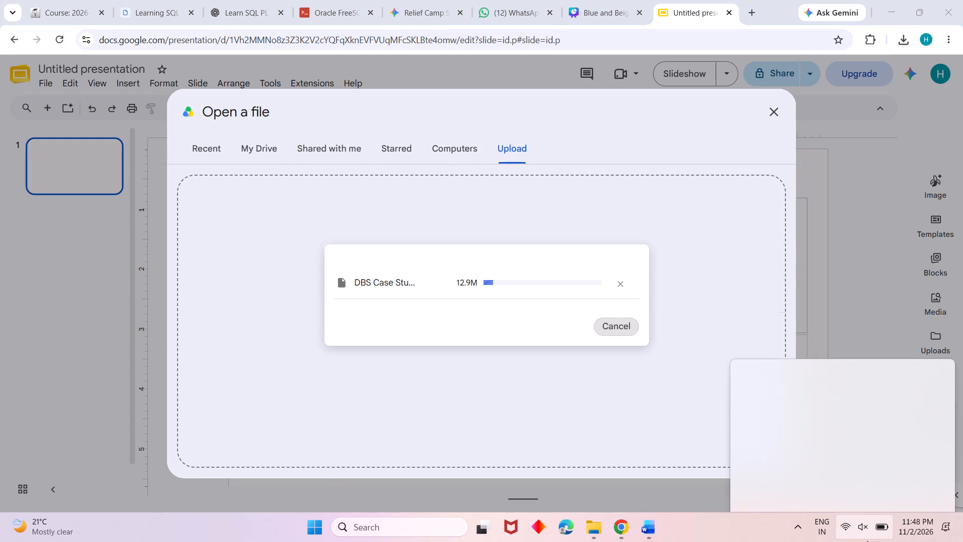
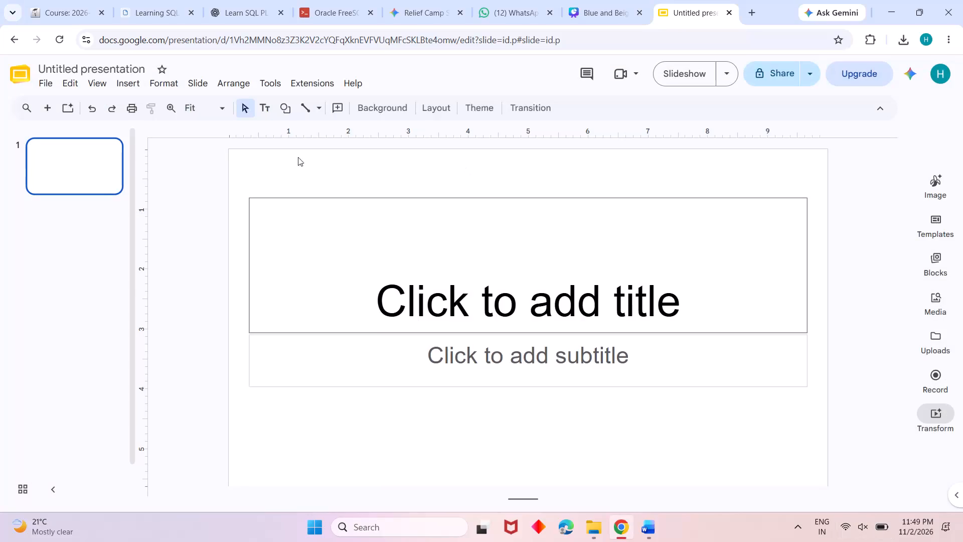
Retry opening DBS Case Study - 37 (1).pdf in Google Slides by uploading it again from the Downloads folder.
{"action": "left_click", "coordinate": [46, 85]}
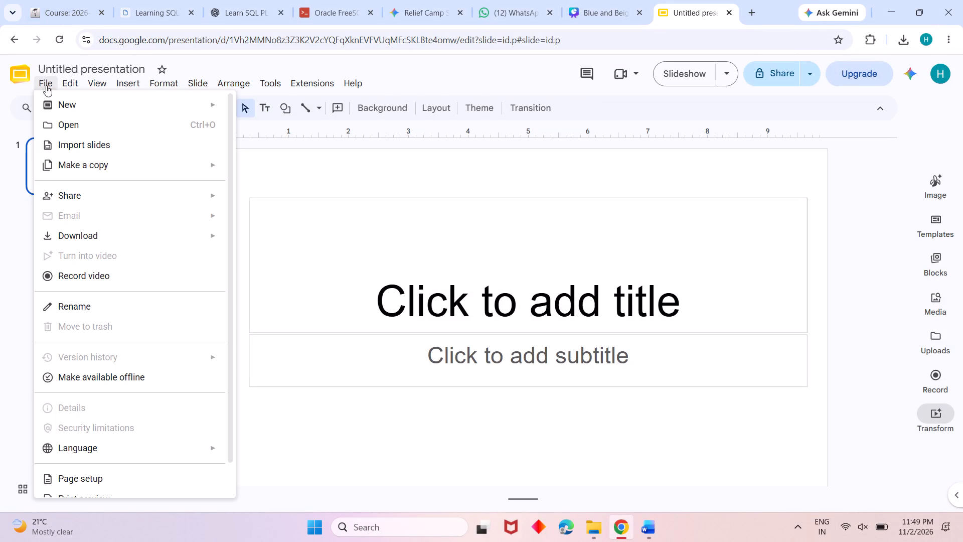
{"action": "left_click", "coordinate": [136, 129]}
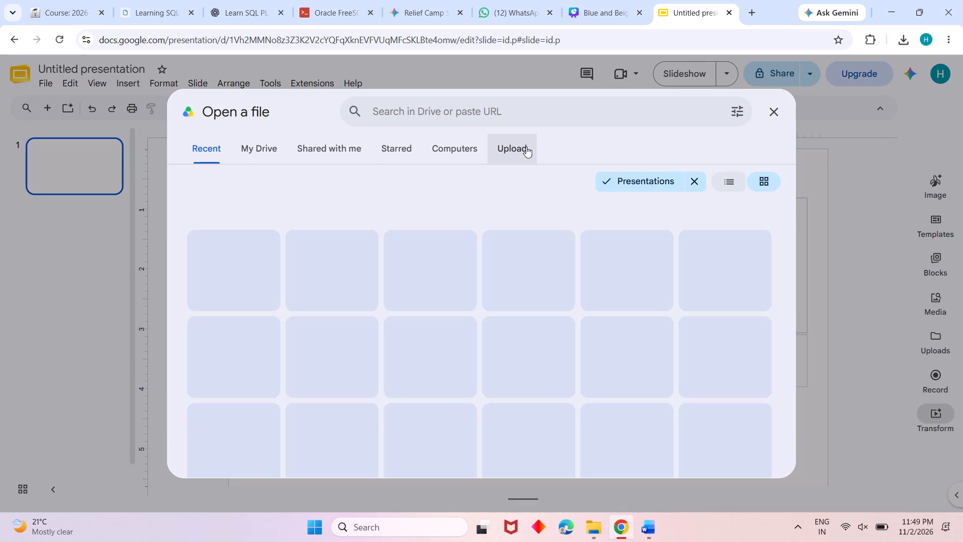
{"action": "left_click", "coordinate": [526, 147]}
{"action": "left_click", "coordinate": [481, 345]}
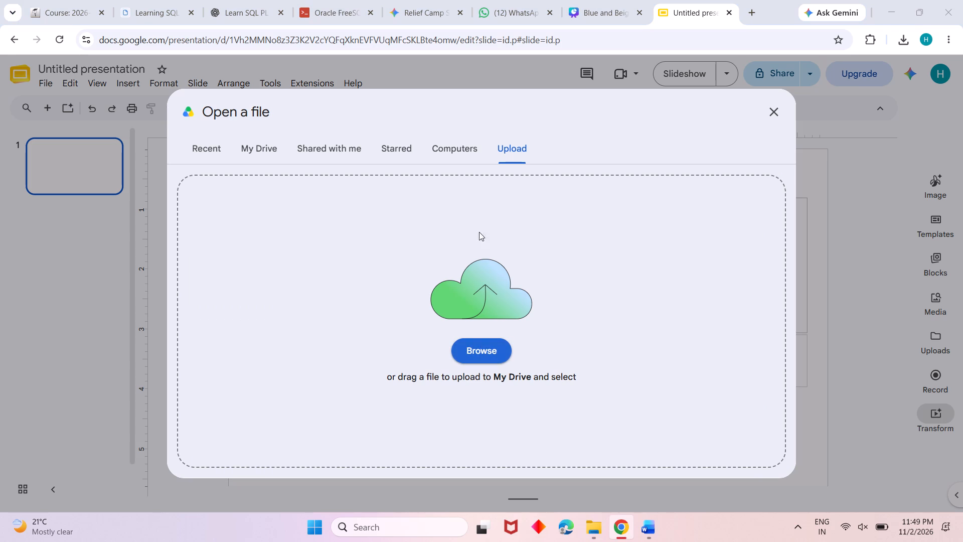
{"action": "left_click", "coordinate": [426, 158]}
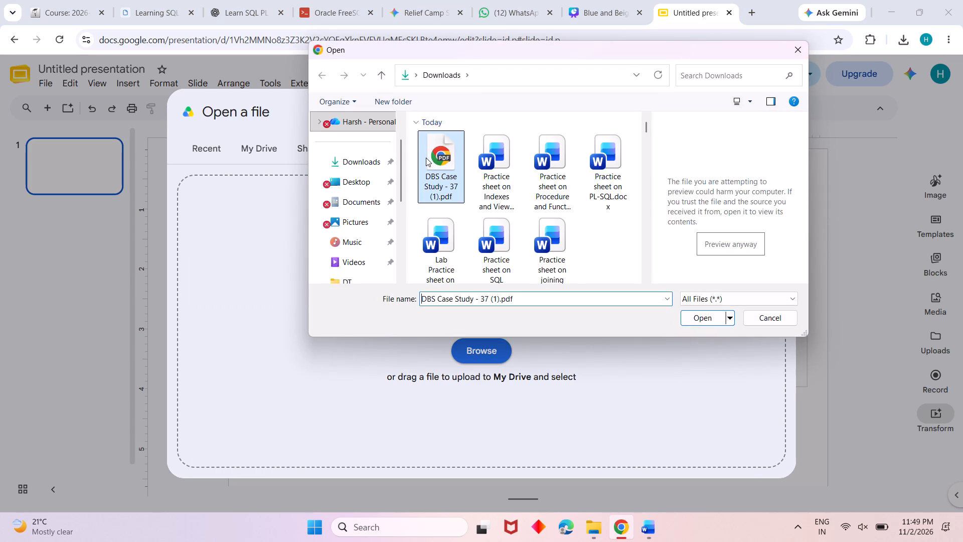
{"action": "left_click", "coordinate": [709, 314]}
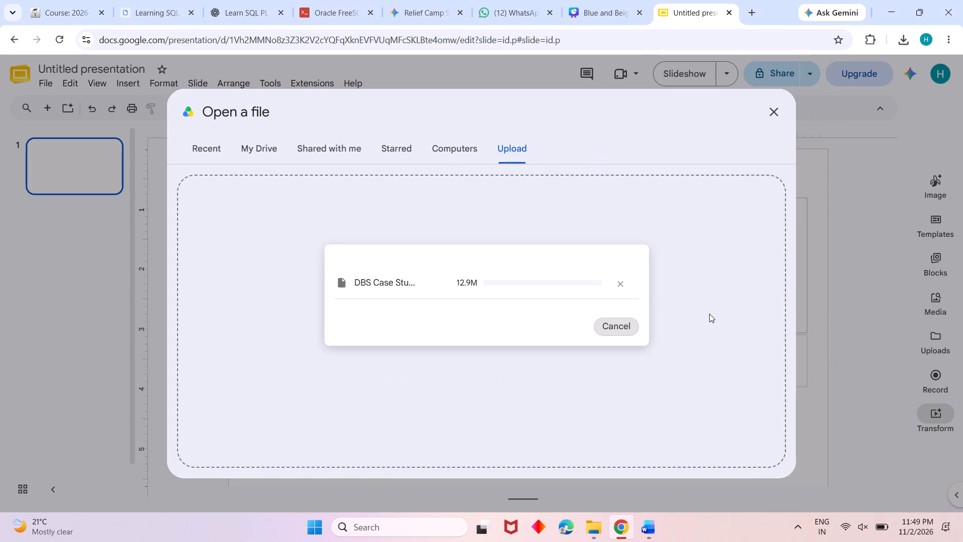
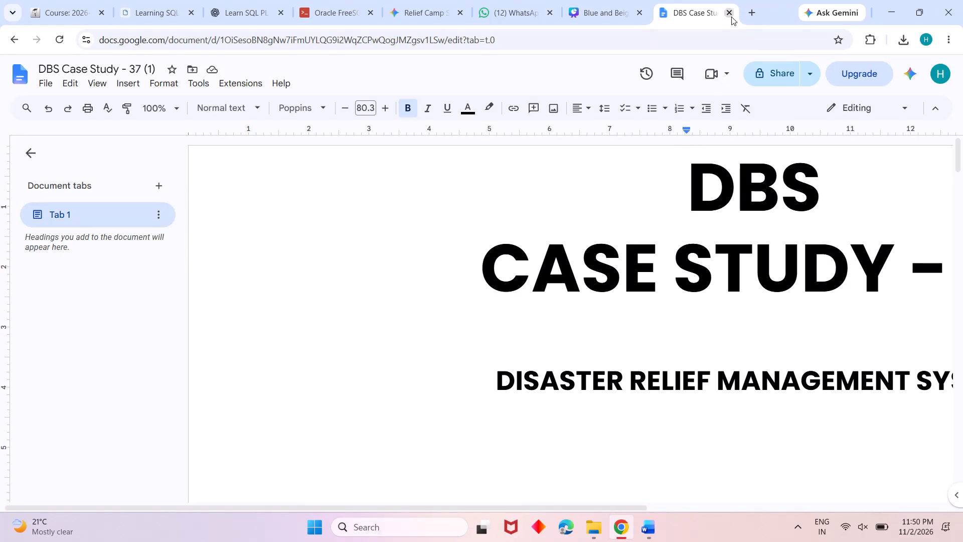
Close the DBS Case Study - 37 (1) document in Google Docs.
{"action": "left_click", "coordinate": [732, 18]}
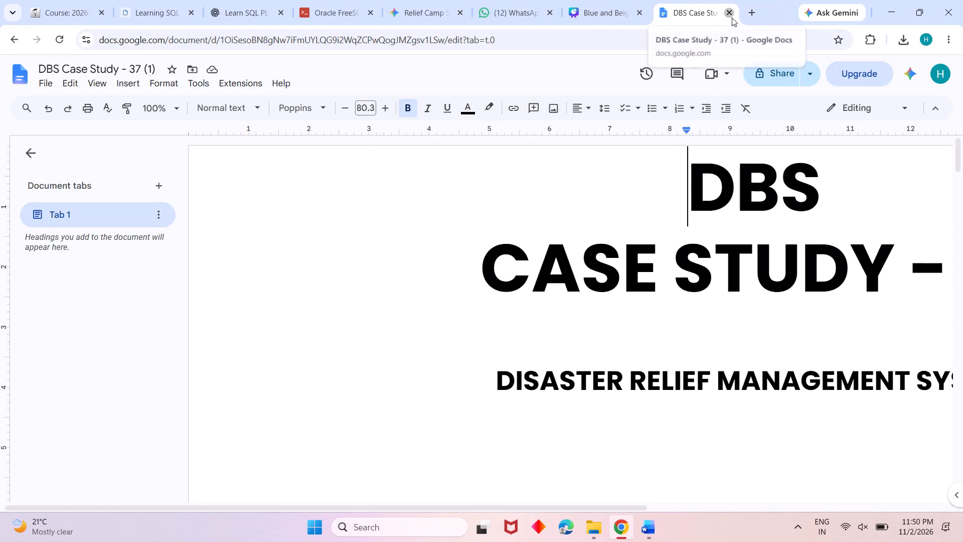
Search the web for "pdf to ppt" in a new tab and open iLovePDF's PDF to PowerPoint converter.
{"action": "left_click", "coordinate": [750, 12]}
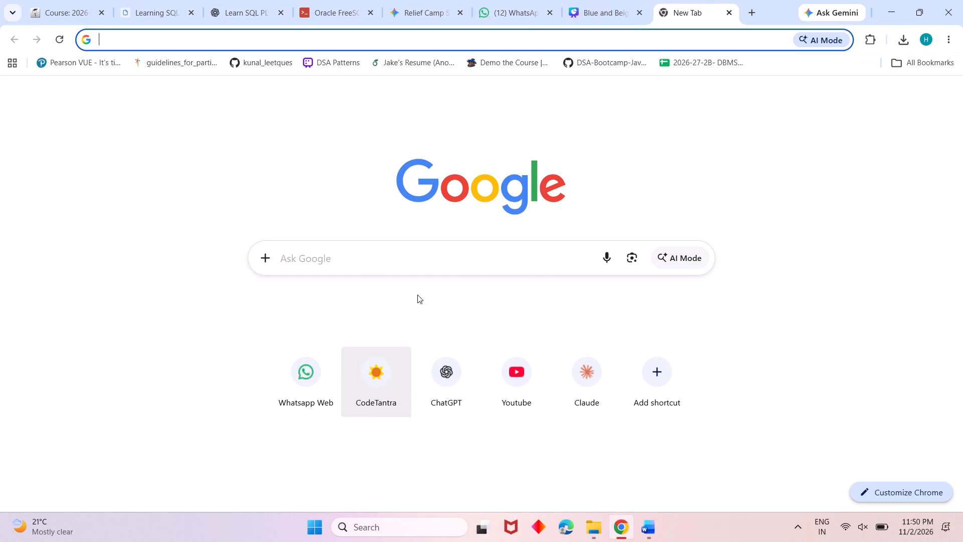
{"action": "left_click", "coordinate": [430, 256]}
{"action": "type", "text": "pdf t o"}
{"action": "key", "text": "BackSpace"}
{"action": "key", "text": "BackSpace"}
{"action": "type", "text": "o ppt"}
{"action": "key", "text": "Return"}
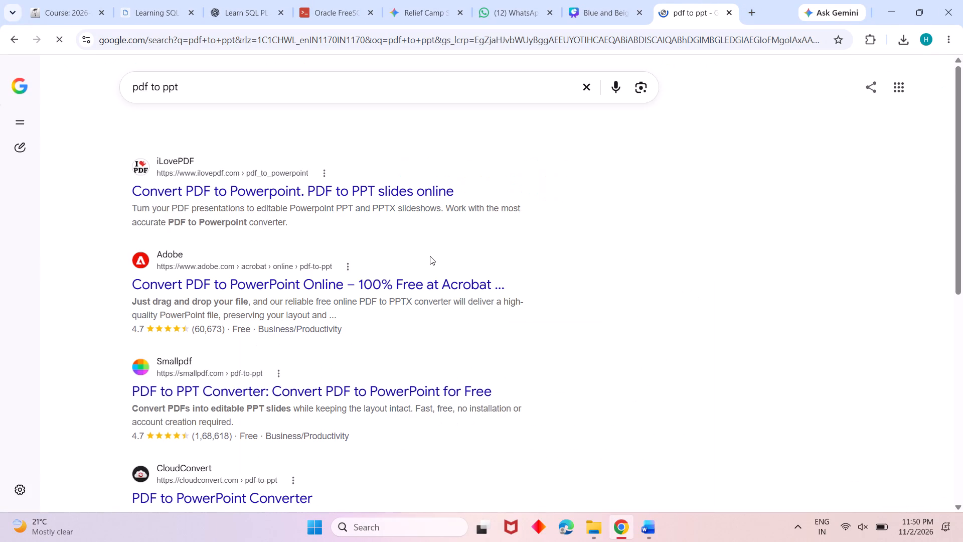
{"action": "left_click", "coordinate": [333, 191]}
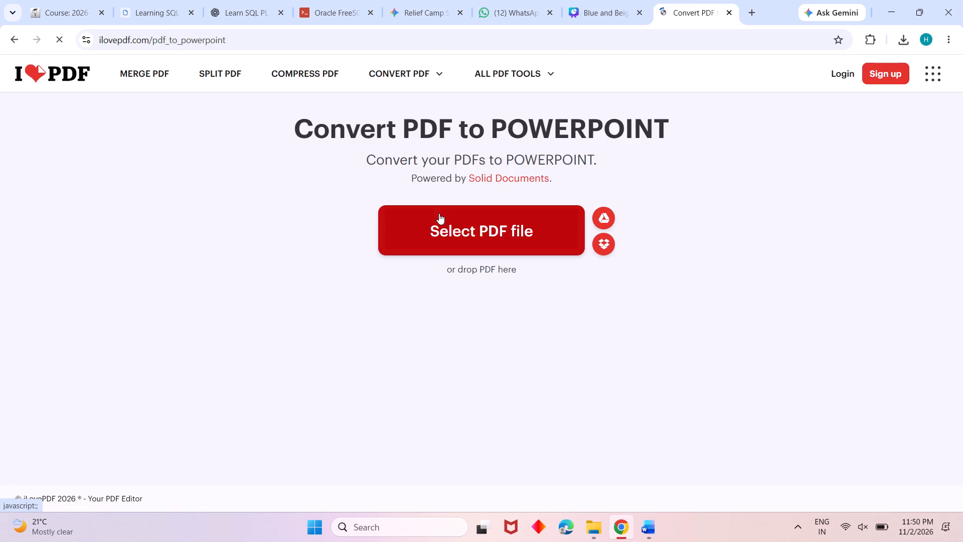
Upload DBS Case Study - 37 (1).pdf from the Downloads folder and start its conversion to PPTX without OCR.
{"action": "left_click", "coordinate": [448, 221]}
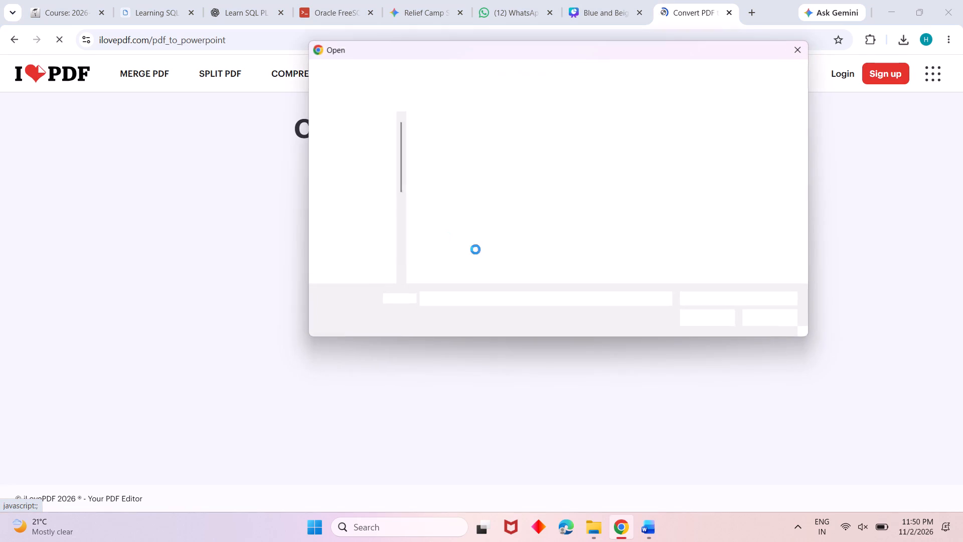
{"action": "left_click", "coordinate": [432, 169]}
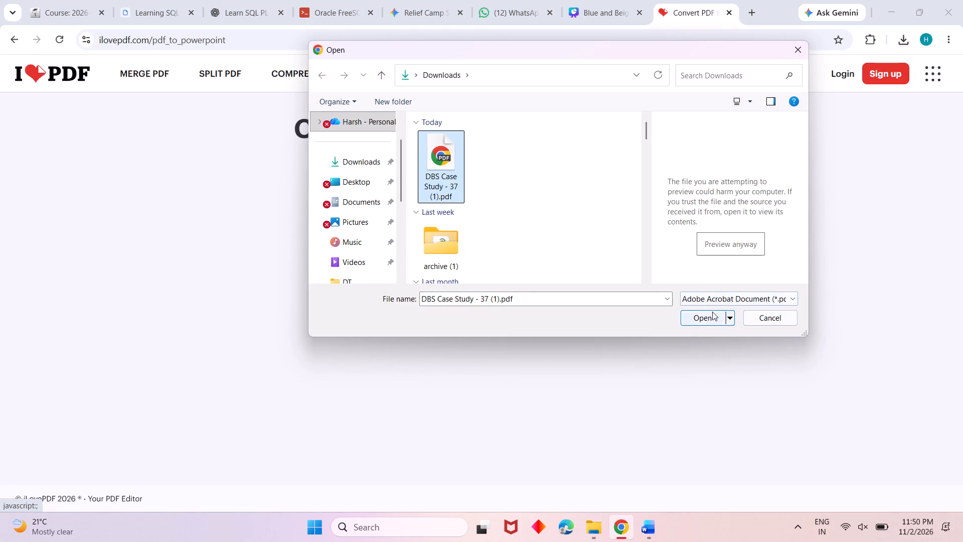
{"action": "left_click", "coordinate": [712, 312]}
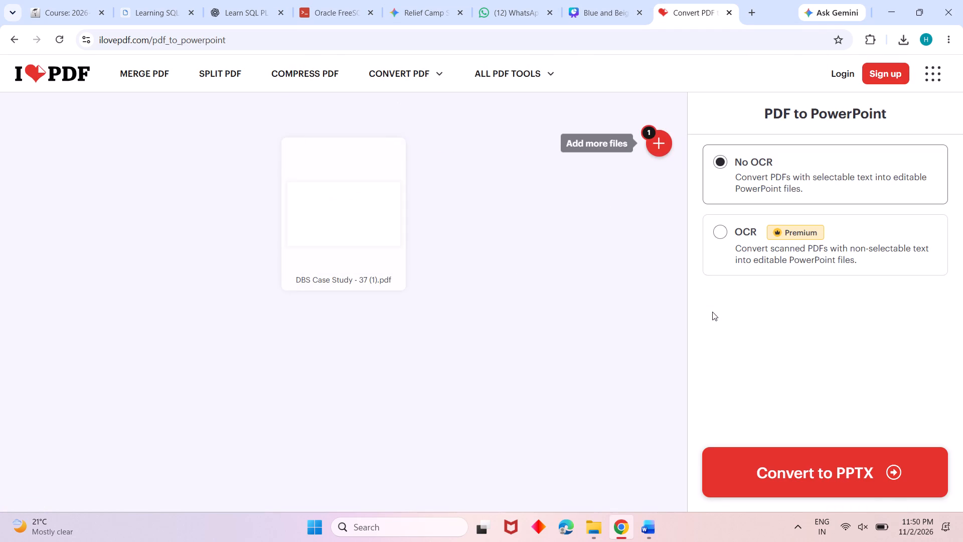
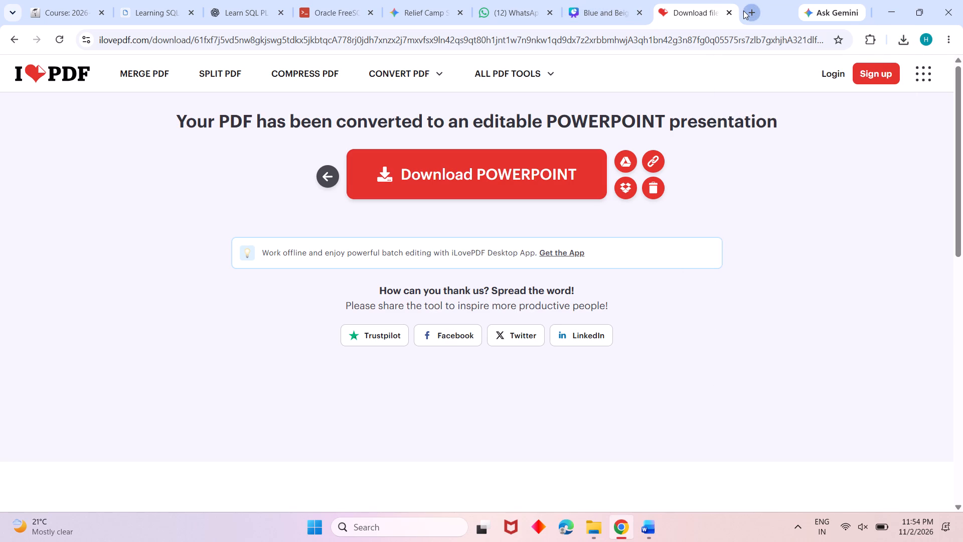
{"action": "left_click", "coordinate": [649, 10]}
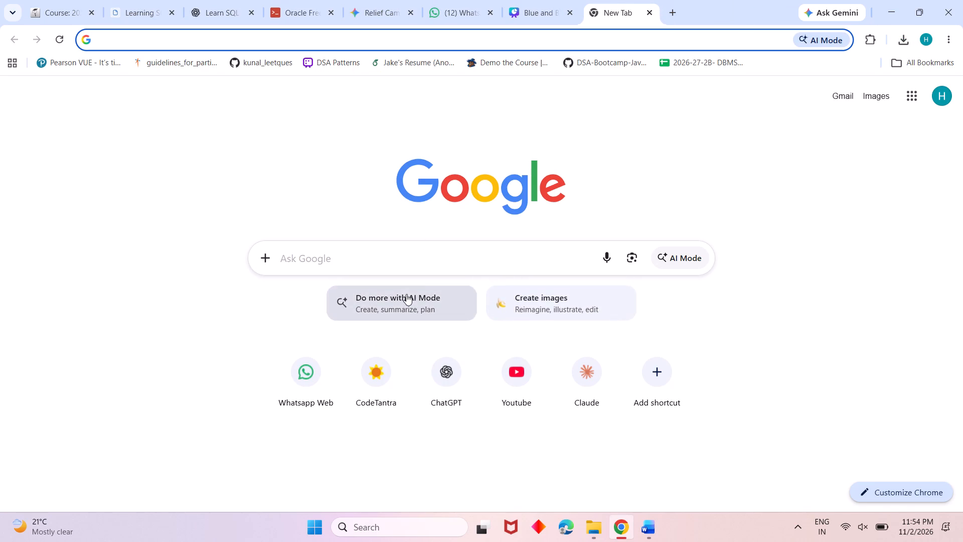
{"action": "left_click", "coordinate": [445, 243]}
{"action": "left_click", "coordinate": [372, 291]}
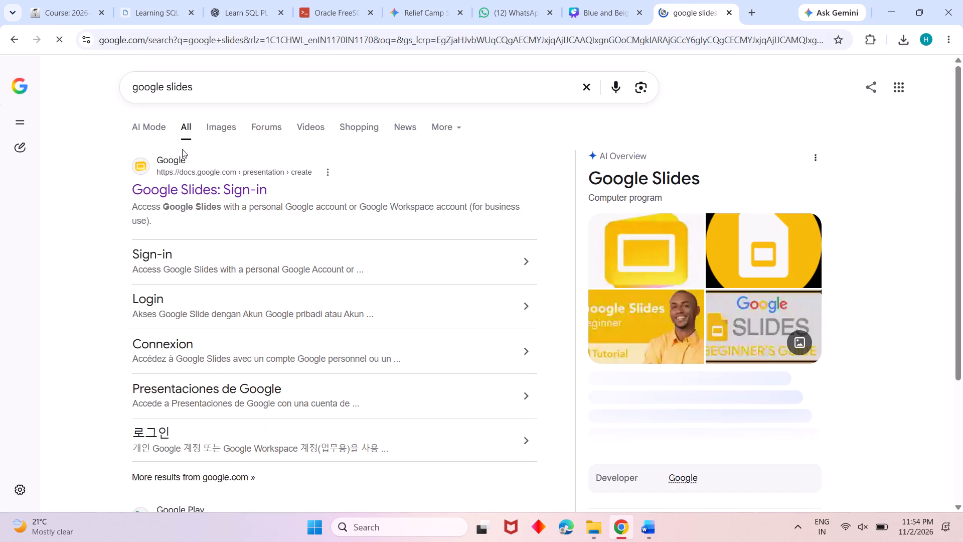
{"action": "left_click", "coordinate": [185, 189]}
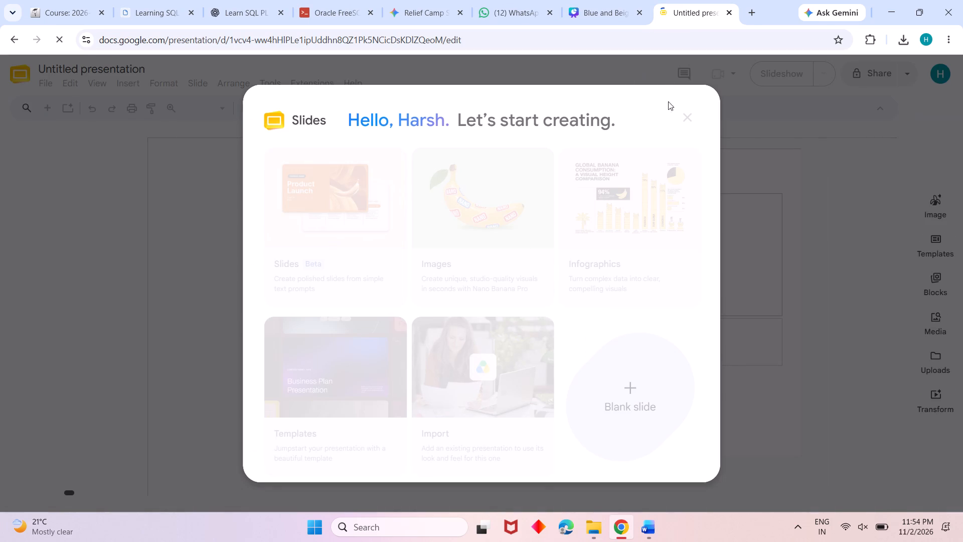
{"action": "left_click", "coordinate": [687, 110]}
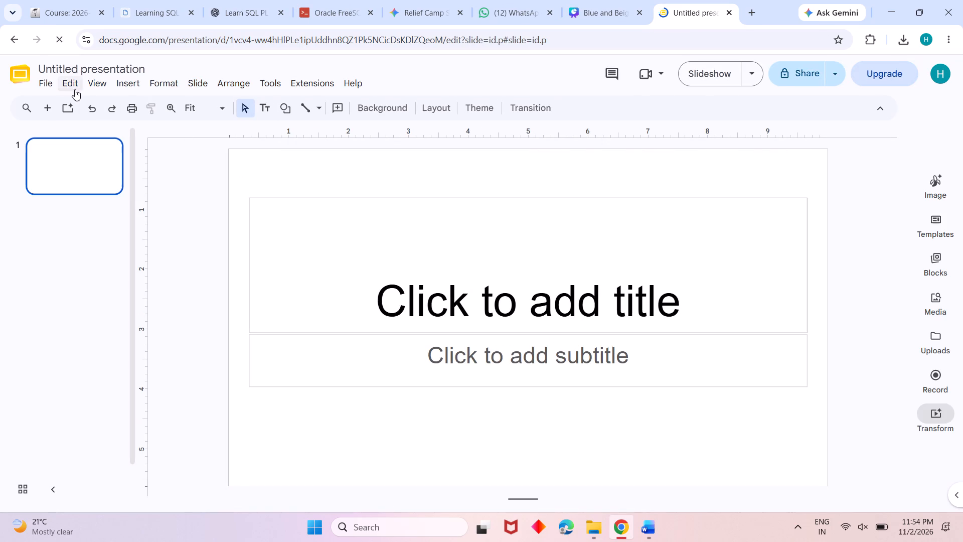
Upload DBS Case Study - 37 (1).pptx from the Downloads folder and open it in Google Slides.
{"action": "left_click", "coordinate": [49, 85]}
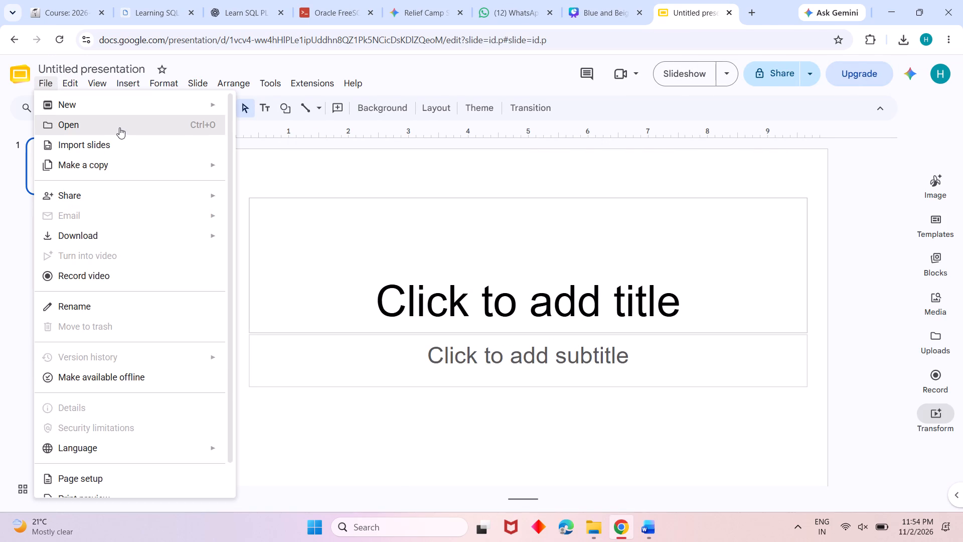
{"action": "left_click", "coordinate": [119, 127]}
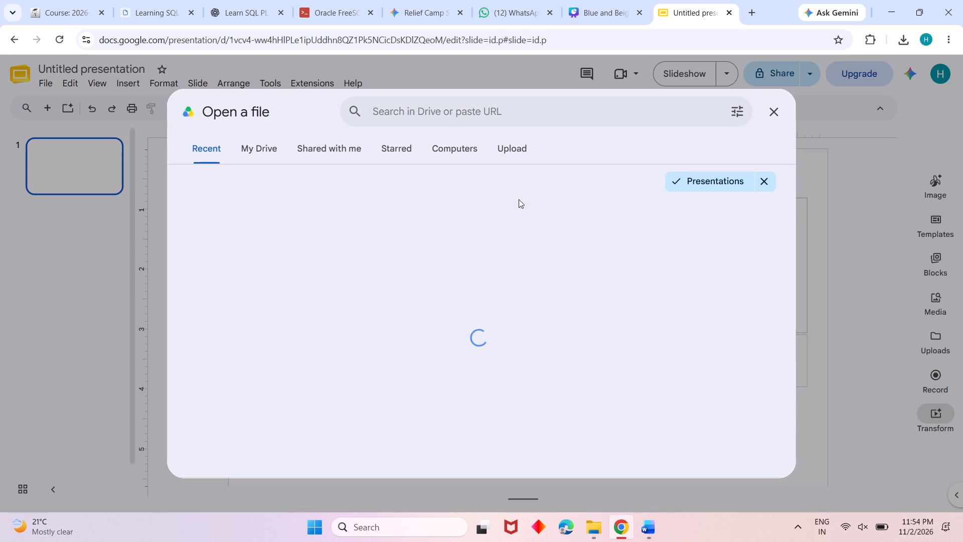
{"action": "left_click", "coordinate": [511, 155]}
{"action": "left_click", "coordinate": [484, 342]}
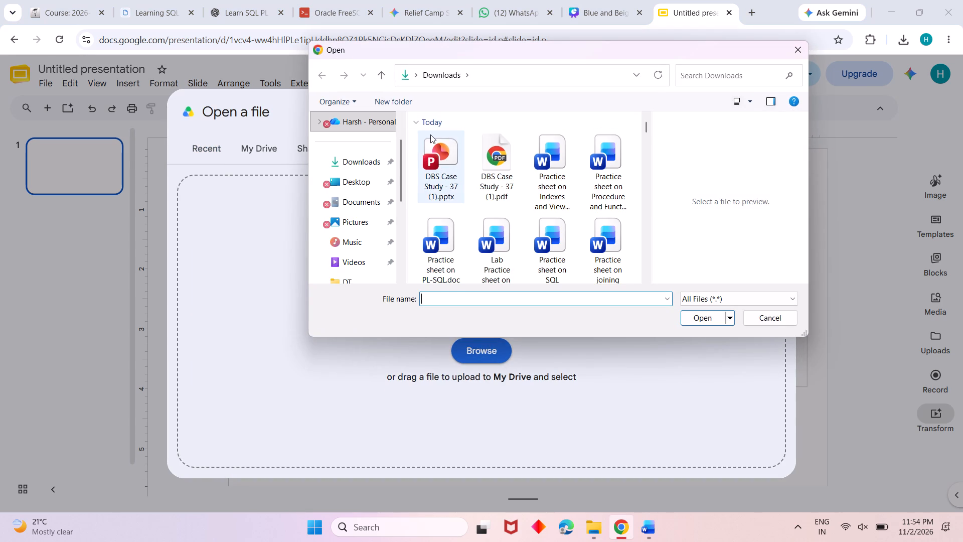
{"action": "left_click", "coordinate": [430, 134]}
{"action": "left_click_drag", "start_coordinate": [726, 327], "coordinate": [716, 324]}
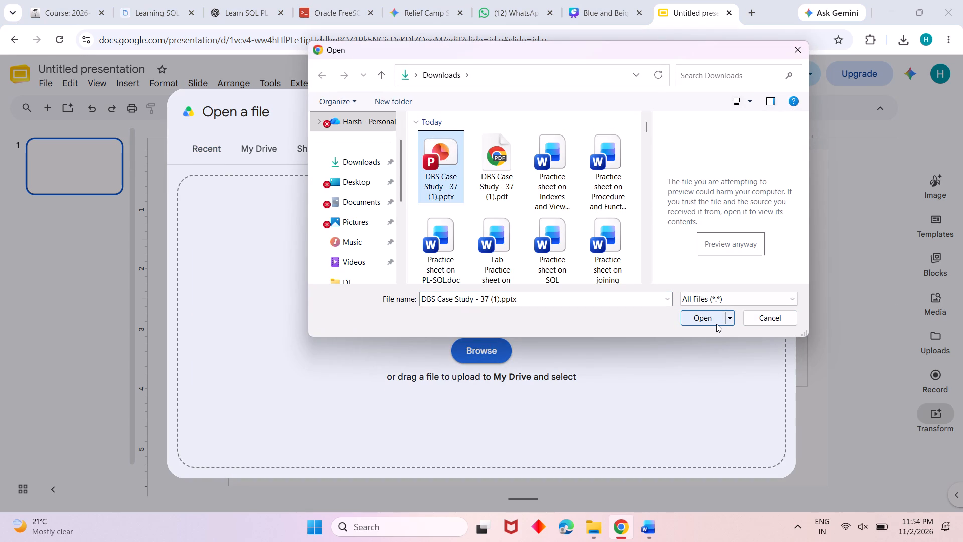
{"action": "left_click", "coordinate": [716, 324]}
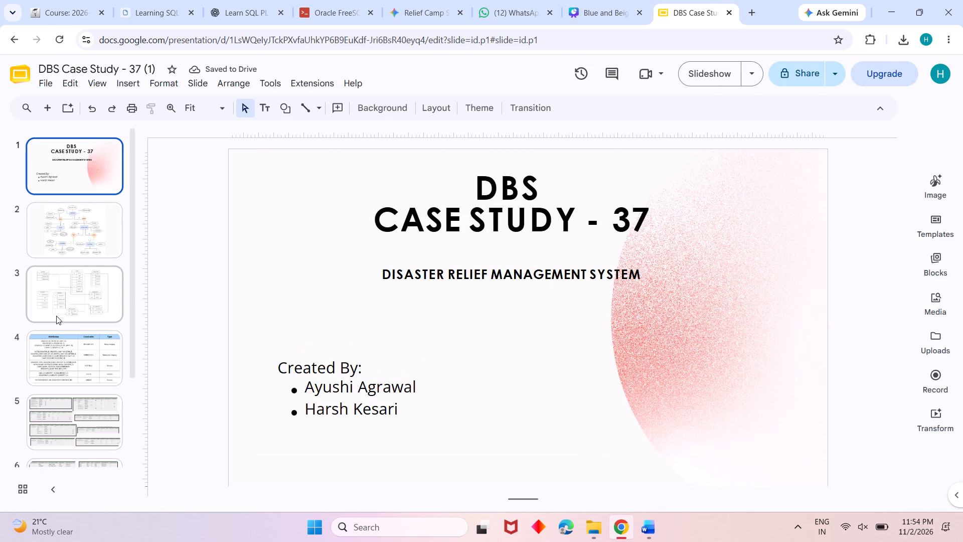
Add a new blank slide after slide 7, the question and answer query table.
{"action": "scroll", "coordinate": [56, 316], "scroll_direction": "down", "scroll_amount": 5}
{"action": "left_click", "coordinate": [85, 443]}
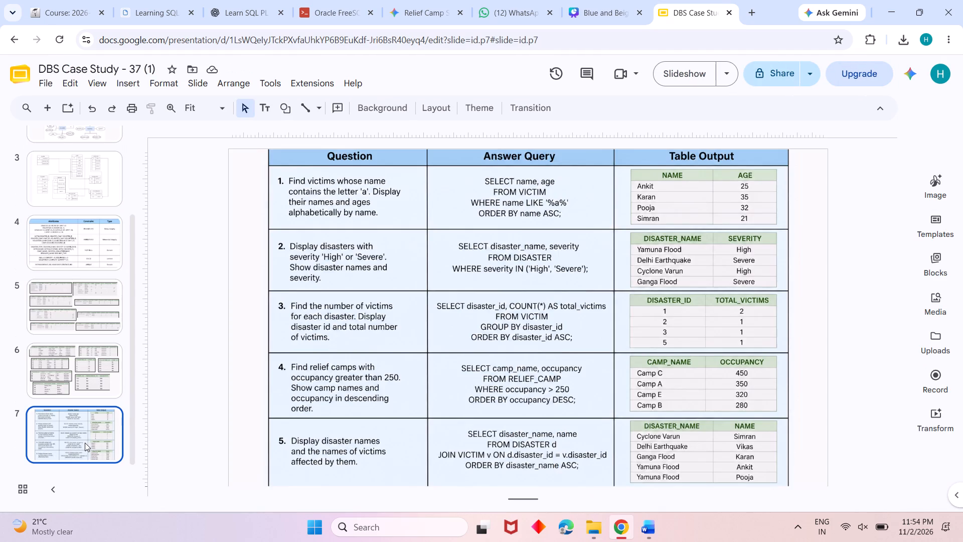
{"action": "left_click", "coordinate": [40, 108]}
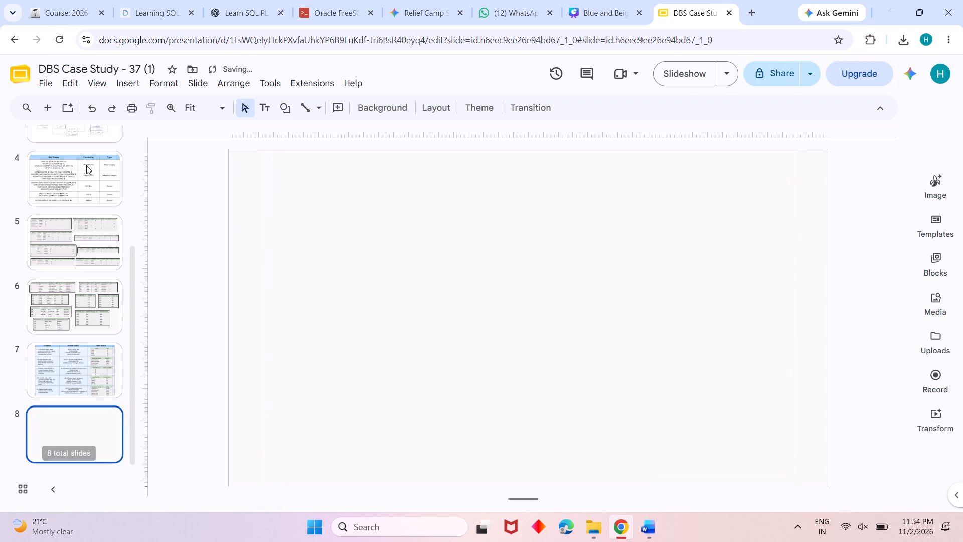
{"action": "left_click", "coordinate": [61, 371]}
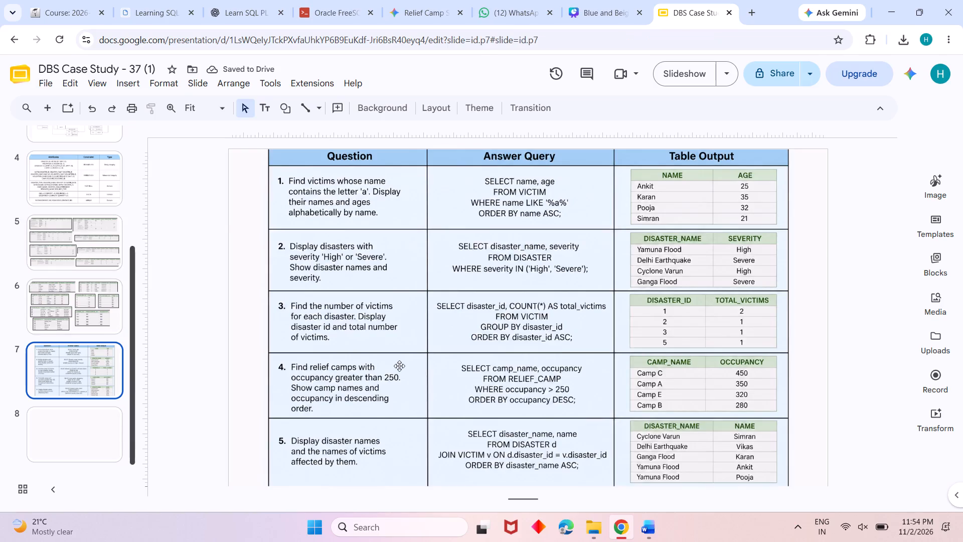
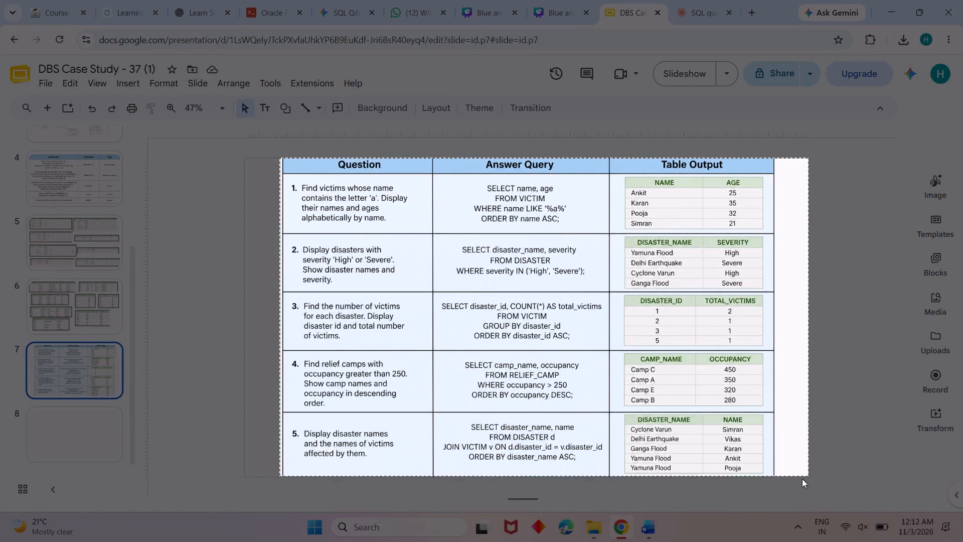
Capture a screen snip of the Question, Answer Query and Table Output table on slide 7.
{"action": "left_click_drag", "start_coordinate": [802, 479], "coordinate": [790, 482]}
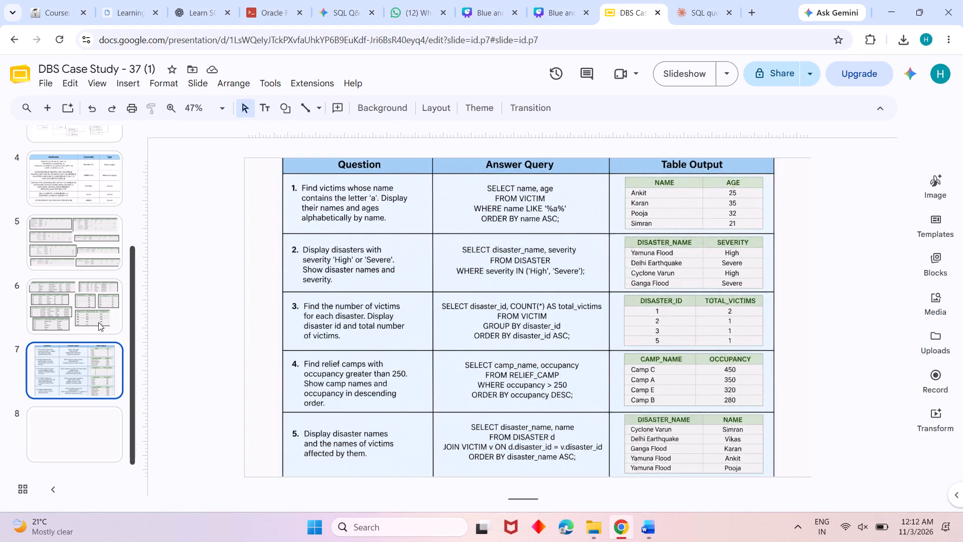
Insert a table on the blank slide 8, after the slide with the question and query table.
{"action": "left_click", "coordinate": [80, 411]}
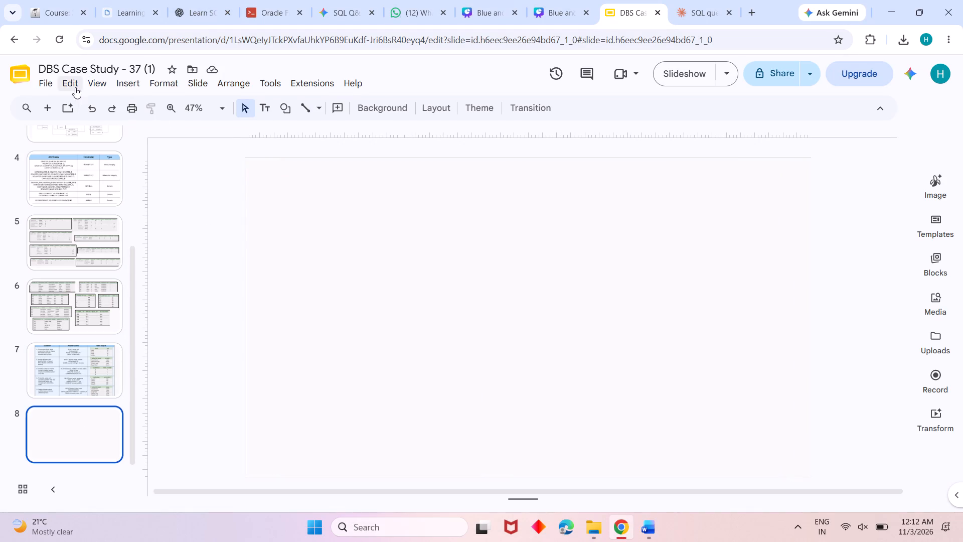
{"action": "left_click", "coordinate": [116, 82]}
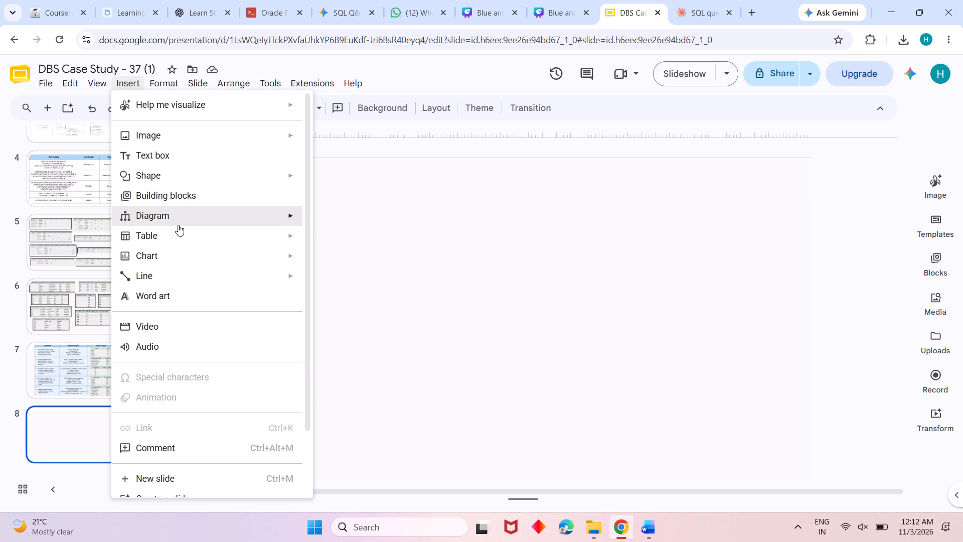
{"action": "left_click", "coordinate": [178, 234]}
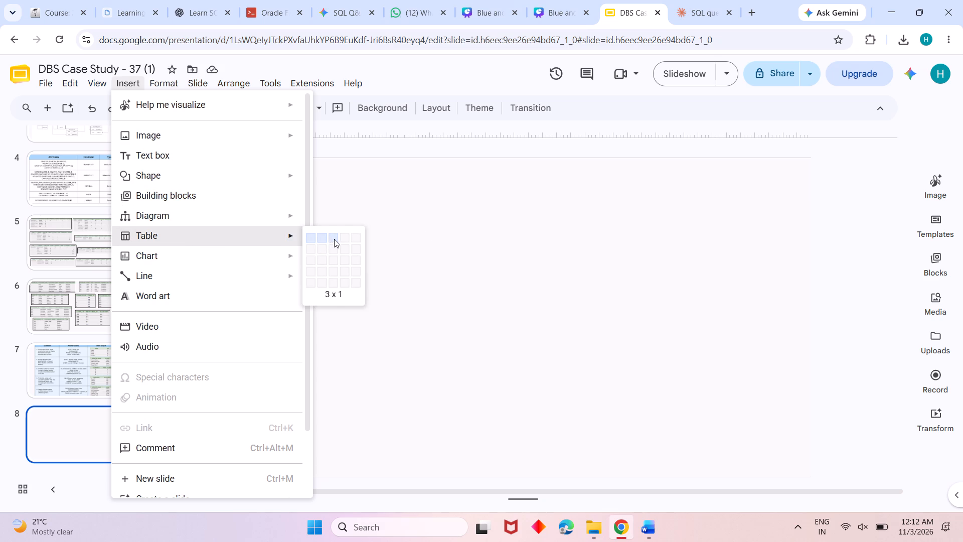
Insert a 3 x 3 table on slide 8 and stretch it vertically to nearly the full height of the slide.
{"action": "left_click", "coordinate": [331, 265]}
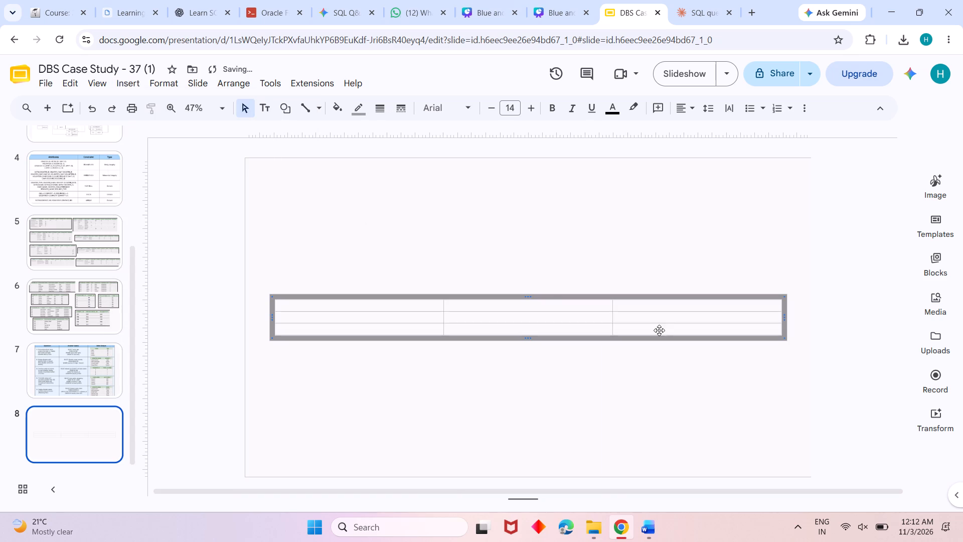
{"action": "left_click_drag", "start_coordinate": [527, 296], "coordinate": [520, 177]}
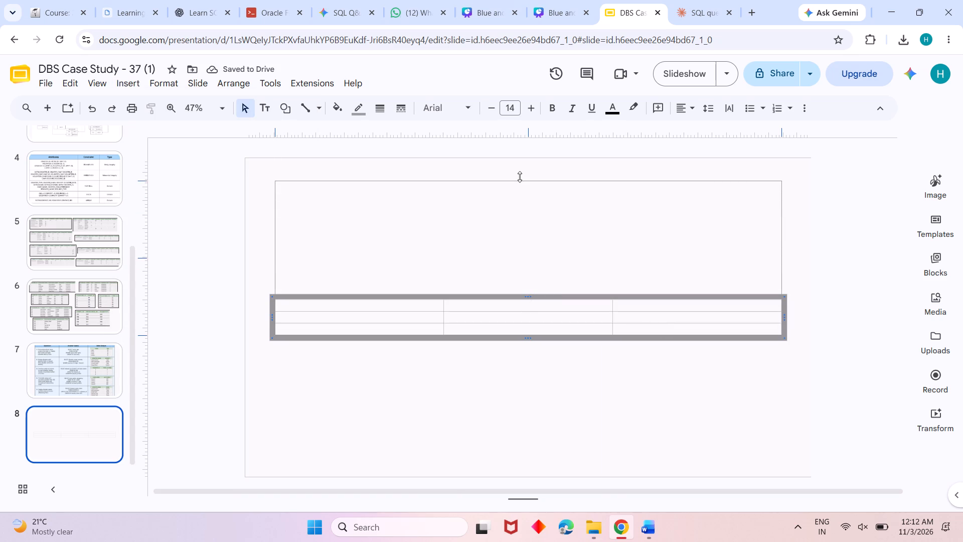
{"action": "left_click_drag", "start_coordinate": [520, 177], "coordinate": [522, 163]}
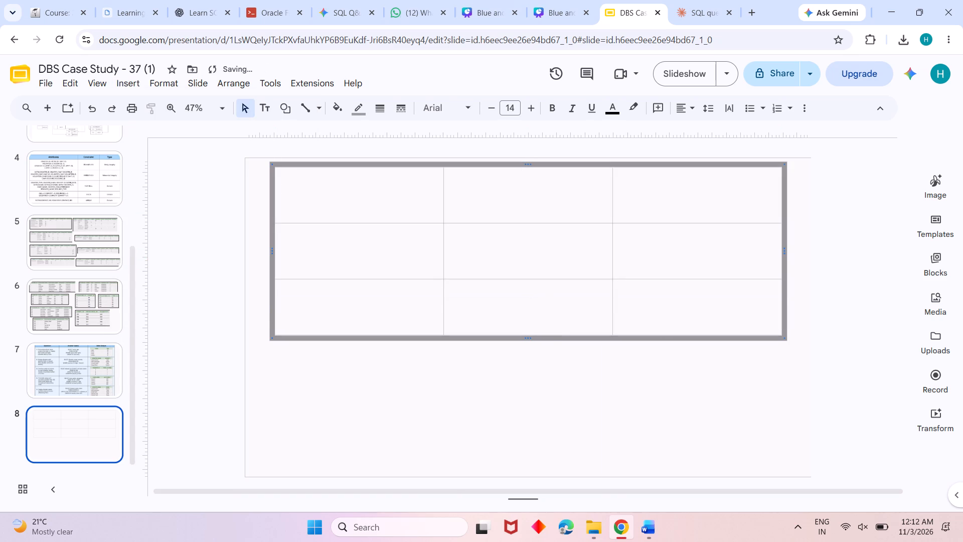
{"action": "left_click_drag", "start_coordinate": [529, 337], "coordinate": [544, 461]}
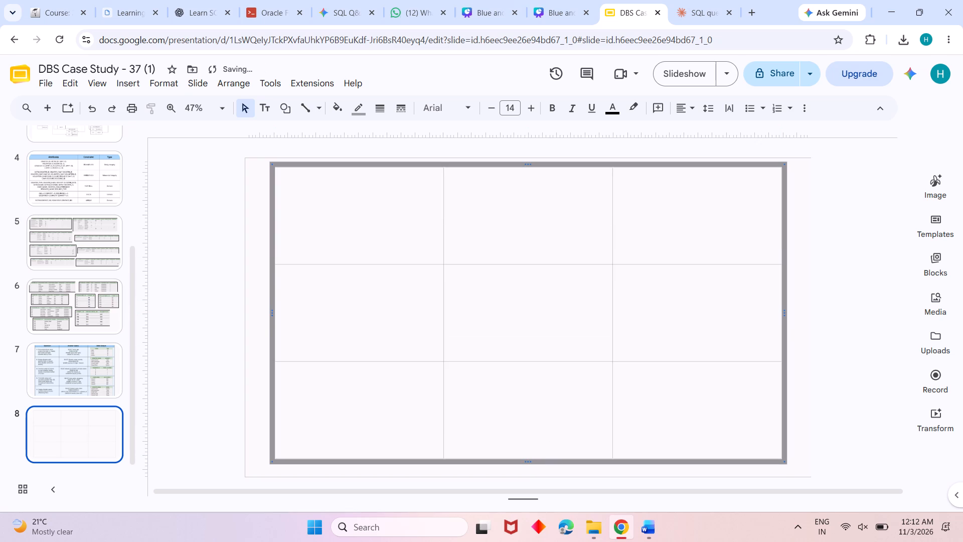
Shorten the table's first row for a header and enlarge the two rows below so the table extends to the slide's lower edge.
{"action": "left_click_drag", "start_coordinate": [526, 262], "coordinate": [531, 198]}
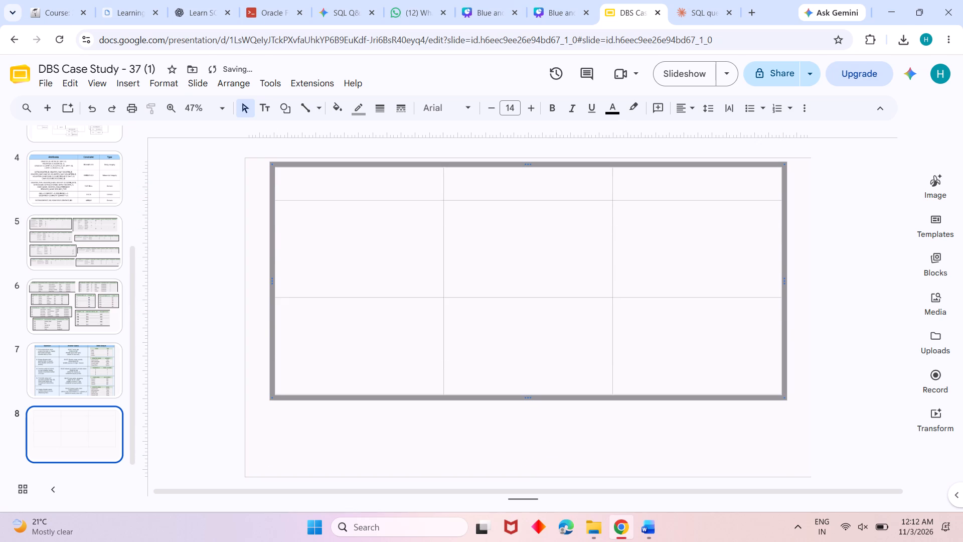
{"action": "double_click", "coordinate": [527, 397]}
{"action": "left_click_drag", "start_coordinate": [530, 298], "coordinate": [538, 321]}
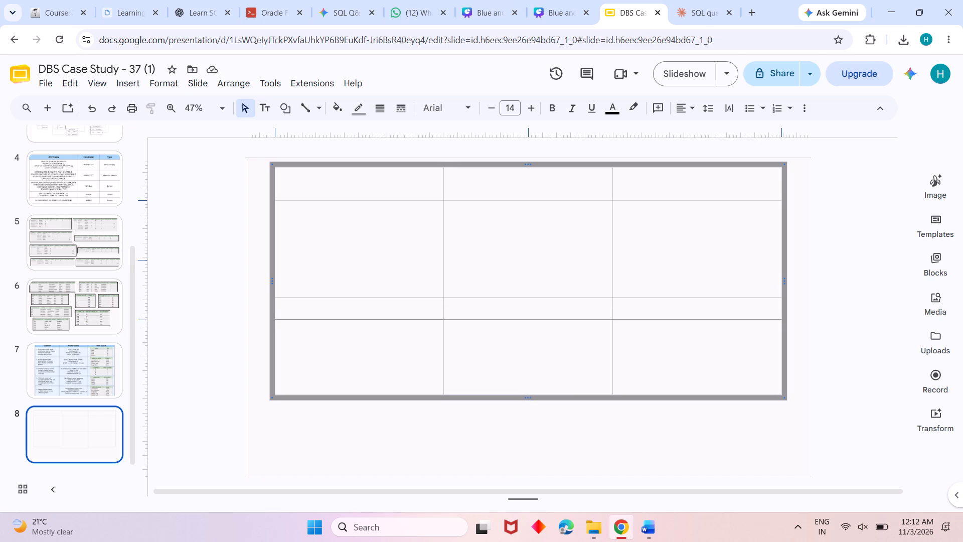
{"action": "left_click_drag", "start_coordinate": [538, 321], "coordinate": [538, 326]}
{"action": "left_click", "coordinate": [535, 426]}
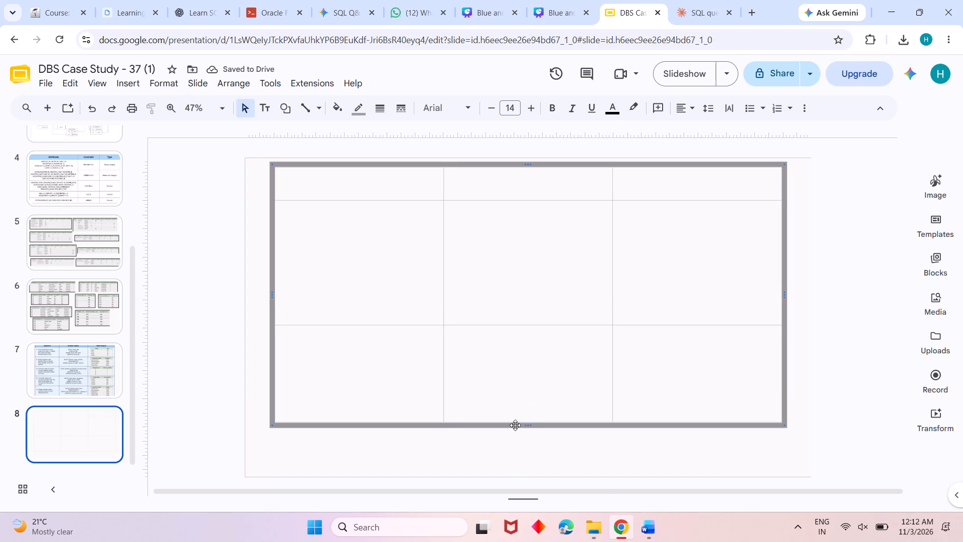
{"action": "left_click_drag", "start_coordinate": [529, 425], "coordinate": [534, 448]}
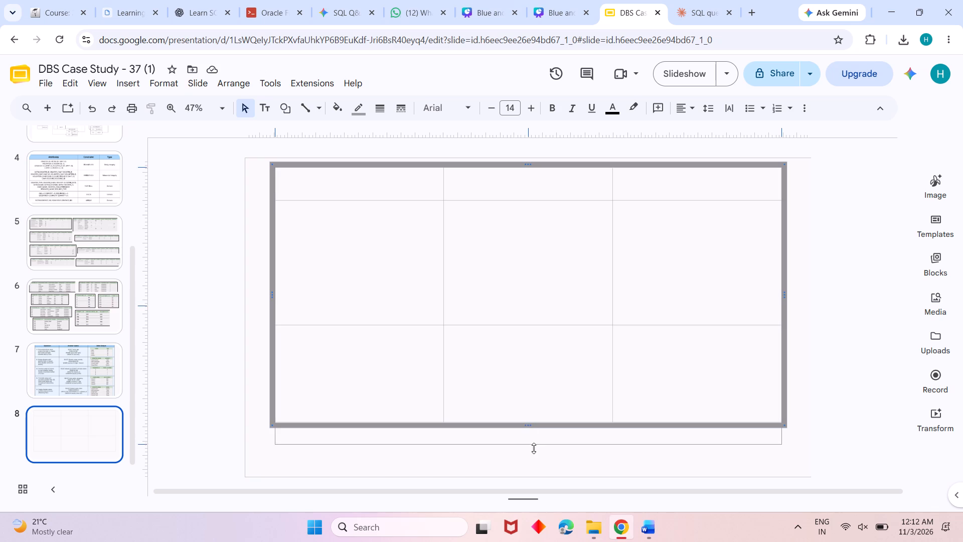
{"action": "left_click_drag", "start_coordinate": [534, 448], "coordinate": [534, 470]}
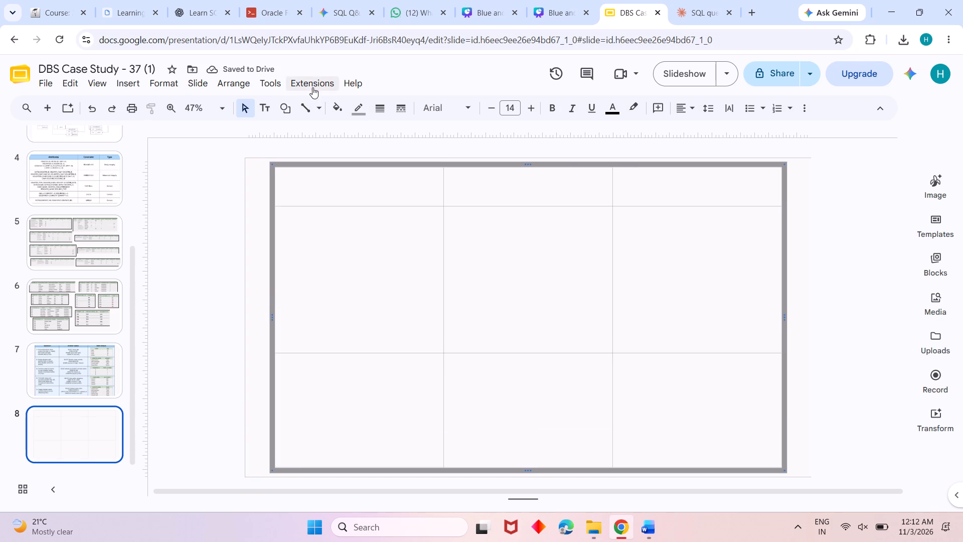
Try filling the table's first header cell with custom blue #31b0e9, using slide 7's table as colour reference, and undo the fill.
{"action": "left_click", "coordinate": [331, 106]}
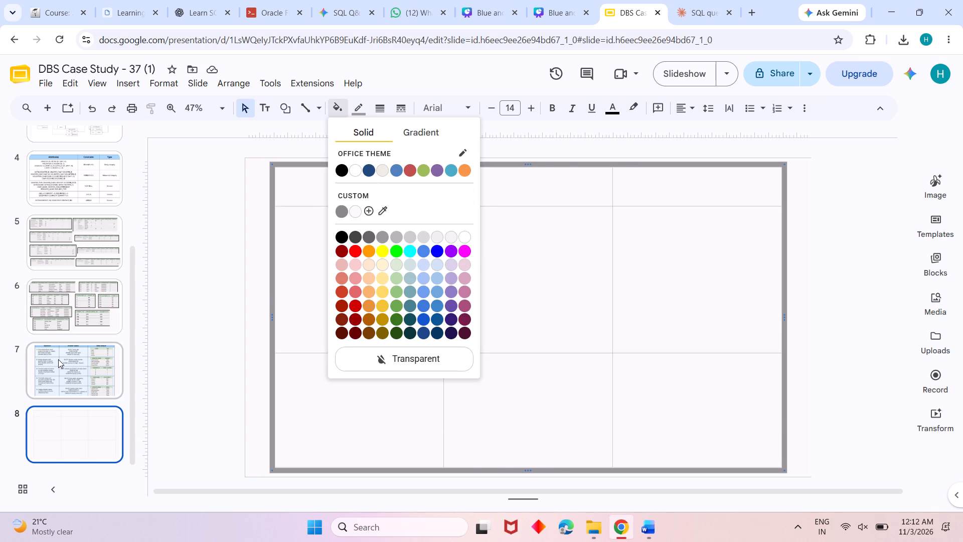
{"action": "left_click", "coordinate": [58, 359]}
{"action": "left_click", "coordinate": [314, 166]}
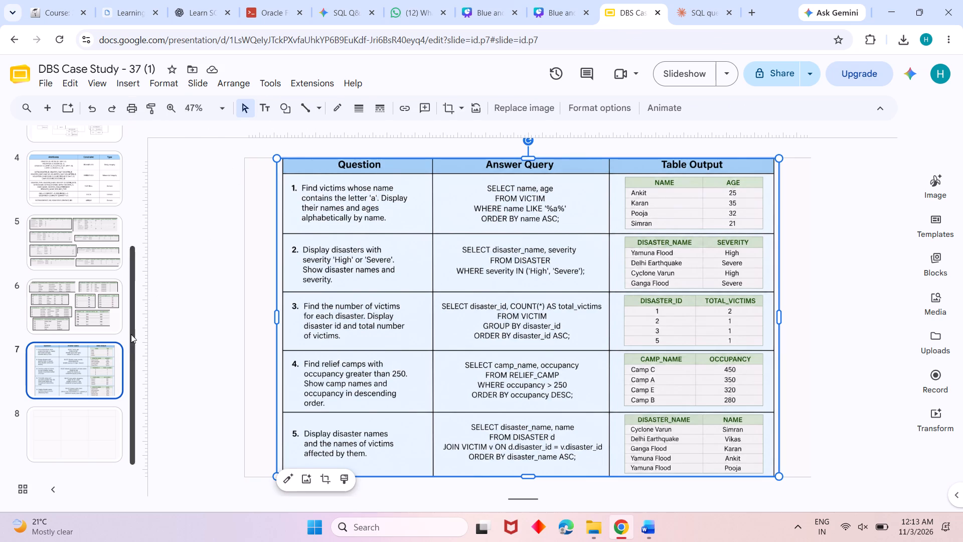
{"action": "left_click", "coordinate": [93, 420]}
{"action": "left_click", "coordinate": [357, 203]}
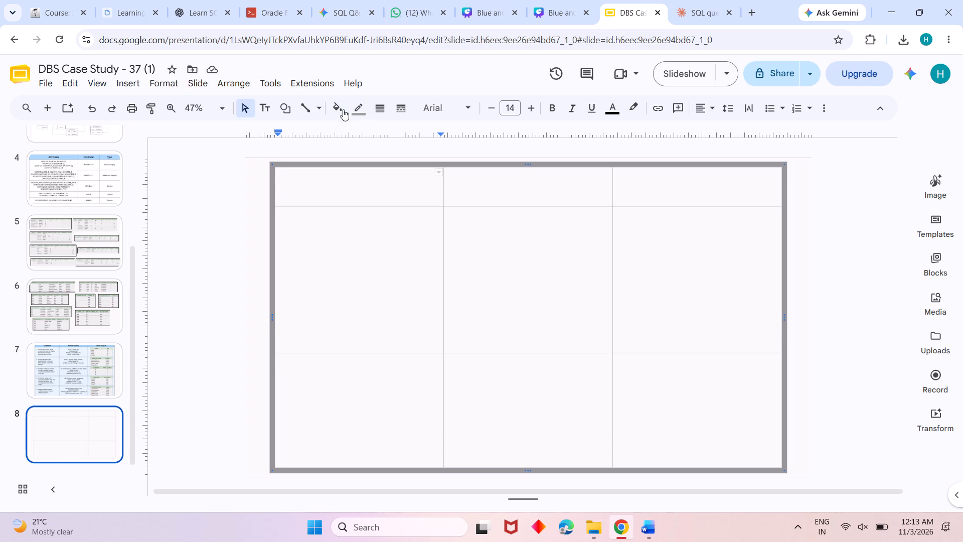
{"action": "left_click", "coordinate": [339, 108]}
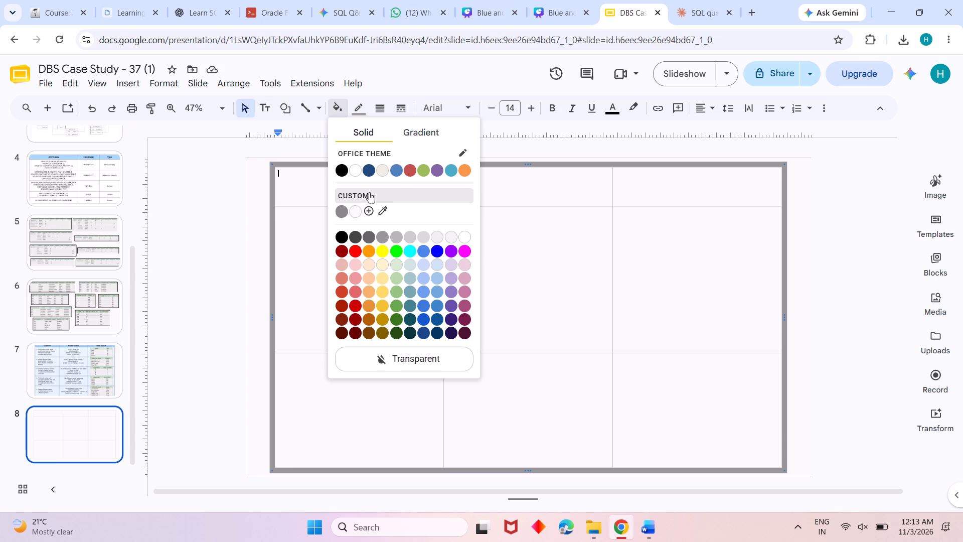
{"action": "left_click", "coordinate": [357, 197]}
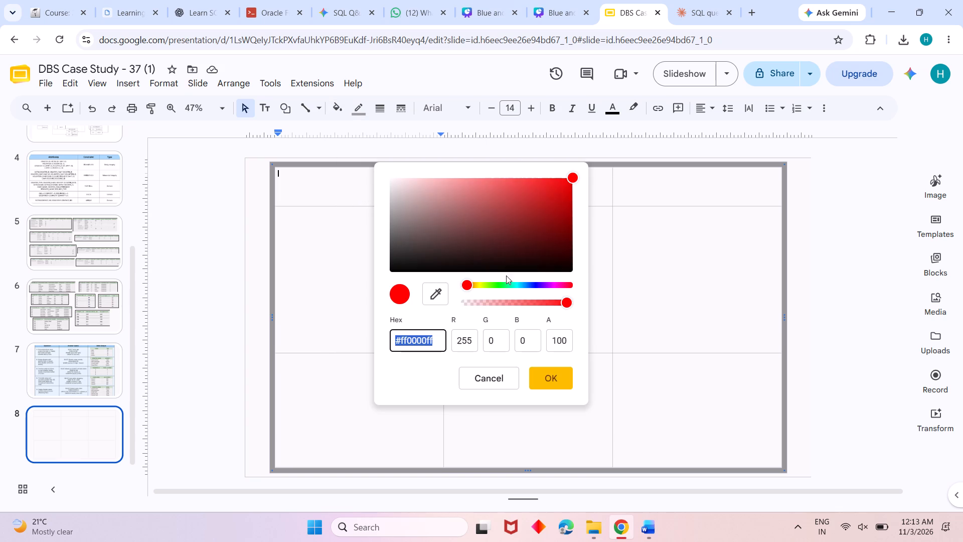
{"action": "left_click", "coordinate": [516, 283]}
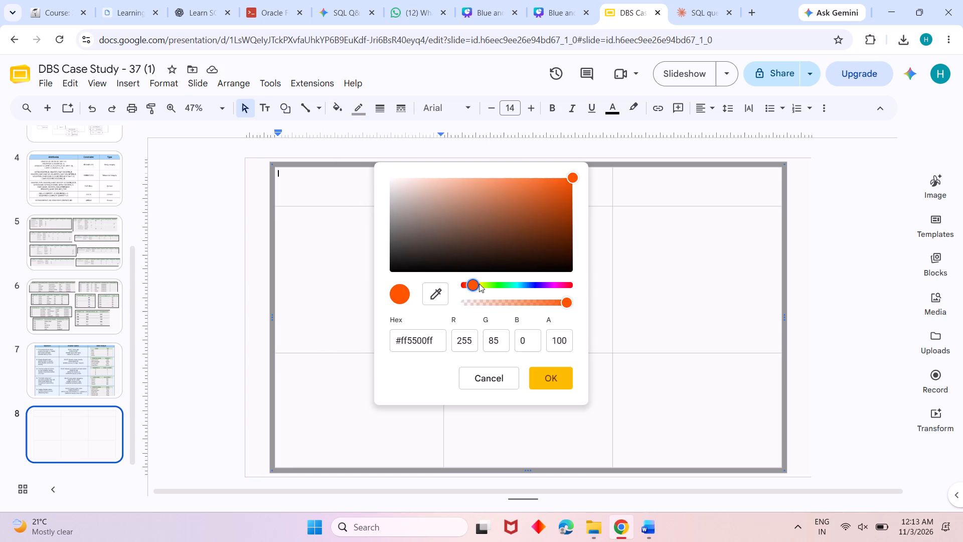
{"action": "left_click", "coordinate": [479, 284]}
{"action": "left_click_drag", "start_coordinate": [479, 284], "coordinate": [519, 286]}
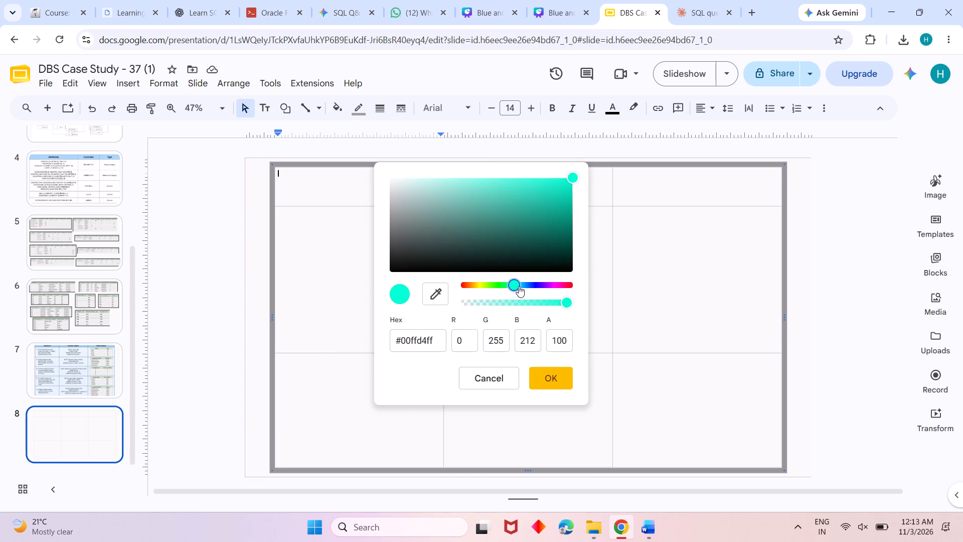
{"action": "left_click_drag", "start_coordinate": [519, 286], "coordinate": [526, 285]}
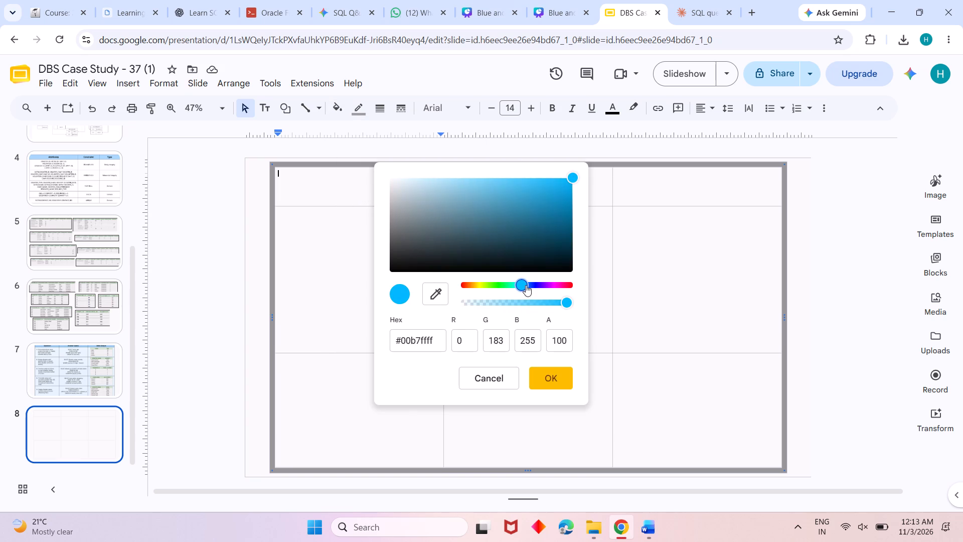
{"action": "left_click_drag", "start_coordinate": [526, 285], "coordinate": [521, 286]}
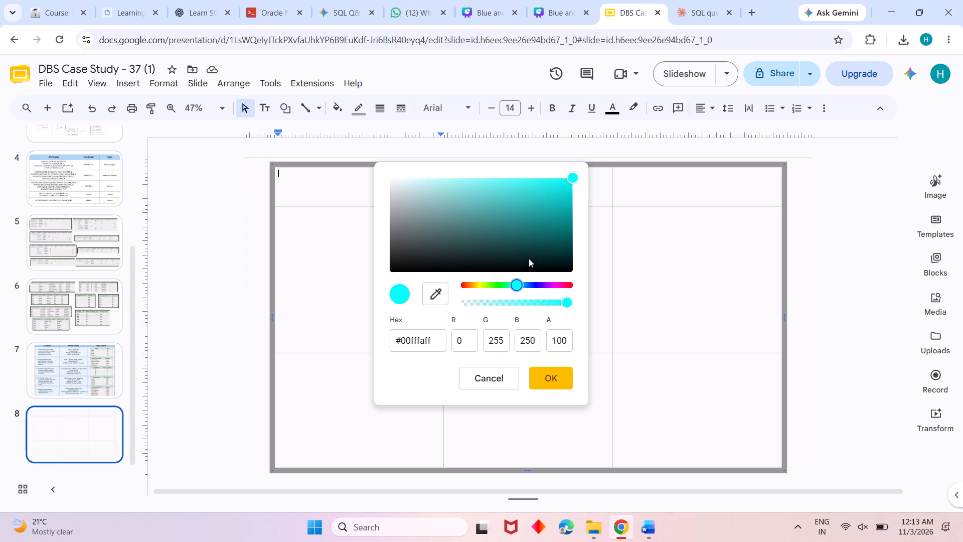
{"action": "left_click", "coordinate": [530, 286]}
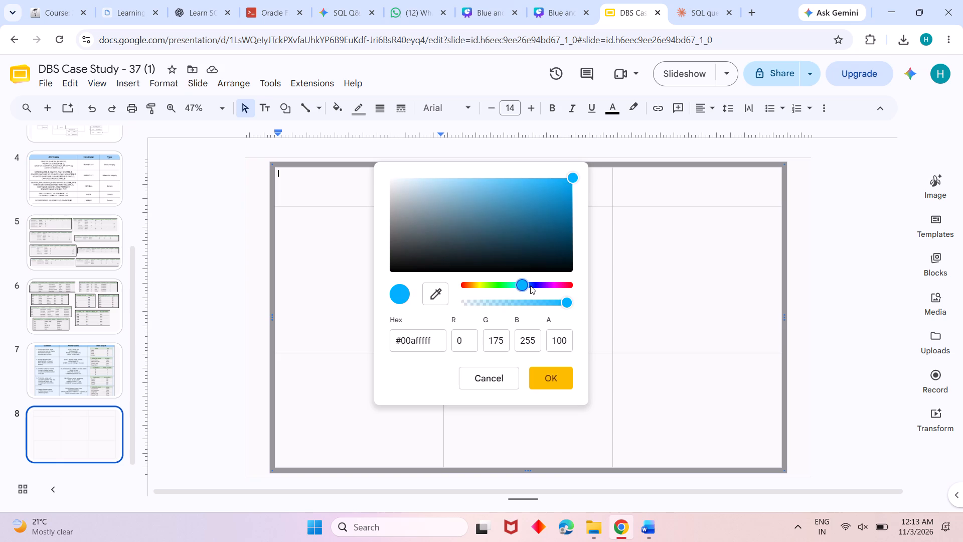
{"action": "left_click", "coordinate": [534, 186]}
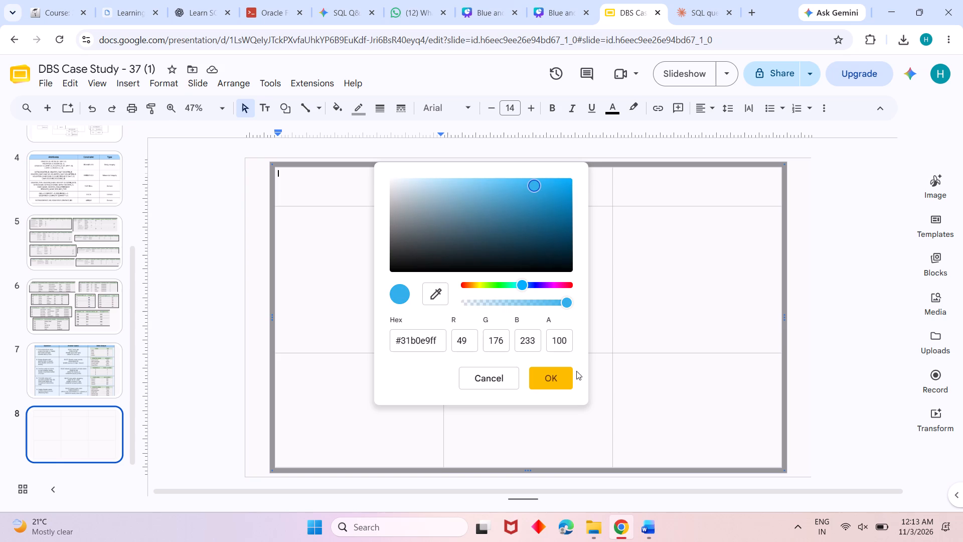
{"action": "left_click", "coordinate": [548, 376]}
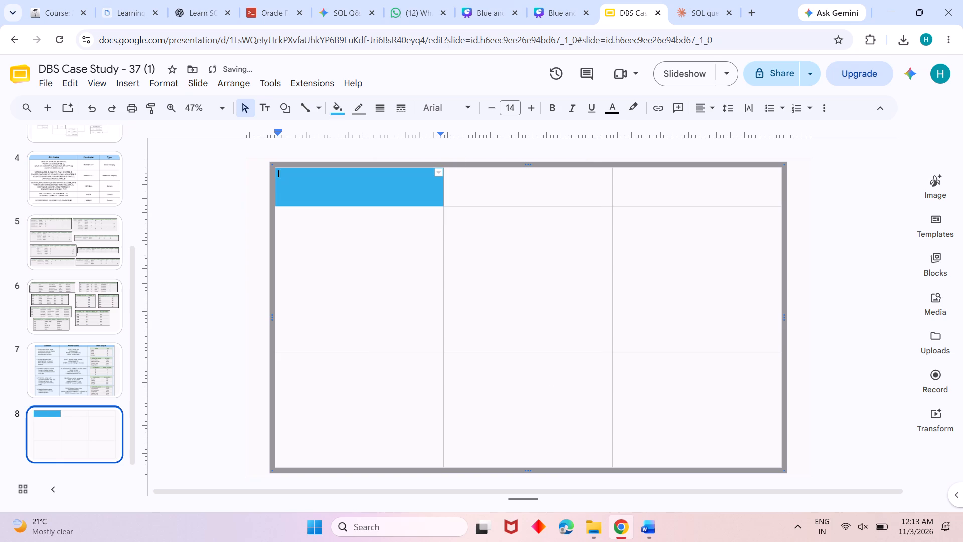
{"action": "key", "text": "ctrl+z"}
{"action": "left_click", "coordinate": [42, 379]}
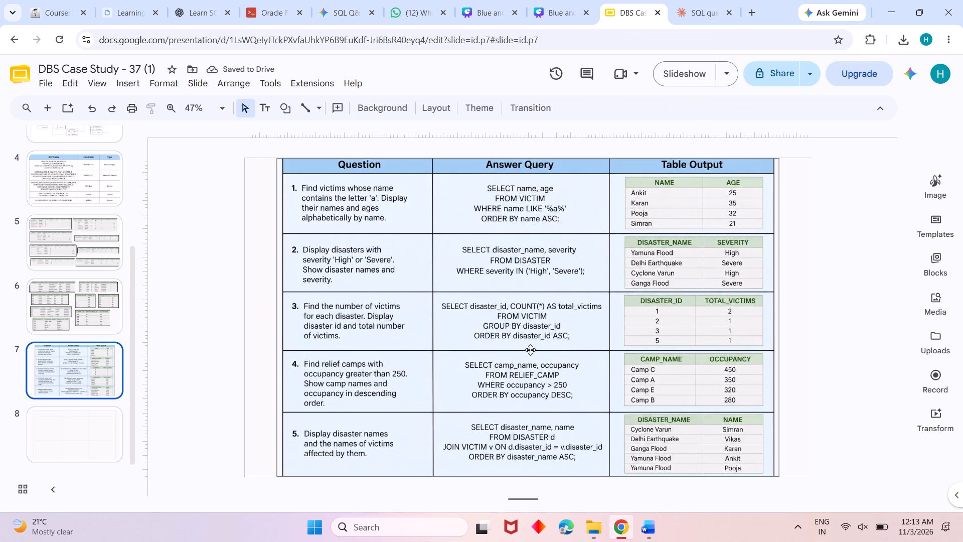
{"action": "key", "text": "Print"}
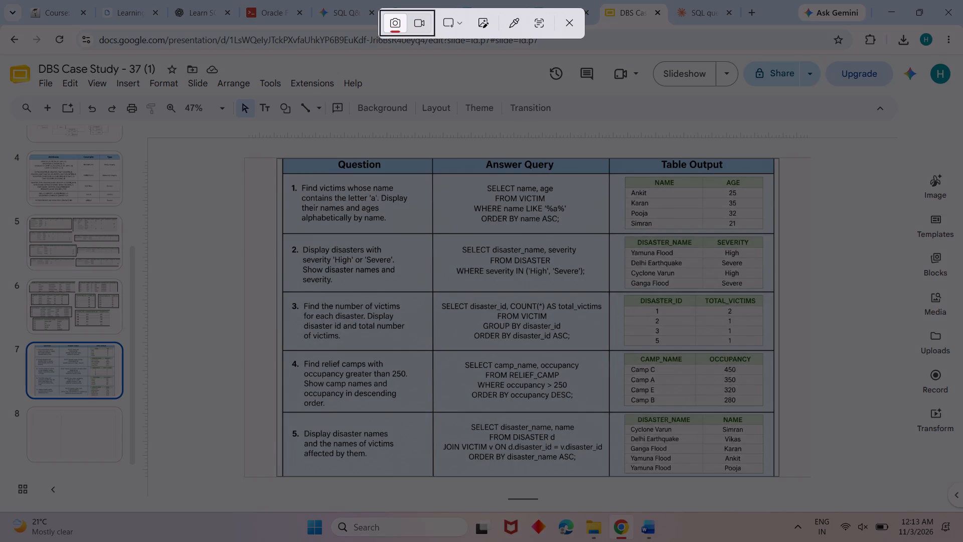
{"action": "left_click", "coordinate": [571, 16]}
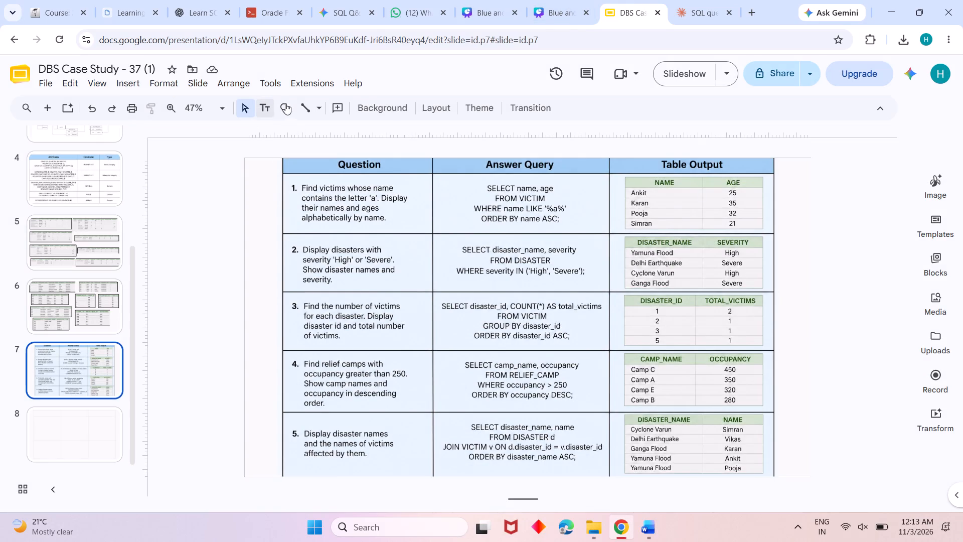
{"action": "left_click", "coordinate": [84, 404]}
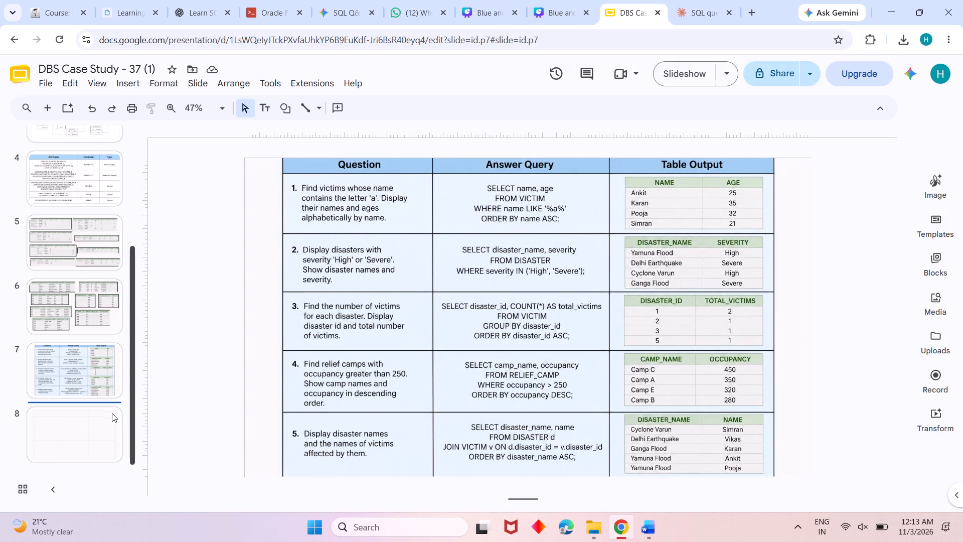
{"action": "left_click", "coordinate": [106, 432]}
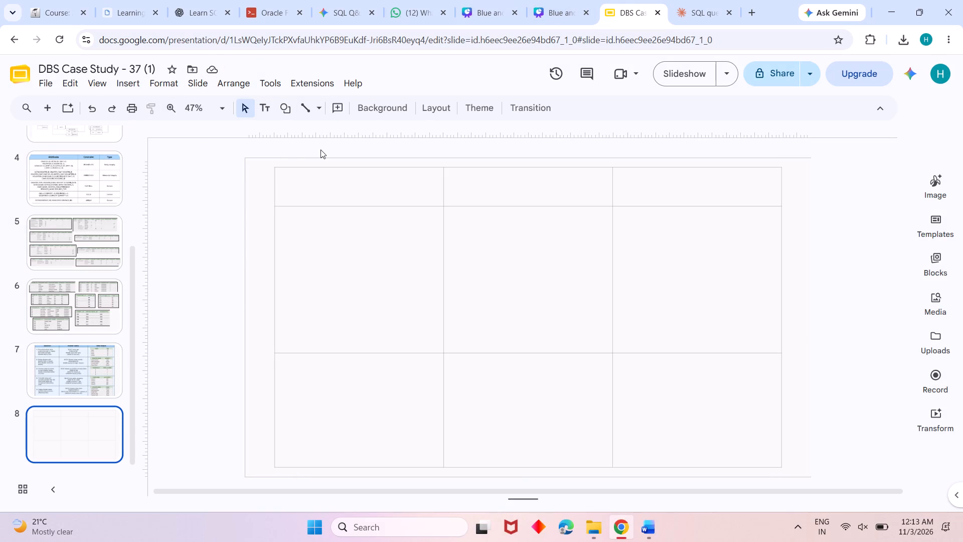
Open the theme colours editor from the first header cell's fill options and bring up its list of theme colours.
{"action": "left_click", "coordinate": [317, 183]}
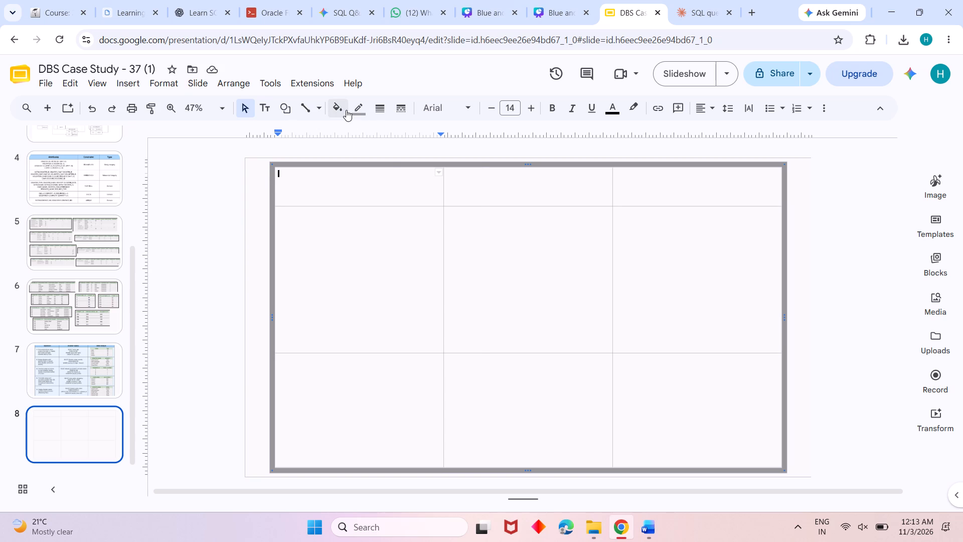
{"action": "left_click", "coordinate": [346, 110]}
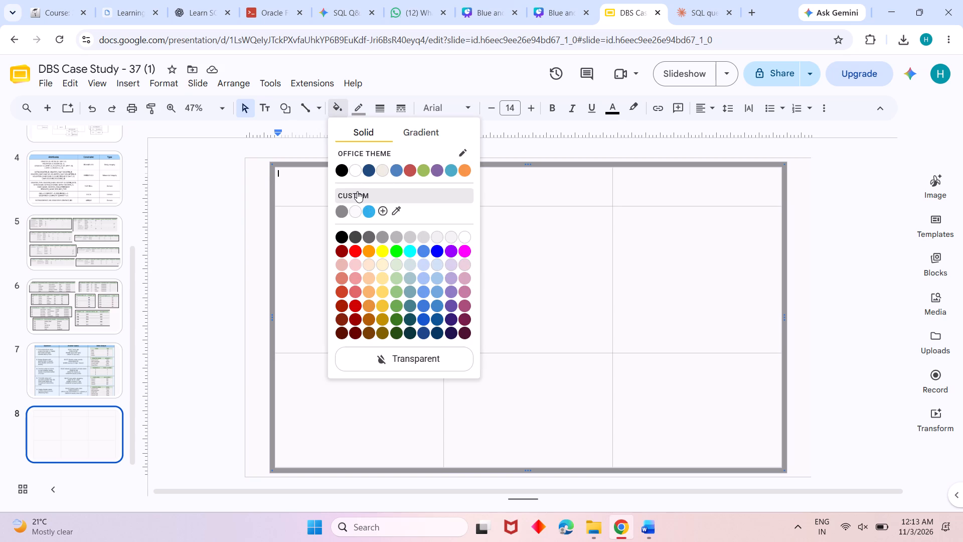
{"action": "left_click", "coordinate": [464, 151]}
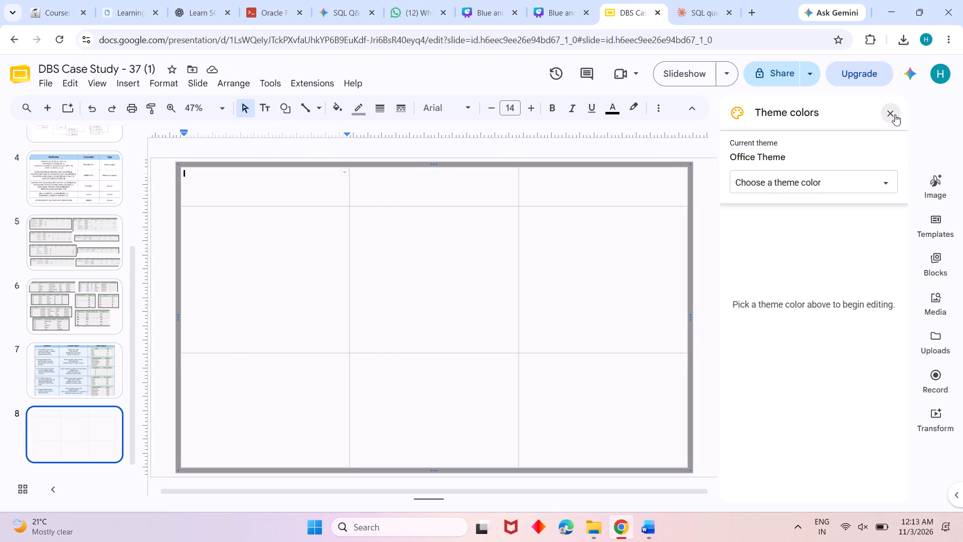
{"action": "left_click", "coordinate": [842, 175]}
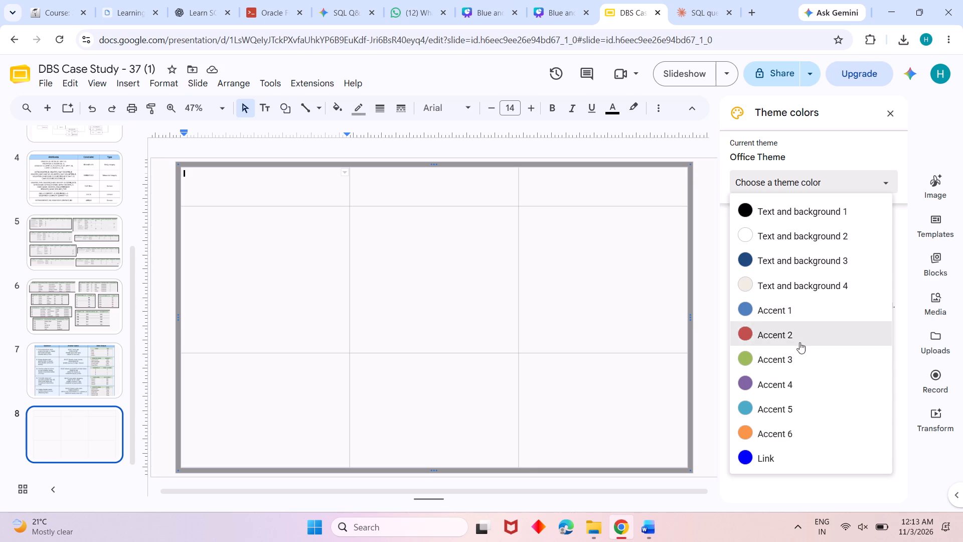
{"action": "left_click", "coordinate": [785, 418]}
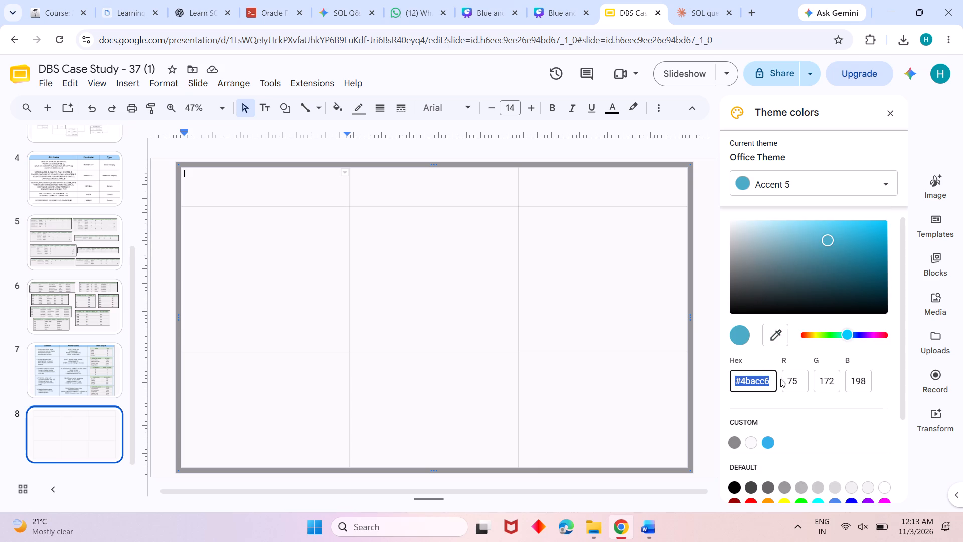
{"action": "key", "text": "Return"}
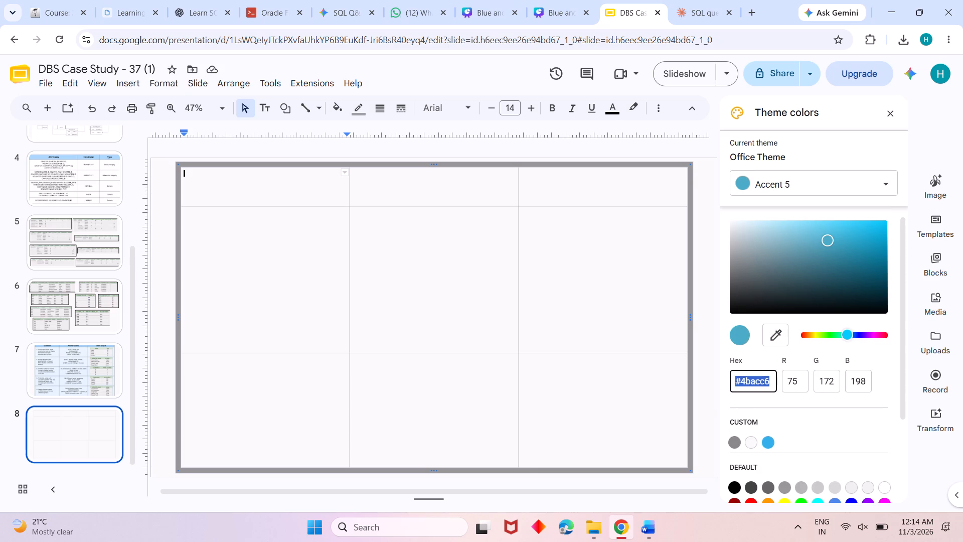
{"action": "left_click", "coordinate": [764, 387]}
{"action": "scroll", "coordinate": [764, 387], "scroll_direction": "down", "scroll_amount": 2}
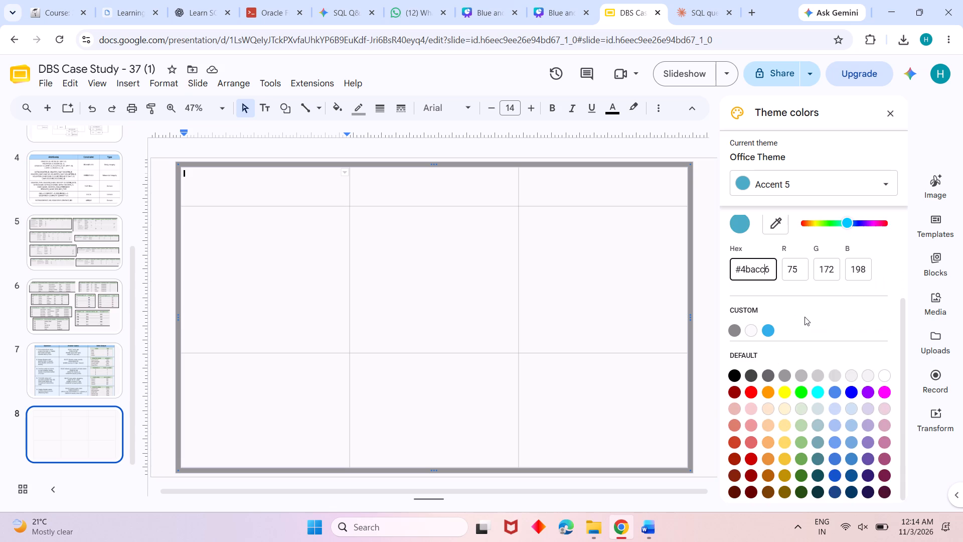
{"action": "scroll", "coordinate": [805, 317], "scroll_direction": "up", "scroll_amount": 1}
{"action": "key", "text": "Return"}
{"action": "scroll", "coordinate": [805, 317], "scroll_direction": "down", "scroll_amount": 1}
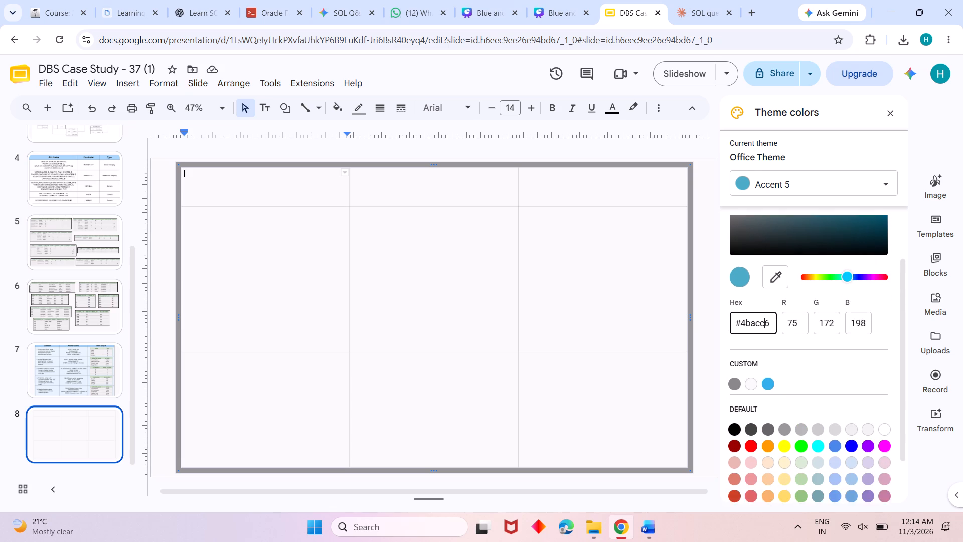
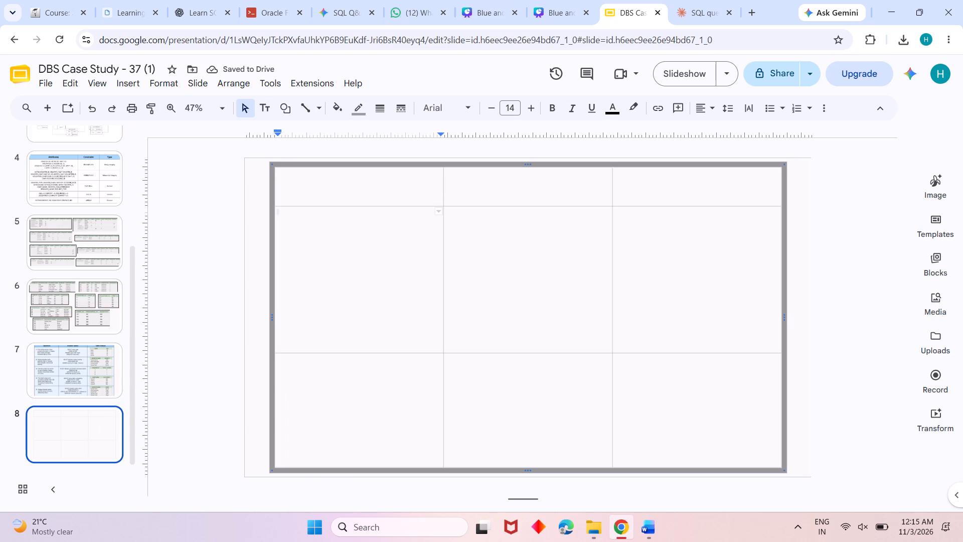
Shorten the header row of slide 8's table by moving its lower border slightly upward.
{"action": "left_click_drag", "start_coordinate": [458, 205], "coordinate": [462, 191]}
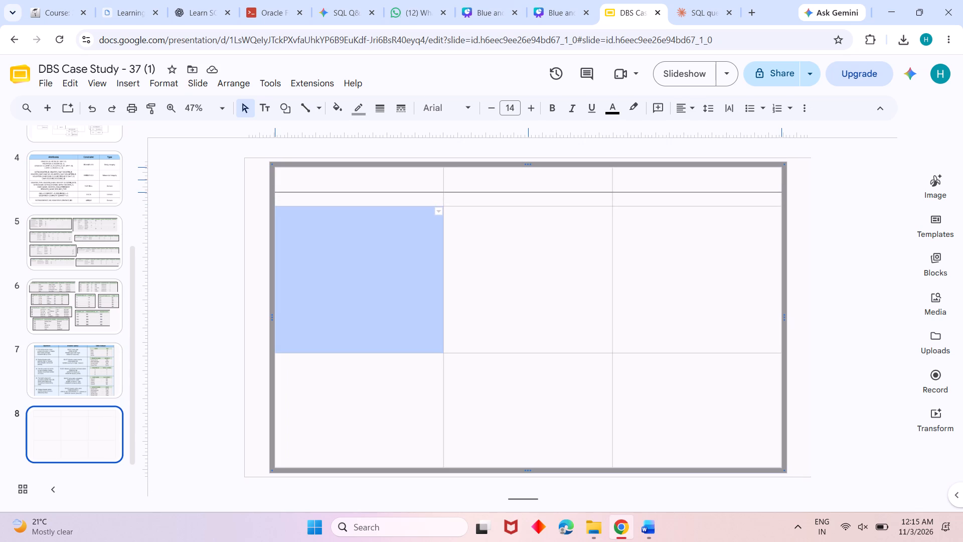
Fine-tune the table's header and second row heights, leaving a small margin between the table and the slide's lower edge.
{"action": "left_click_drag", "start_coordinate": [462, 191], "coordinate": [461, 195]}
{"action": "left_click", "coordinate": [483, 276]}
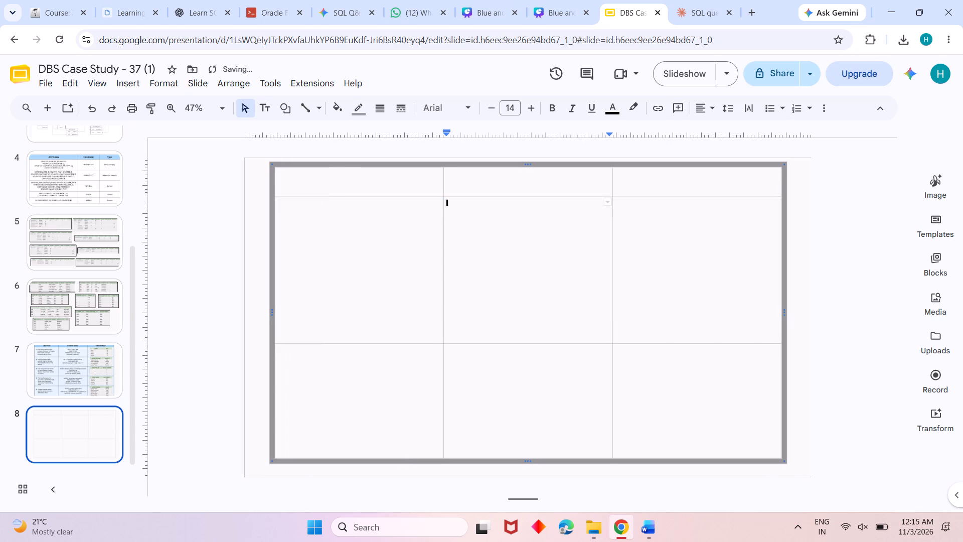
{"action": "left_click", "coordinate": [415, 245]}
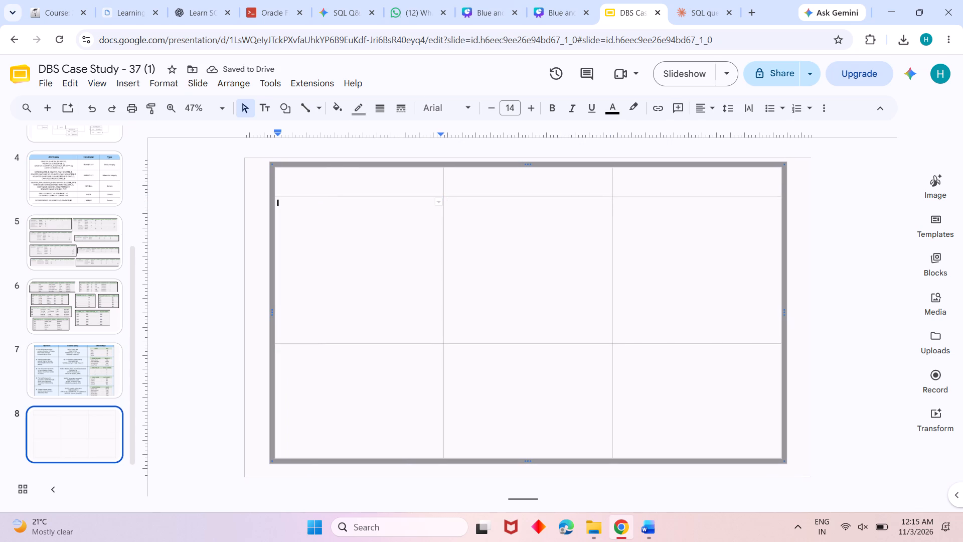
{"action": "left_click_drag", "start_coordinate": [514, 344], "coordinate": [516, 332]}
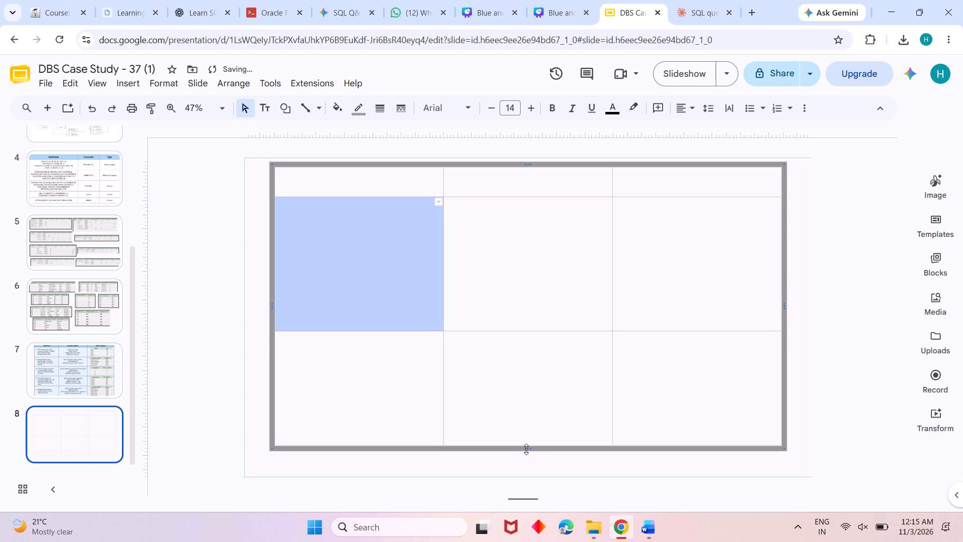
{"action": "left_click_drag", "start_coordinate": [528, 449], "coordinate": [528, 459]}
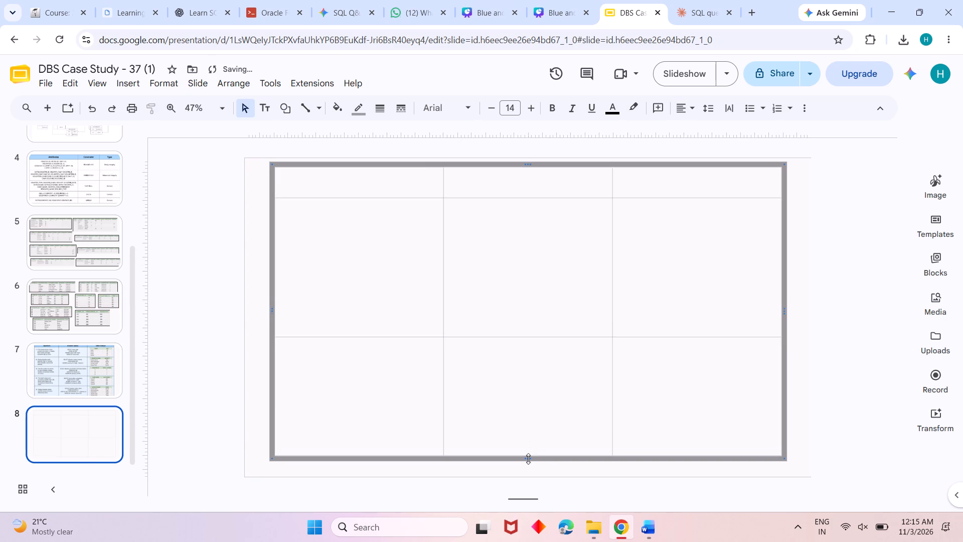
Enter the heading "Question" in the table's first header cell.
{"action": "left_click", "coordinate": [368, 183]}
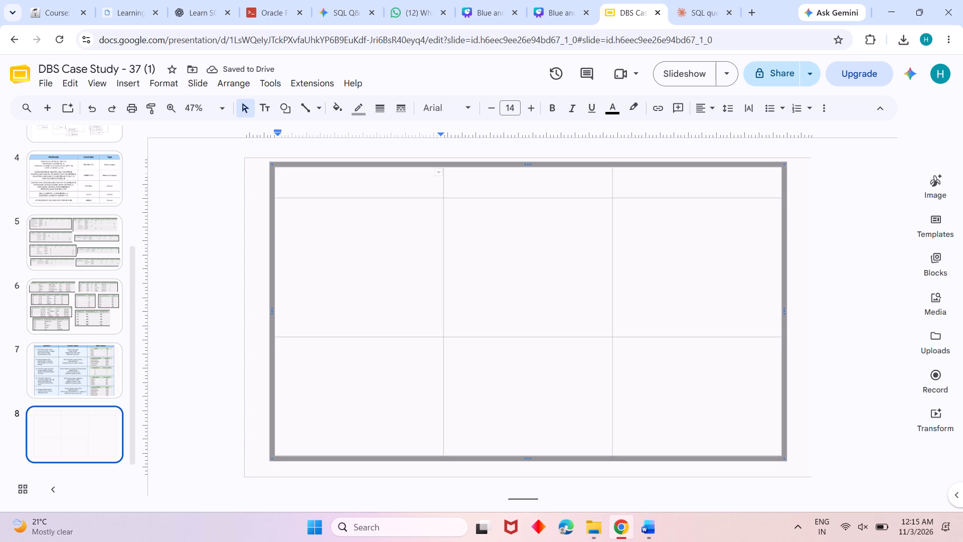
{"action": "type", "text": "Question"}
{"action": "left_click_drag", "start_coordinate": [306, 175], "coordinate": [272, 174]}
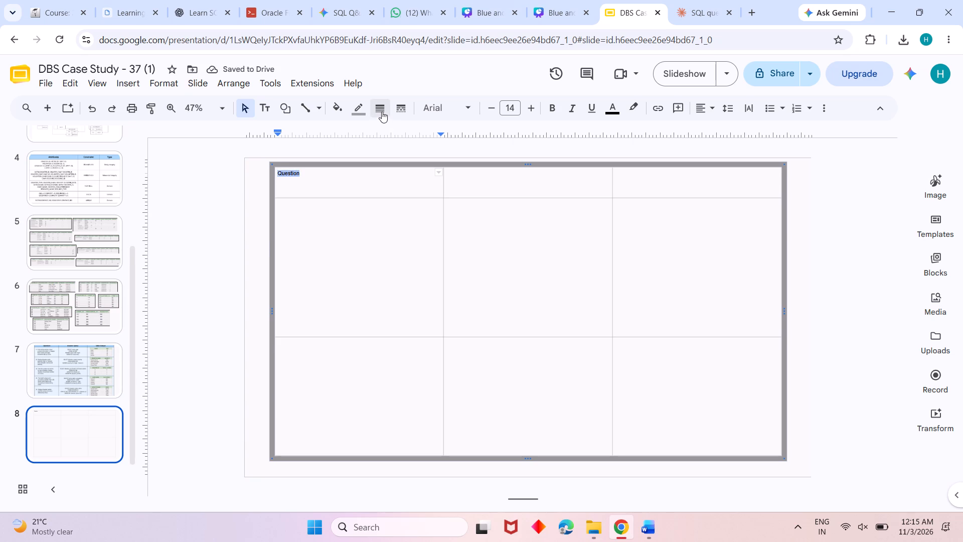
{"action": "left_click", "coordinate": [50, 80]}
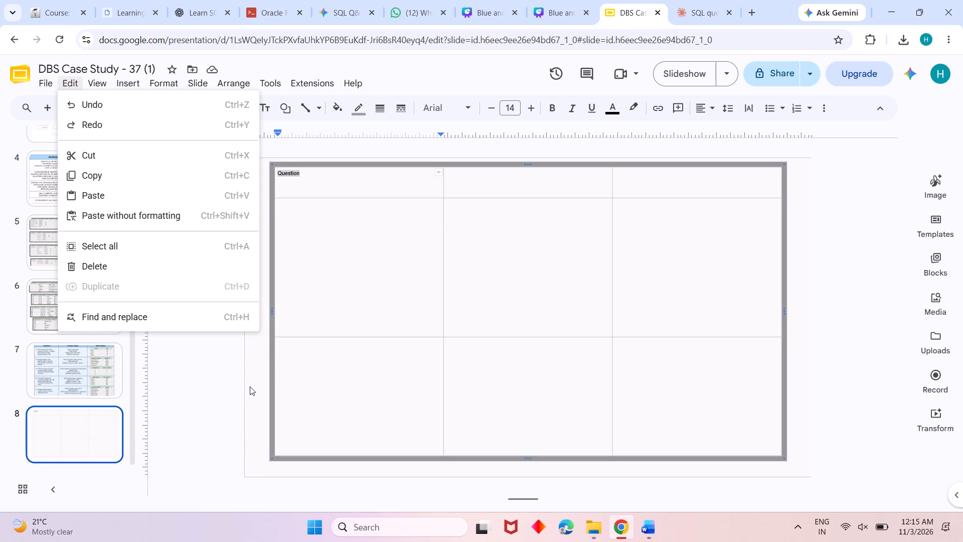
{"action": "left_click", "coordinate": [230, 389]}
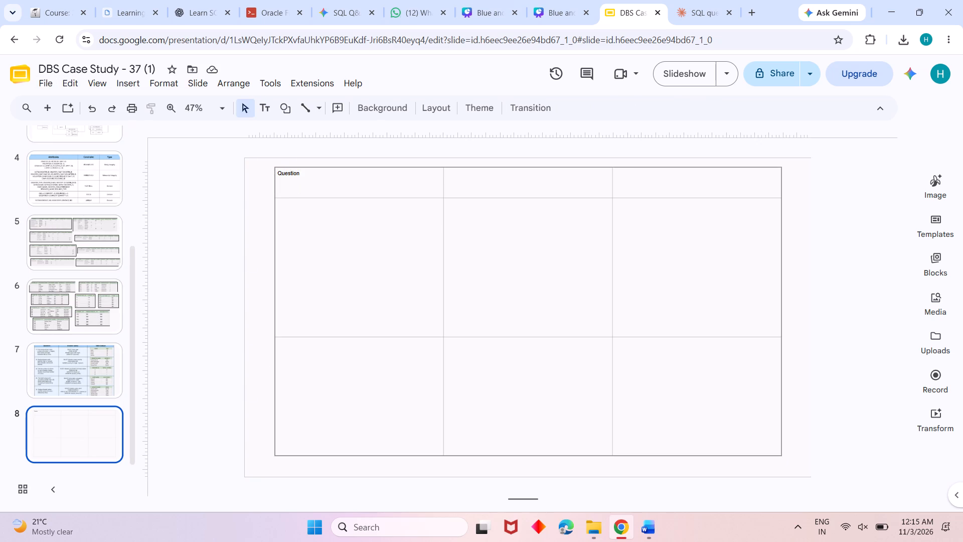
Enlarge the Question heading to font size 35, make it bold and centre it in its cell.
{"action": "left_click_drag", "start_coordinate": [299, 174], "coordinate": [267, 173]}
{"action": "triple_click", "coordinate": [532, 108]}
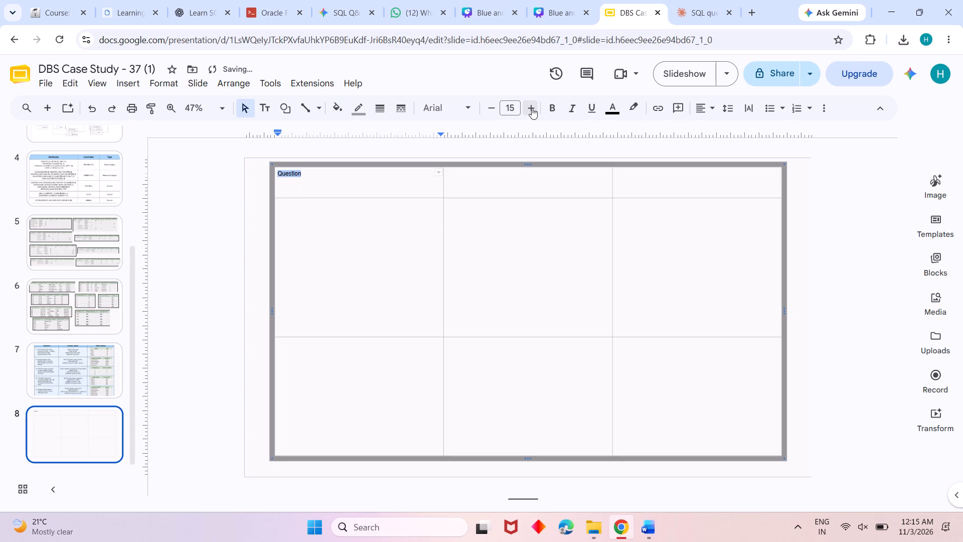
{"action": "triple_click", "coordinate": [532, 108]}
{"action": "triple_click", "coordinate": [532, 108]}
{"action": "triple_click", "coordinate": [532, 108]}
{"action": "triple_click", "coordinate": [532, 108]}
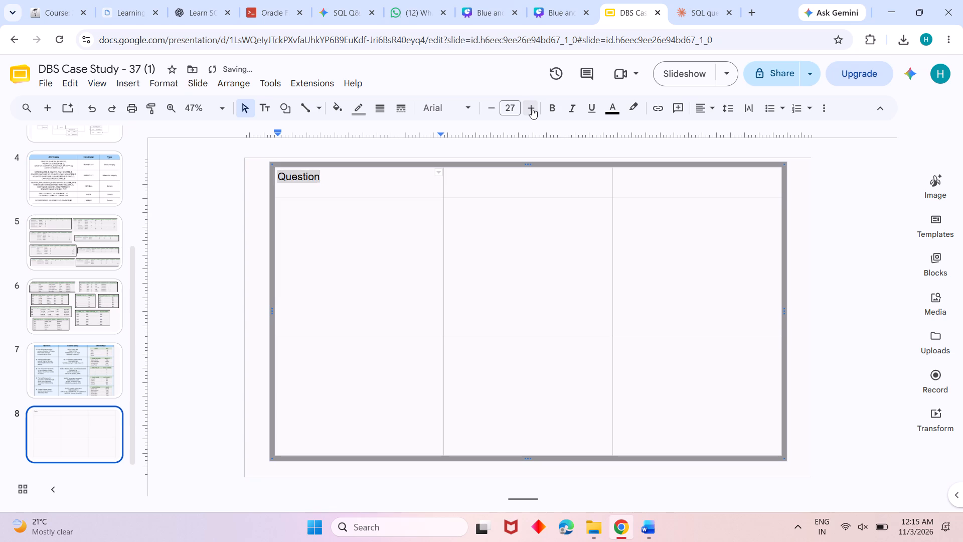
{"action": "triple_click", "coordinate": [532, 108]}
{"action": "triple_click", "coordinate": [532, 108]}
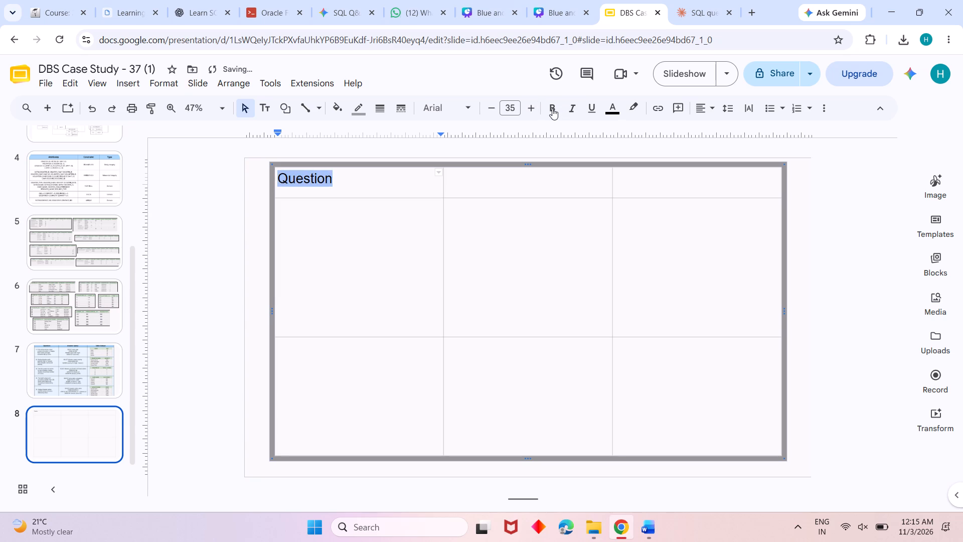
{"action": "left_click", "coordinate": [552, 108]}
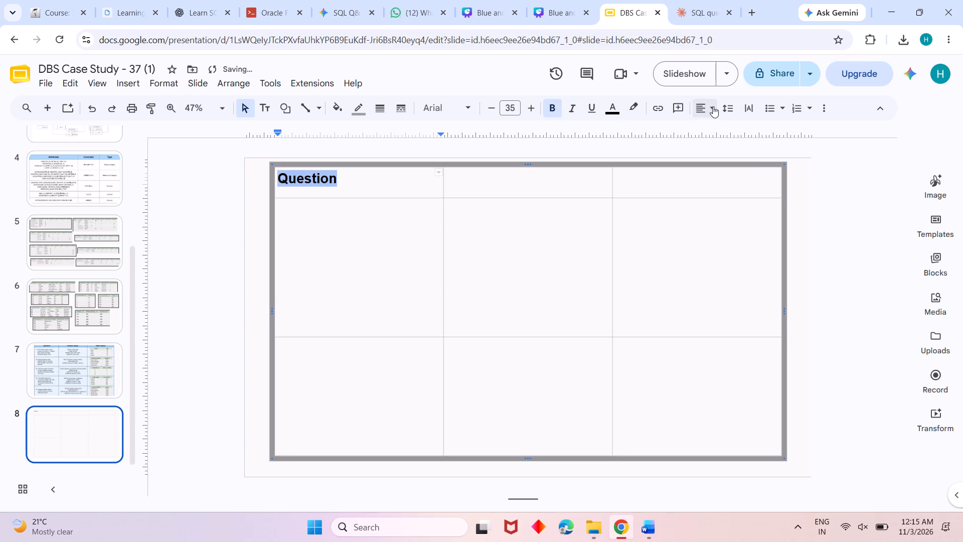
{"action": "left_click", "coordinate": [713, 106]}
{"action": "left_click", "coordinate": [719, 126]}
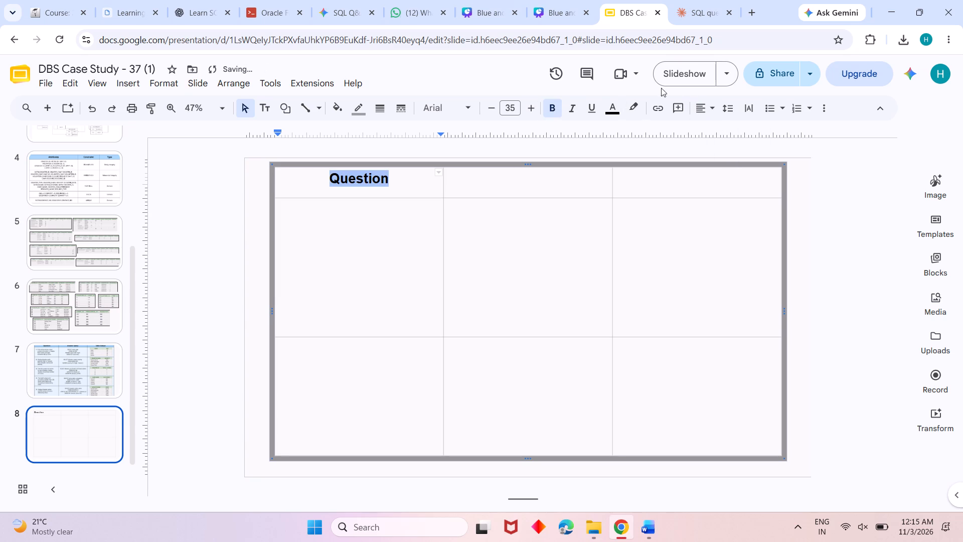
Adjust the Question heading's font size to 41.
{"action": "triple_click", "coordinate": [532, 109]}
{"action": "triple_click", "coordinate": [532, 109]}
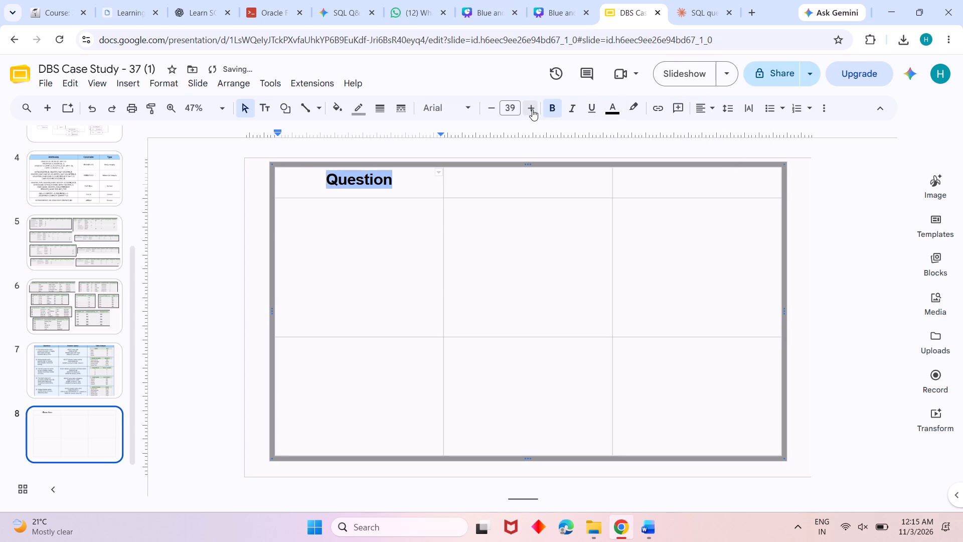
{"action": "left_click", "coordinate": [532, 109]}
{"action": "left_click", "coordinate": [532, 109]}
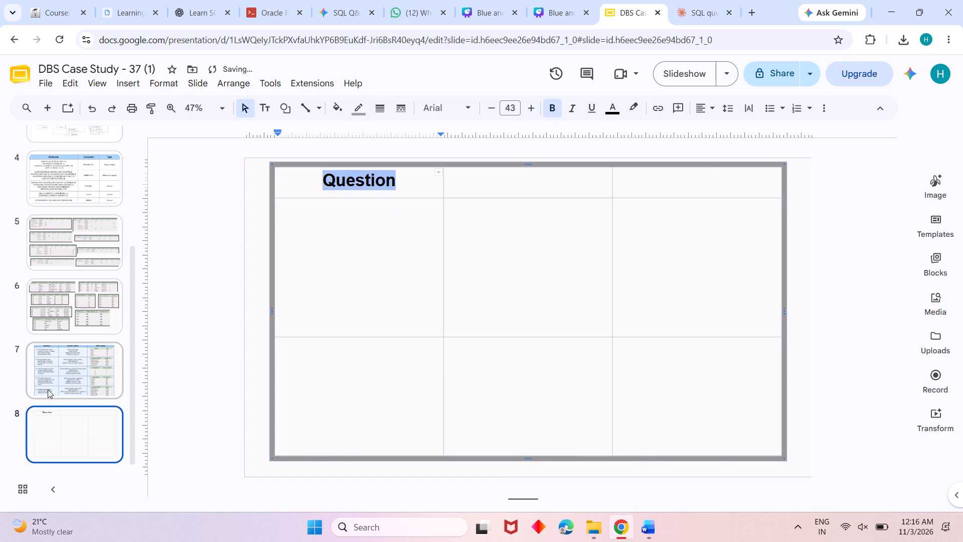
{"action": "left_click", "coordinate": [48, 389]}
{"action": "left_click", "coordinate": [77, 424]}
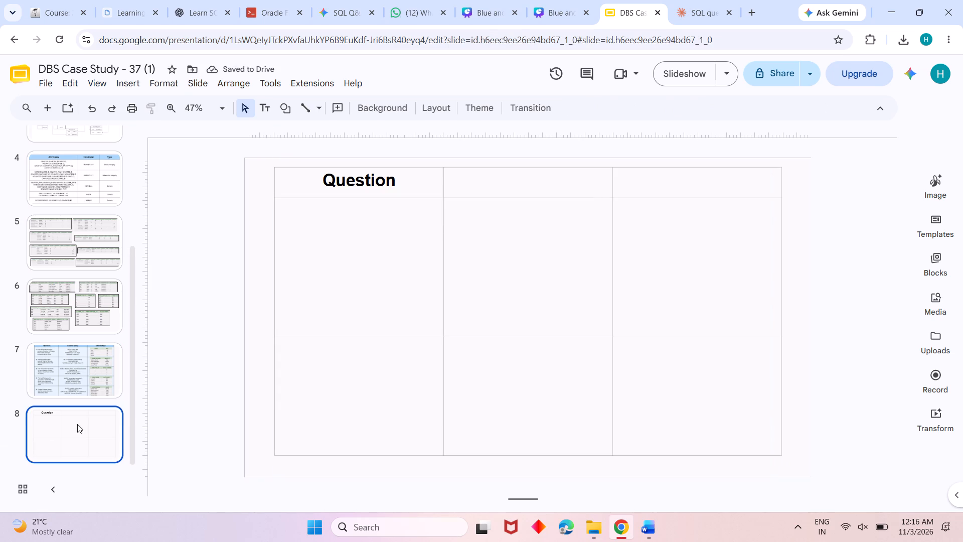
{"action": "left_click_drag", "start_coordinate": [397, 183], "coordinate": [323, 184]}
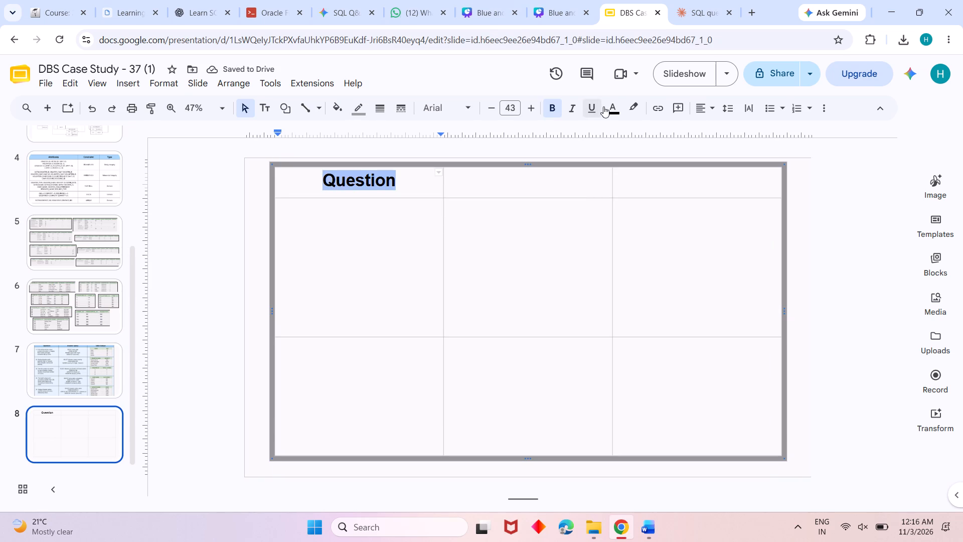
{"action": "left_click", "coordinate": [493, 110]}
{"action": "left_click", "coordinate": [493, 110]}
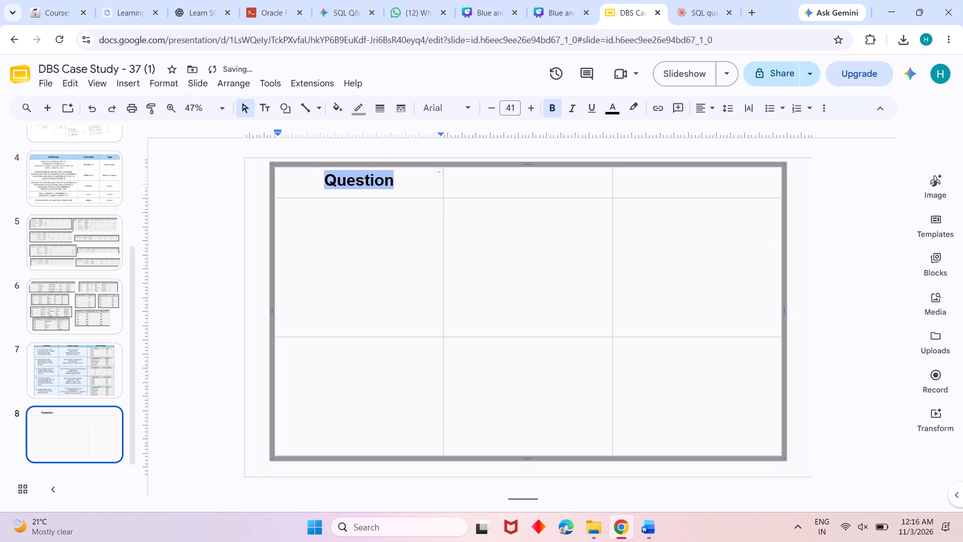
Enter the heading "Answer Query" in the second header cell, using the header wording of slide 7's table.
{"action": "left_click", "coordinate": [503, 172]}
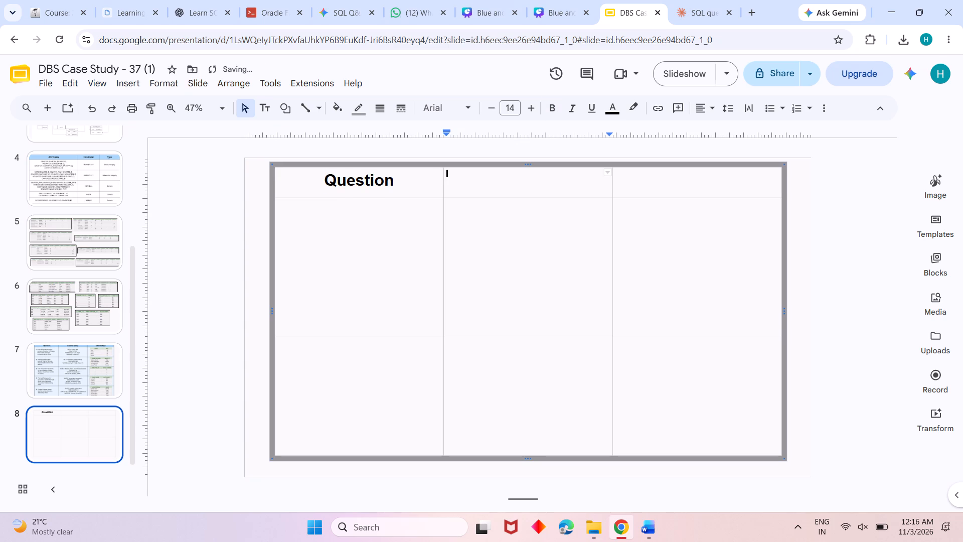
{"action": "left_click", "coordinate": [77, 385]}
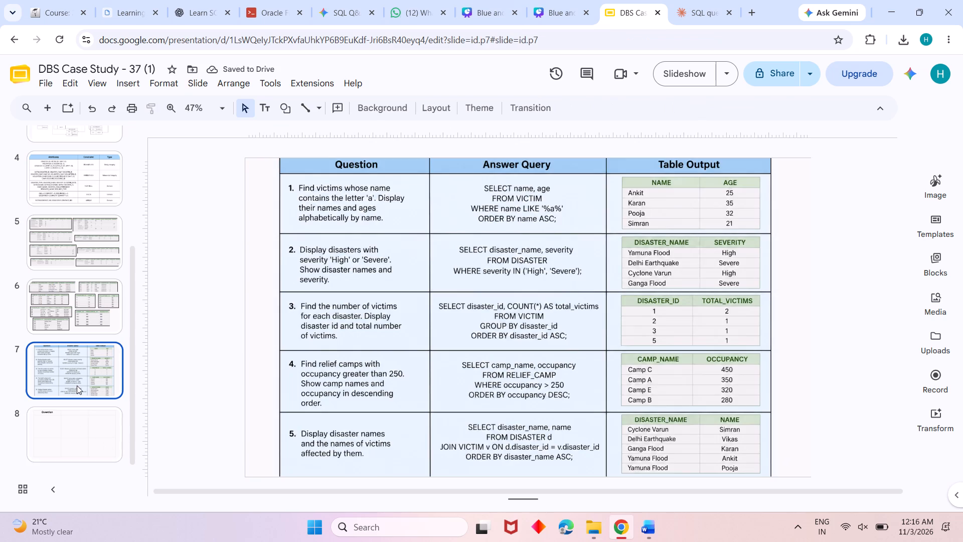
{"action": "left_click", "coordinate": [104, 414]}
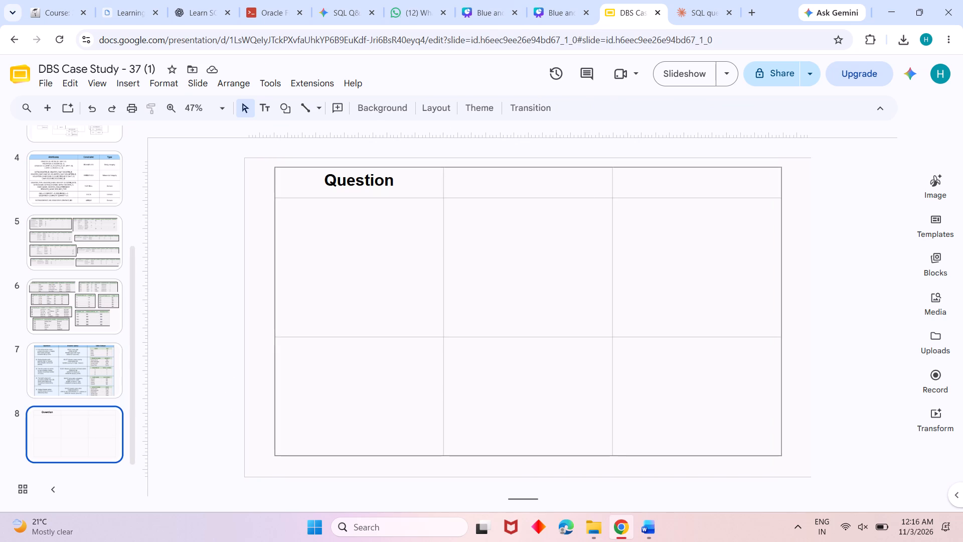
{"action": "left_click", "coordinate": [63, 391]}
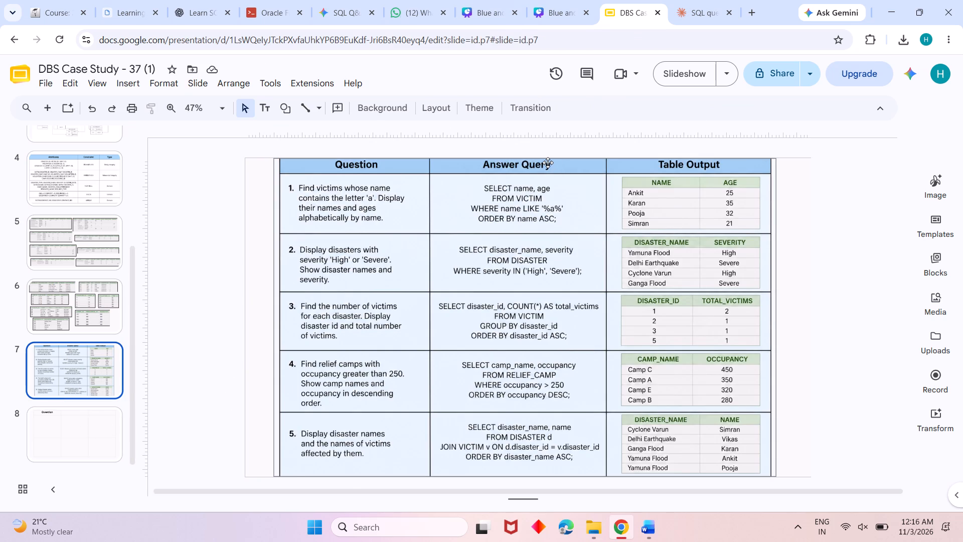
{"action": "left_click", "coordinate": [548, 163]}
{"action": "left_click", "coordinate": [117, 428]}
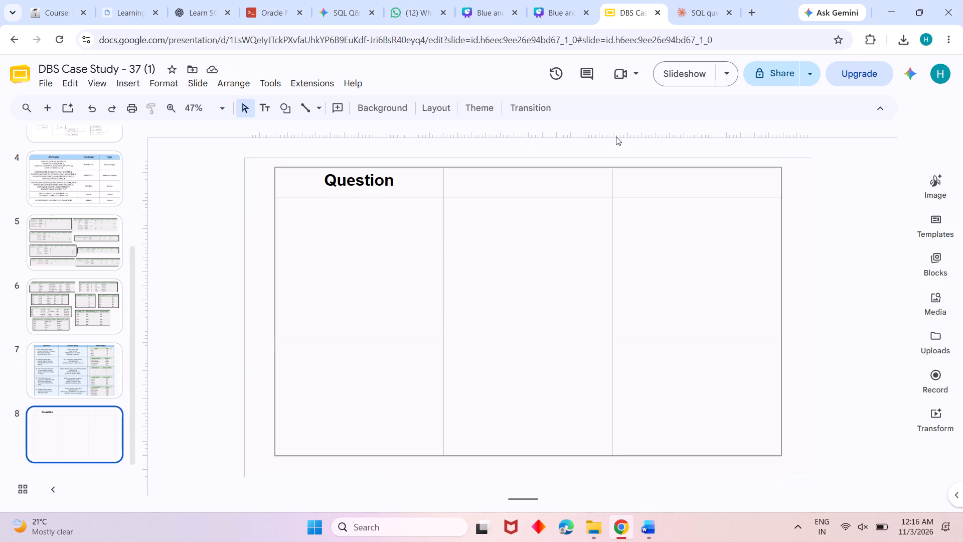
{"action": "left_click", "coordinate": [108, 379]}
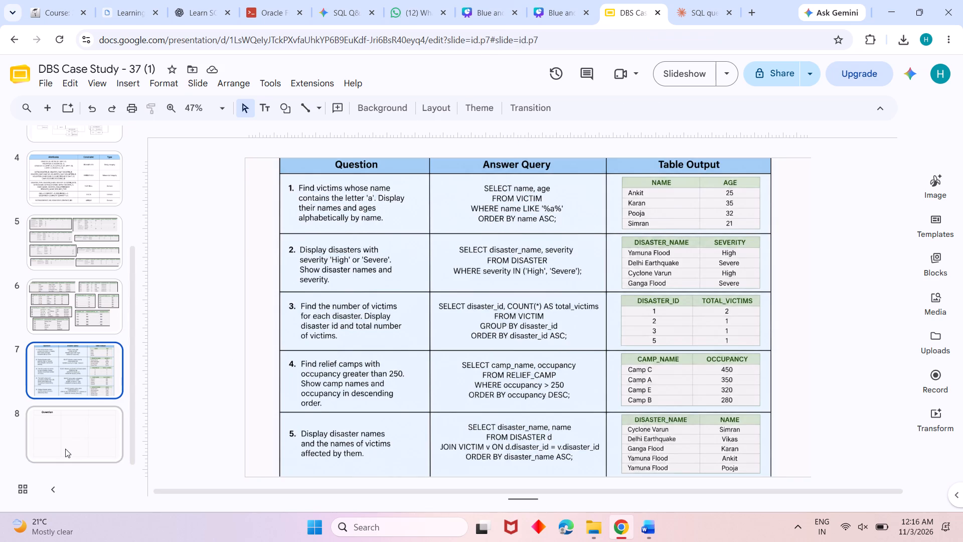
{"action": "left_click", "coordinate": [65, 449]}
{"action": "left_click", "coordinate": [512, 186]}
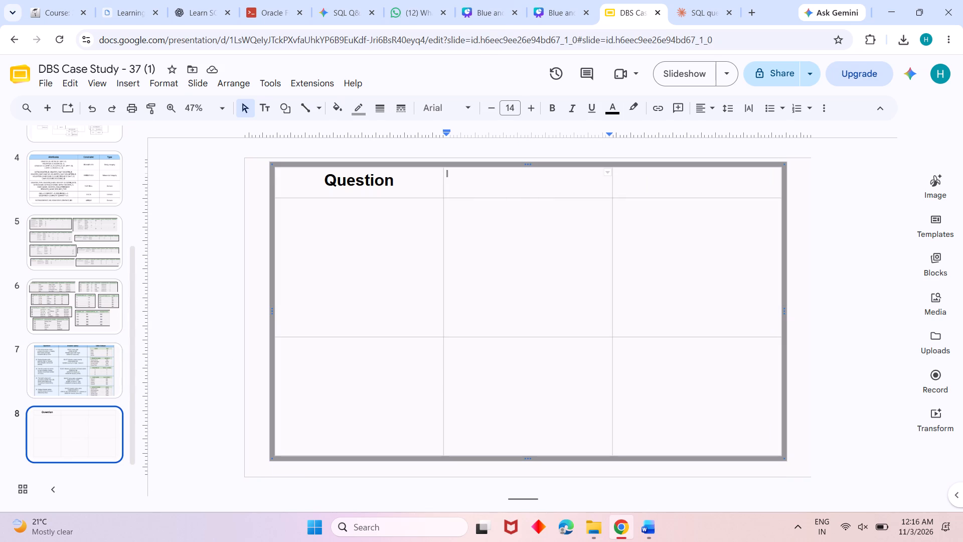
{"action": "type", "text": "ANs"}
{"action": "key", "text": "BackSpace"}
{"action": "key", "text": "BackSpace"}
{"action": "type", "text": "nswer Quey"}
{"action": "key", "text": "BackSpace"}
{"action": "type", "text": "ry"}
Enlarge the Answer Query heading to font size 30 and make it bold.
{"action": "key", "text": "shift+Left"}
{"action": "key", "text": "shift+Left"}
{"action": "key", "text": "shift+Left"}
{"action": "key", "text": "shift+Left"}
{"action": "key", "text": "shift+Left"}
{"action": "key", "text": "shift+Left"}
{"action": "key", "text": "shift+Left"}
{"action": "key", "text": "shift+Left"}
{"action": "key", "text": "shift+Left"}
{"action": "key", "text": "shift+Left"}
{"action": "key", "text": "shift+Left"}
{"action": "key", "text": "shift+Left"}
{"action": "key", "text": "shift+Left"}
{"action": "key", "text": "shift+Left"}
{"action": "key", "text": "shift+Left"}
{"action": "key", "text": "shift+Left"}
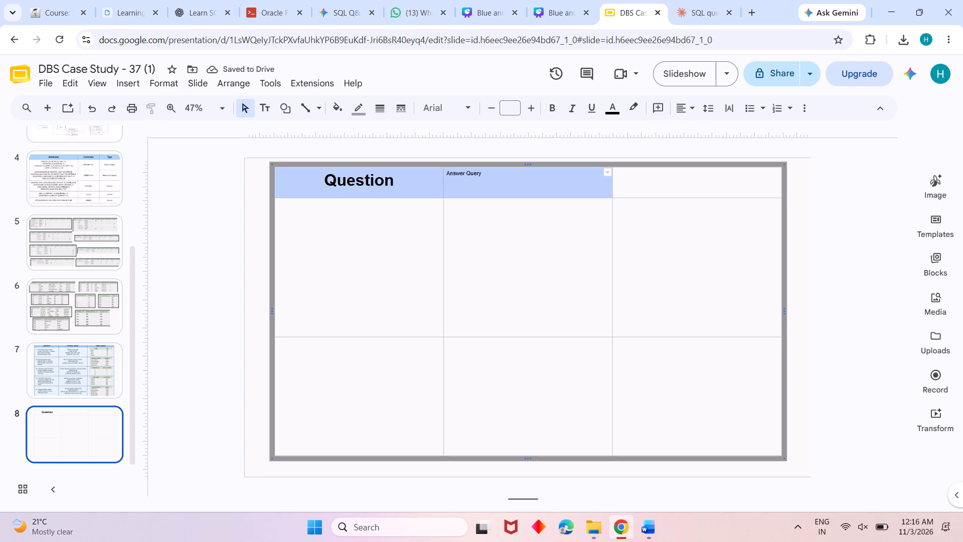
{"action": "left_click", "coordinate": [482, 176]}
{"action": "left_click_drag", "start_coordinate": [482, 176], "coordinate": [449, 175]}
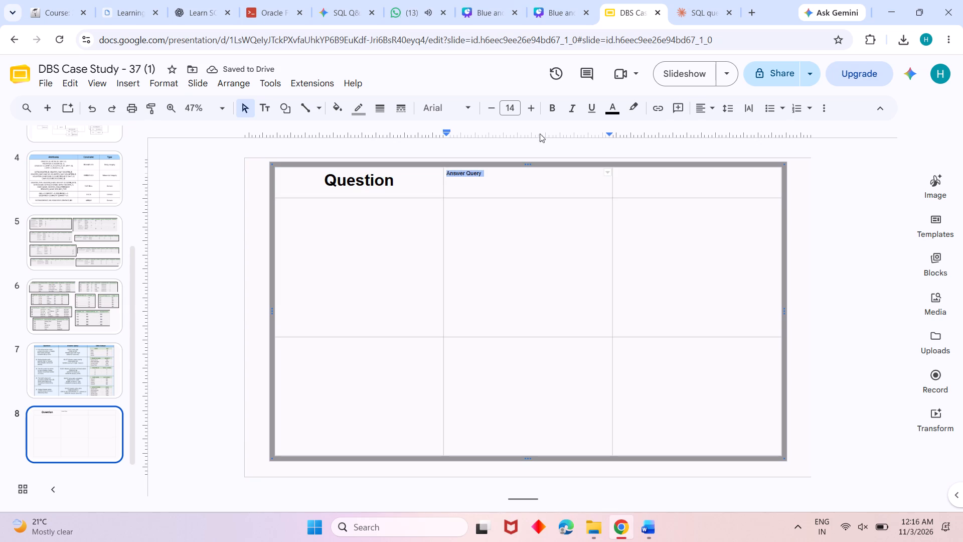
{"action": "triple_click", "coordinate": [530, 110]}
{"action": "triple_click", "coordinate": [530, 110]}
{"action": "triple_click", "coordinate": [530, 110]}
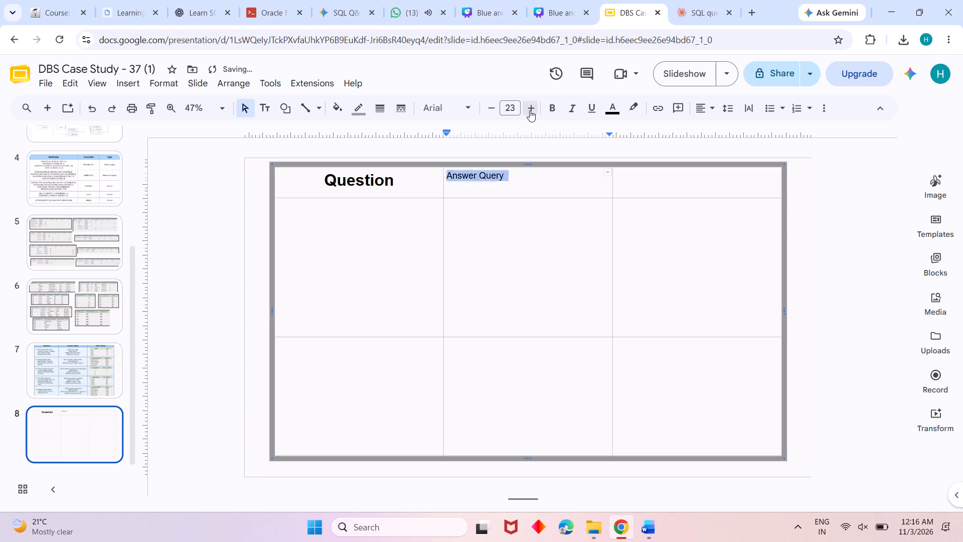
{"action": "triple_click", "coordinate": [530, 110]}
{"action": "triple_click", "coordinate": [530, 110]}
{"action": "left_click", "coordinate": [530, 110]}
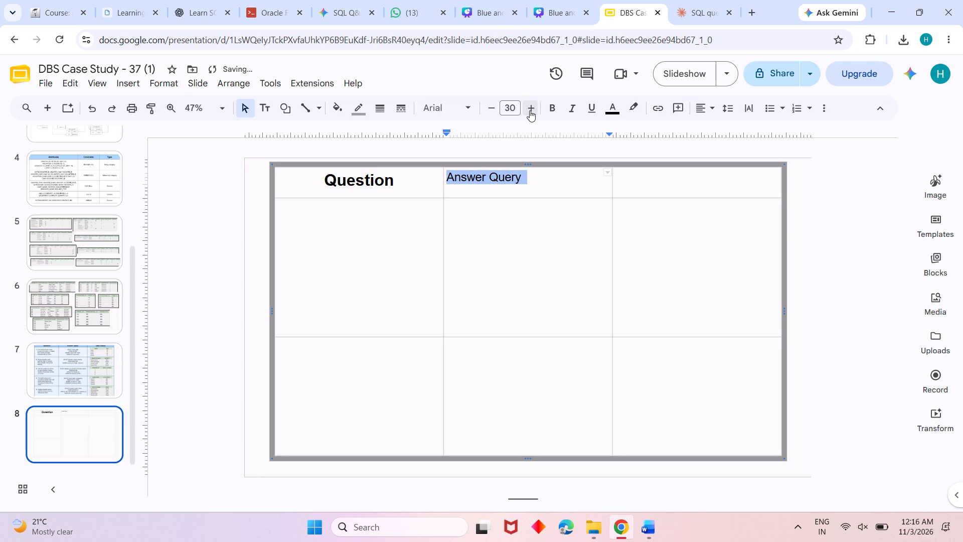
{"action": "left_click", "coordinate": [548, 109]}
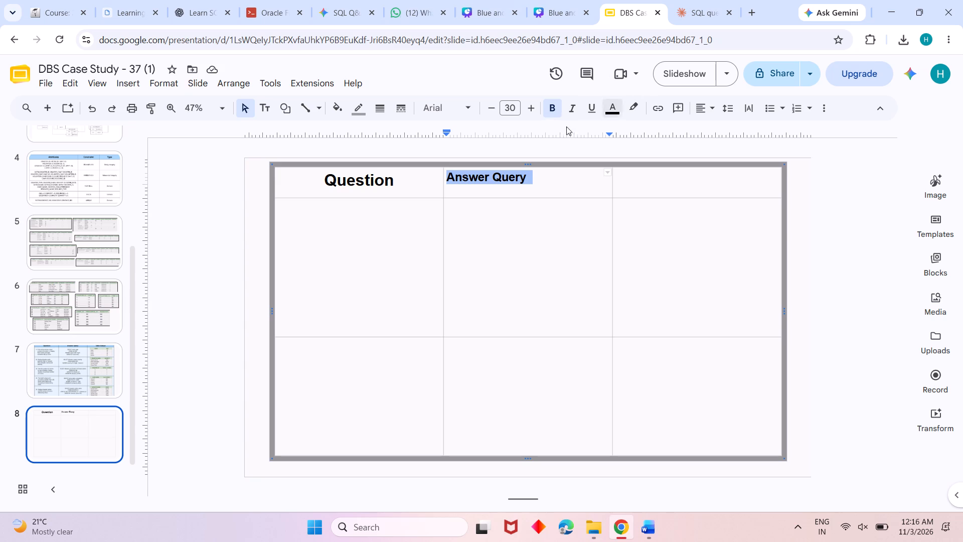
Set the Answer Query heading's font size to 41, matching the Question heading, and centre it in its cell.
{"action": "left_click", "coordinate": [374, 173]}
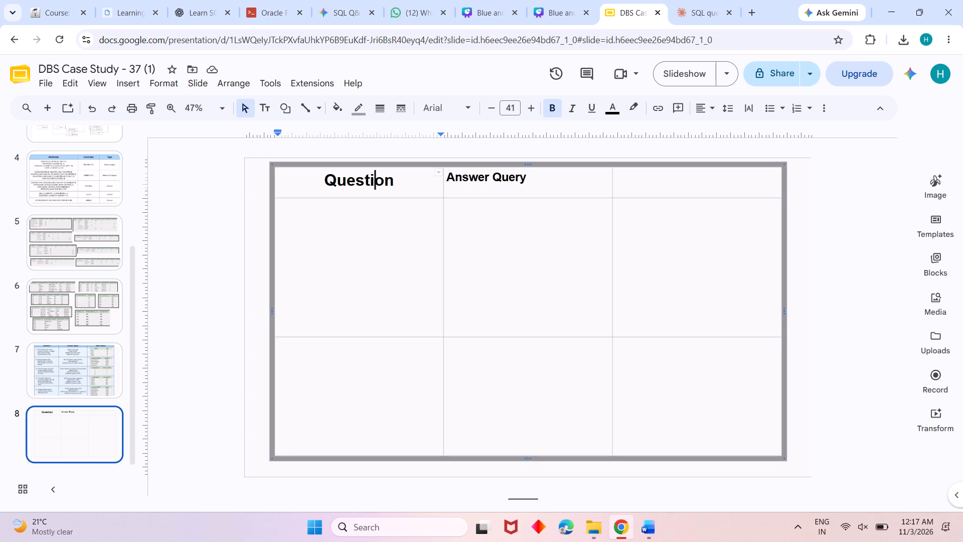
{"action": "left_click_drag", "start_coordinate": [380, 173], "coordinate": [432, 173]}
{"action": "left_click_drag", "start_coordinate": [527, 177], "coordinate": [445, 176]}
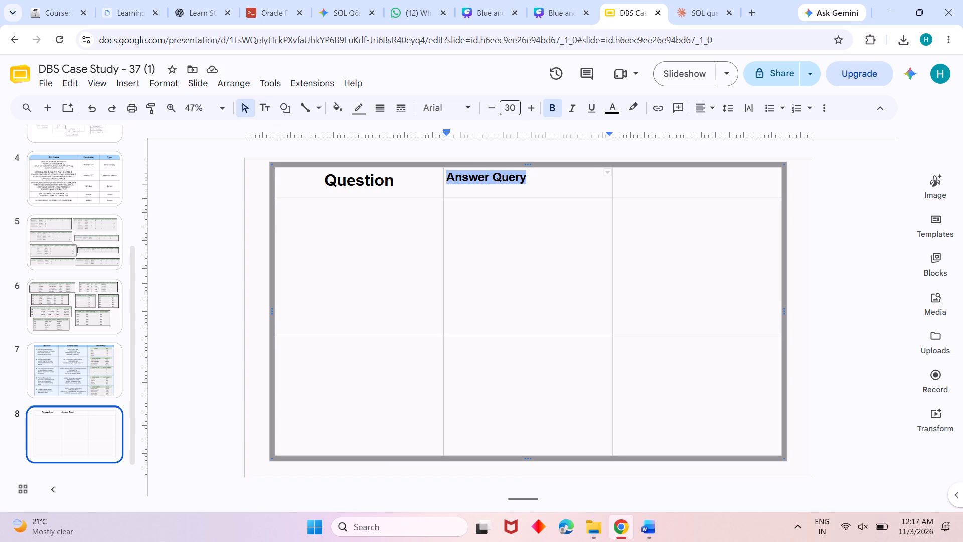
{"action": "left_click", "coordinate": [512, 107]}
{"action": "type", "text": "41"}
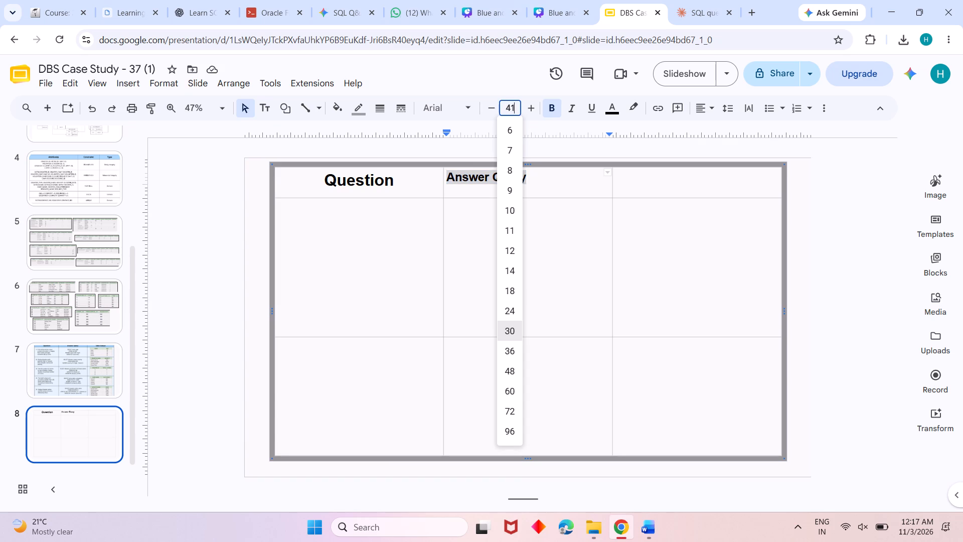
{"action": "key", "text": "Return"}
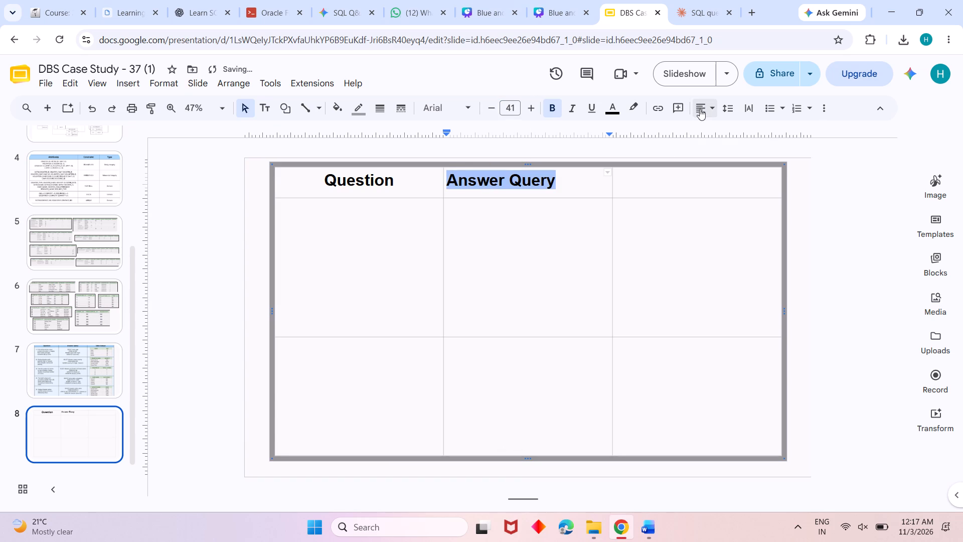
{"action": "left_click", "coordinate": [702, 105]}
{"action": "left_click", "coordinate": [726, 130]}
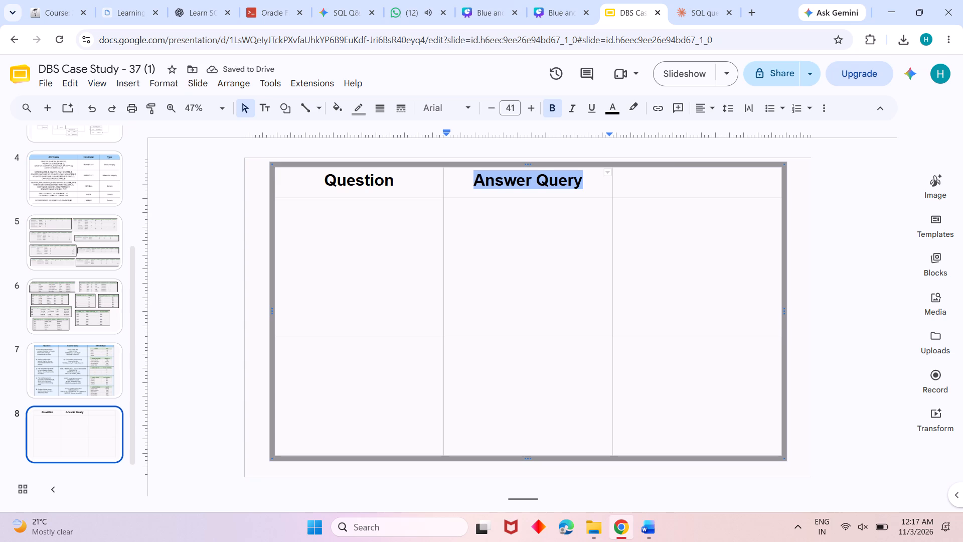
Enter the heading "Table Output" in the third header cell, using the header wording of slide 7's table.
{"action": "left_click", "coordinate": [656, 175]}
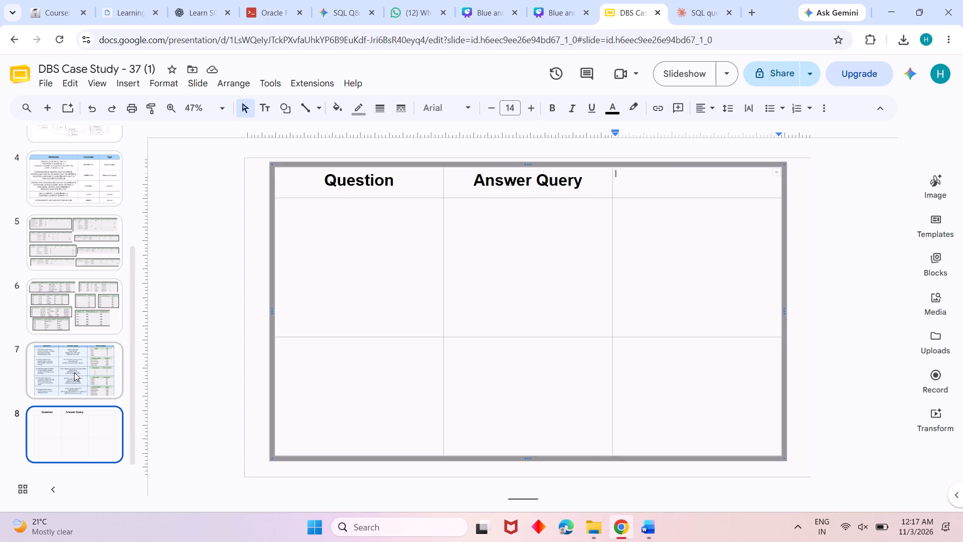
{"action": "left_click", "coordinate": [42, 388]}
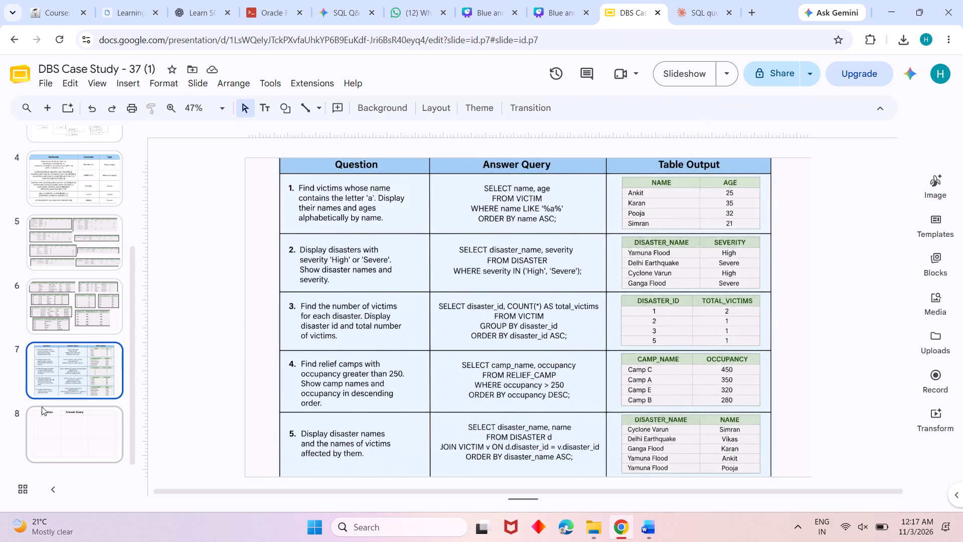
{"action": "left_click", "coordinate": [51, 442]}
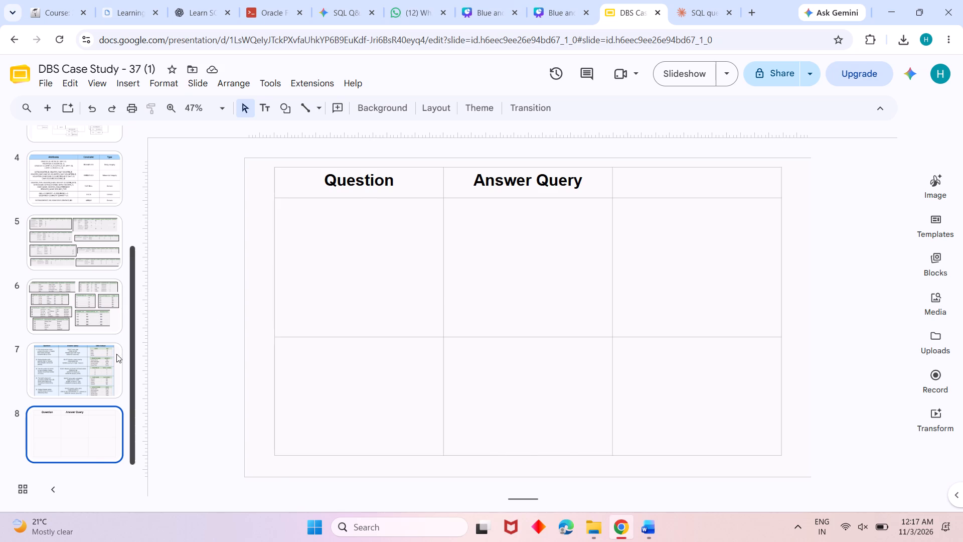
{"action": "left_click", "coordinate": [89, 360]}
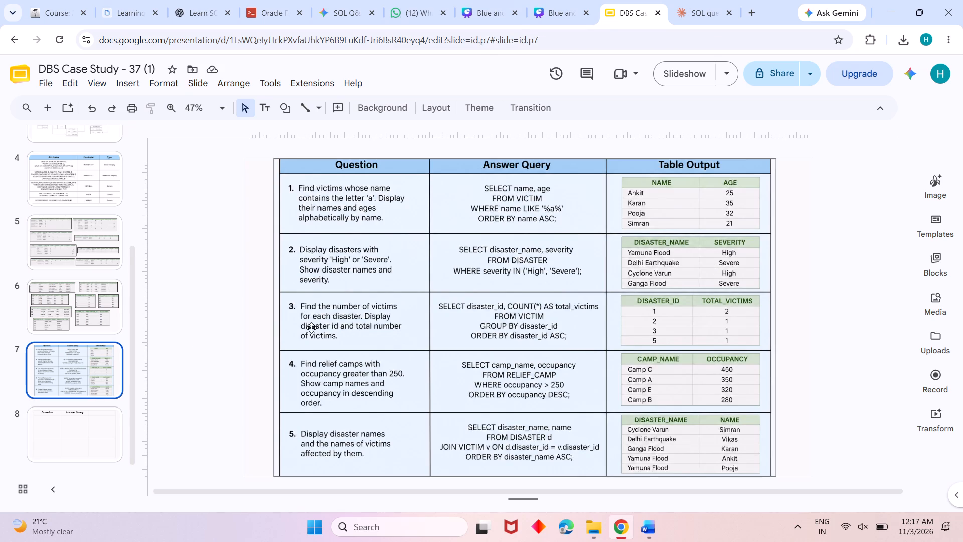
{"action": "left_click", "coordinate": [109, 433]}
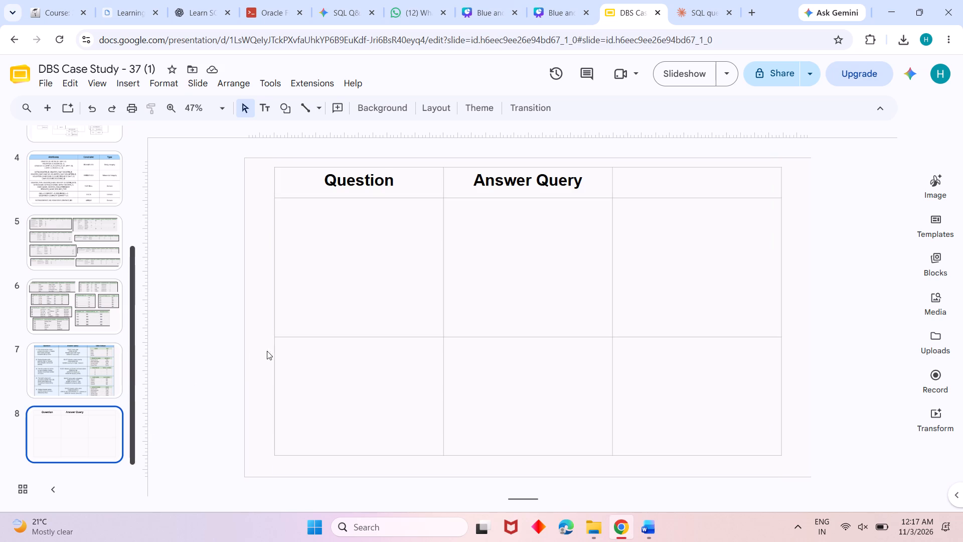
{"action": "left_click", "coordinate": [106, 372]}
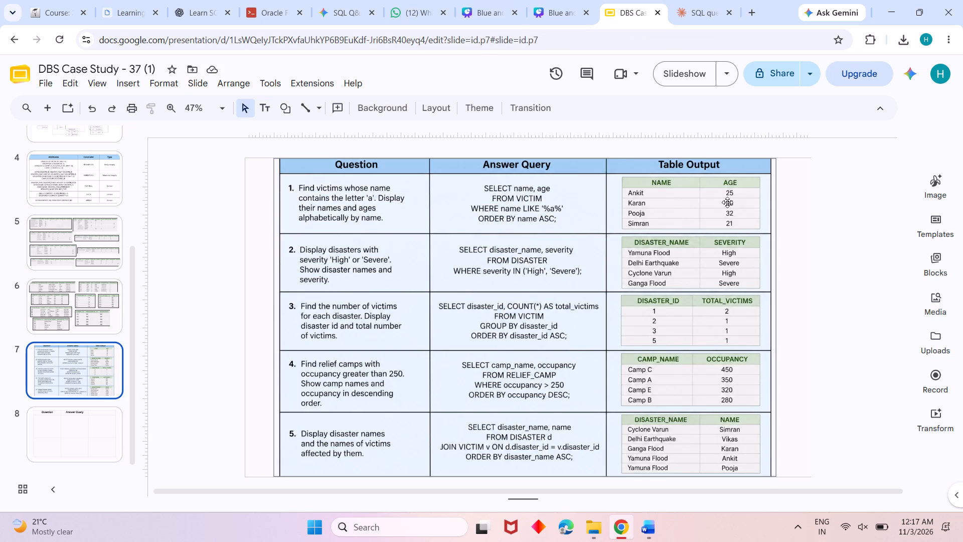
{"action": "left_click", "coordinate": [113, 451]}
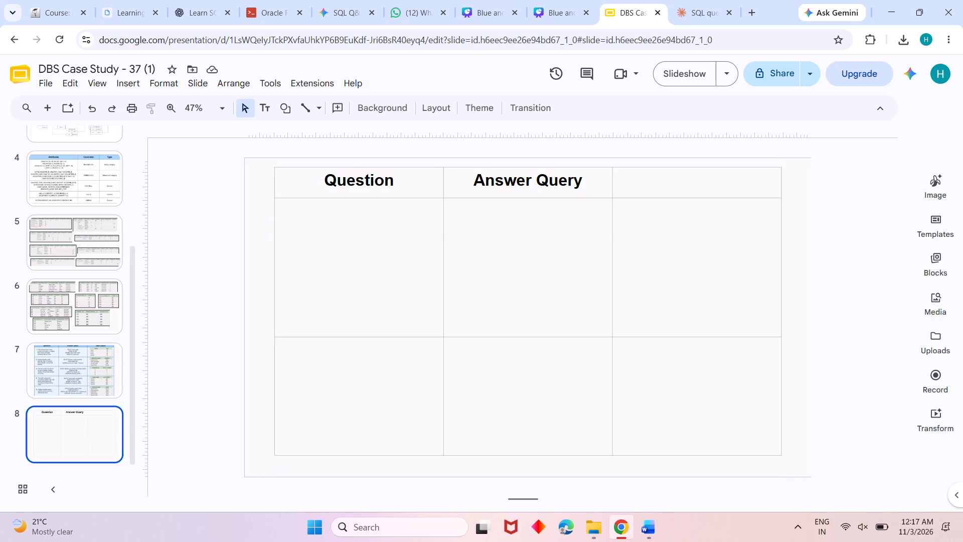
{"action": "left_click", "coordinate": [671, 192]}
{"action": "type", "text": "Table Output"}
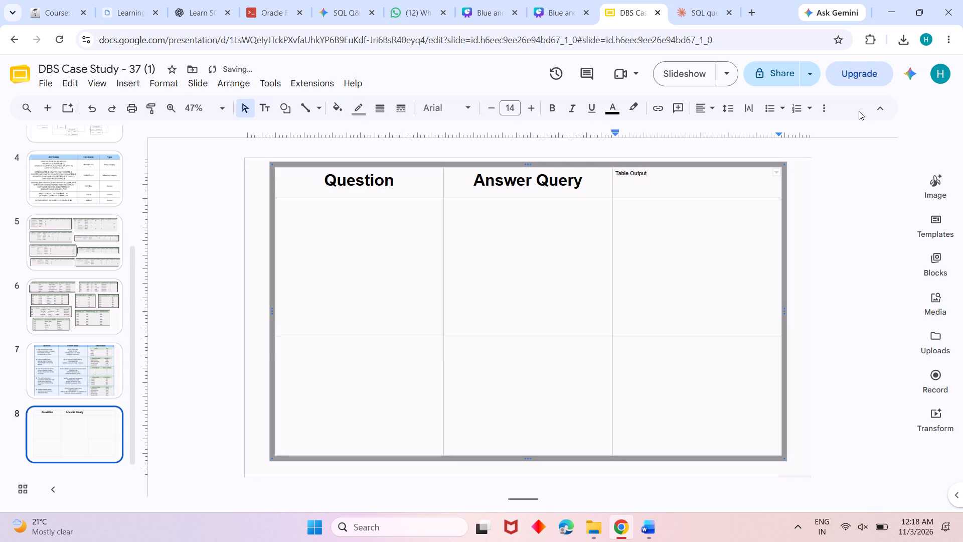
Set the Table Output heading to font size 41, make it bold and centre it in its cell.
{"action": "left_click_drag", "start_coordinate": [637, 174], "coordinate": [614, 178]}
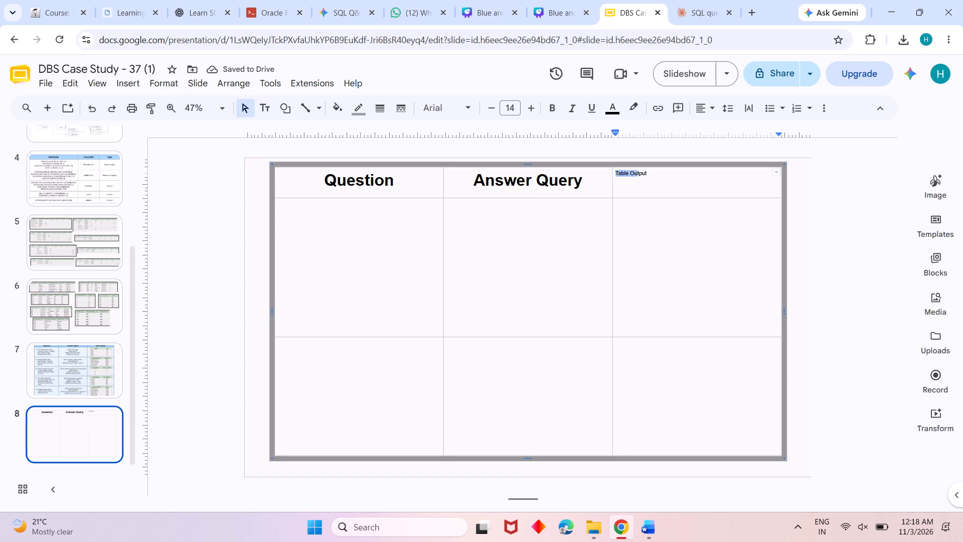
{"action": "left_click_drag", "start_coordinate": [650, 175], "coordinate": [609, 178]}
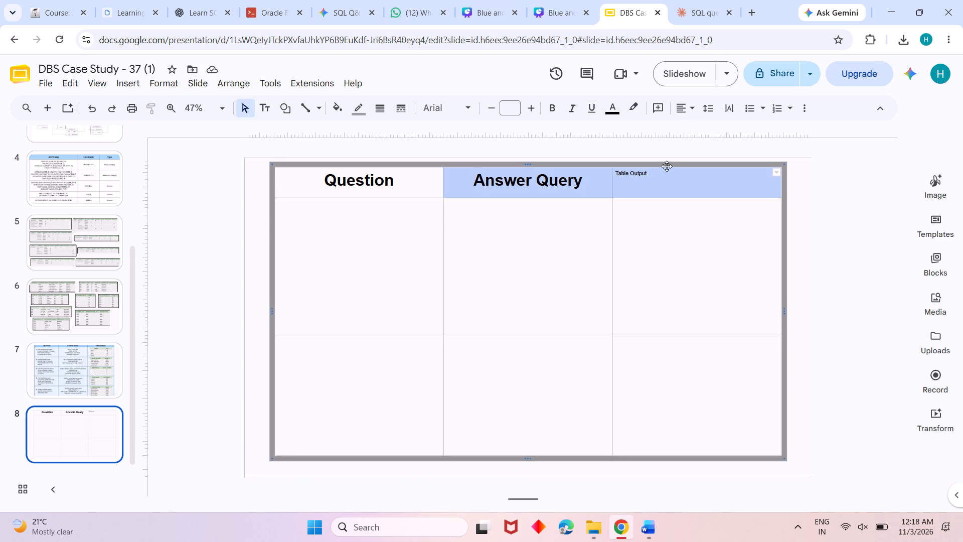
{"action": "left_click", "coordinate": [649, 174]}
{"action": "left_click_drag", "start_coordinate": [649, 174], "coordinate": [621, 173]}
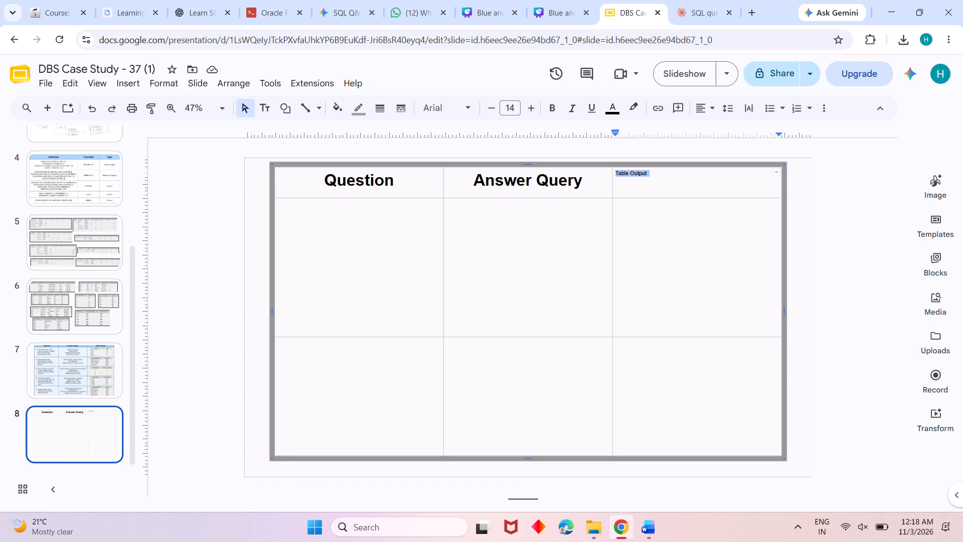
{"action": "left_click", "coordinate": [516, 105]}
{"action": "key", "text": "BackSpace"}
{"action": "type", "text": "41"}
{"action": "key", "text": "Return"}
{"action": "left_click", "coordinate": [554, 105]}
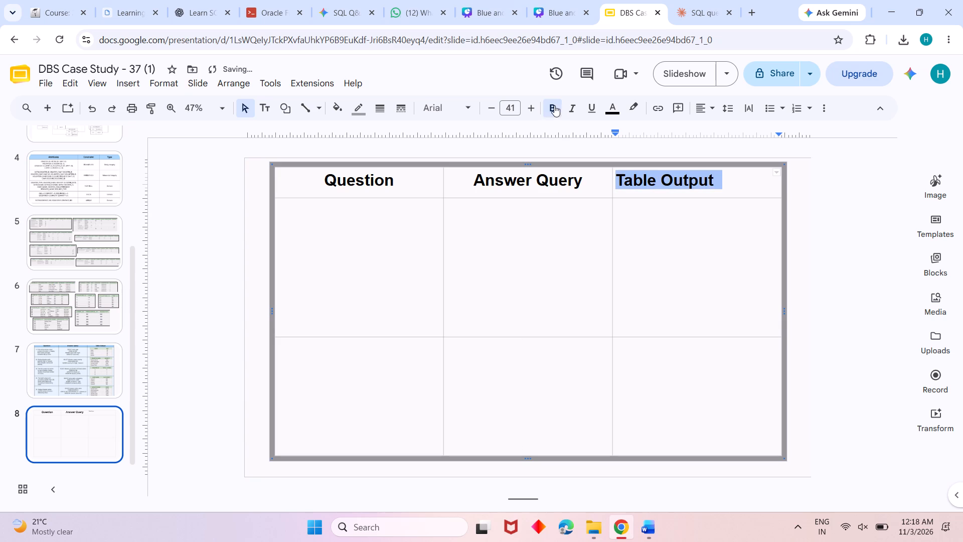
{"action": "left_click", "coordinate": [708, 111]}
{"action": "left_click", "coordinate": [715, 128]}
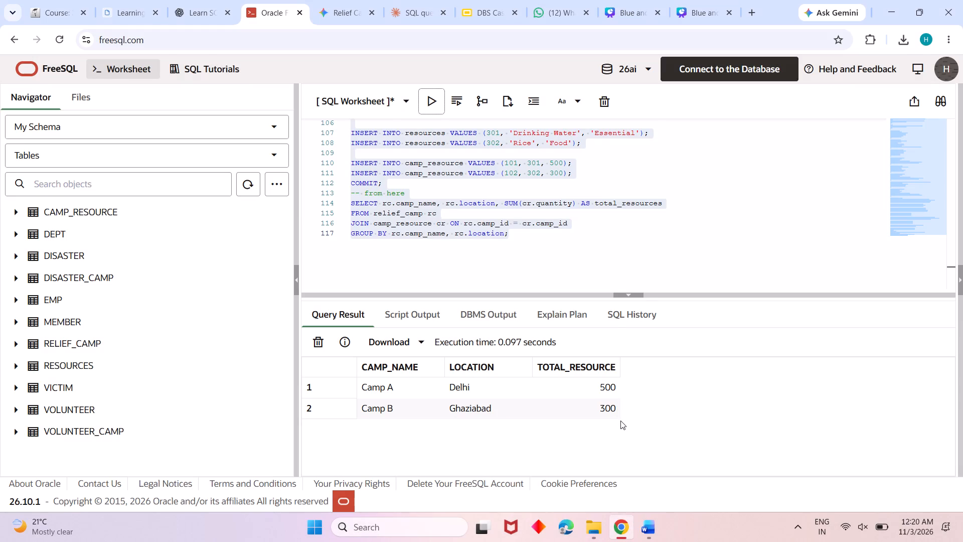
Paste the captured result image onto slide 8 and move it over the Q1 row's Table Output cell.
{"action": "left_click", "coordinate": [487, 0]}
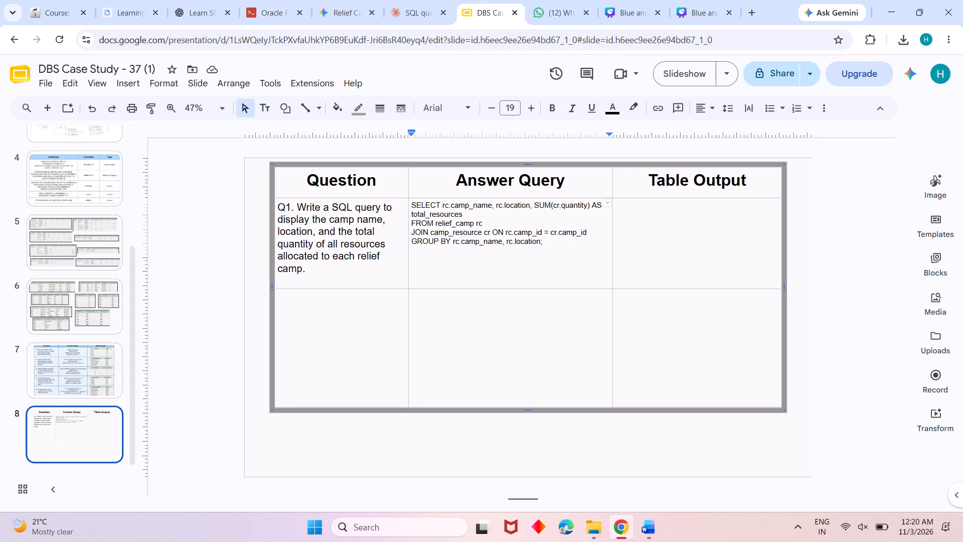
{"action": "left_click", "coordinate": [689, 218]}
{"action": "key", "text": "ctrl+v"}
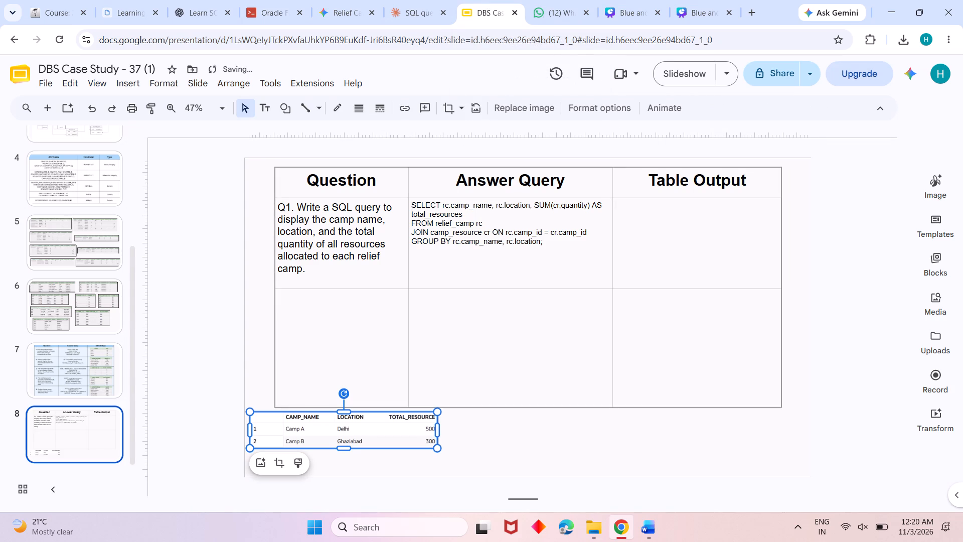
{"action": "left_click_drag", "start_coordinate": [309, 427], "coordinate": [666, 237]}
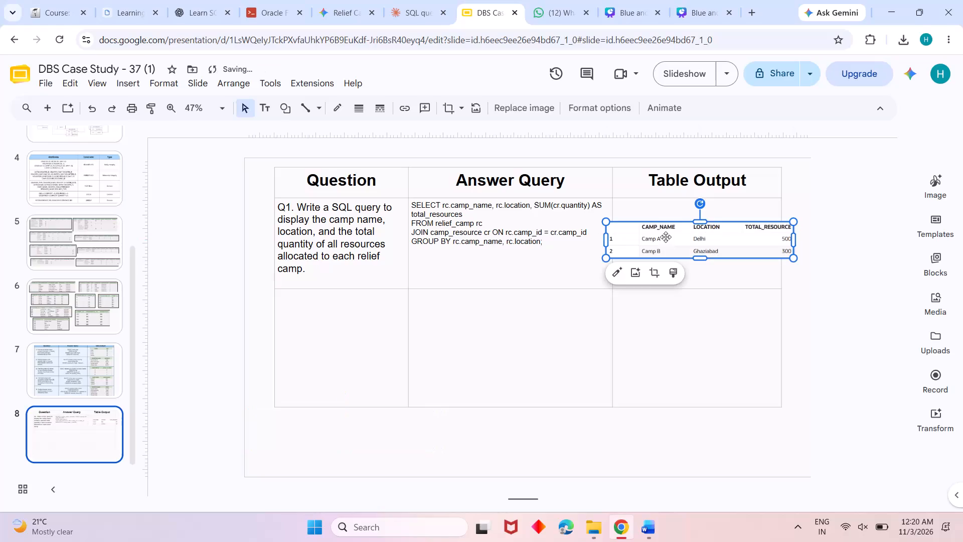
Resize the result image to the Table Output column's width, stretch it taller, and position it within the Q1 row.
{"action": "left_click_drag", "start_coordinate": [794, 239], "coordinate": [777, 241]}
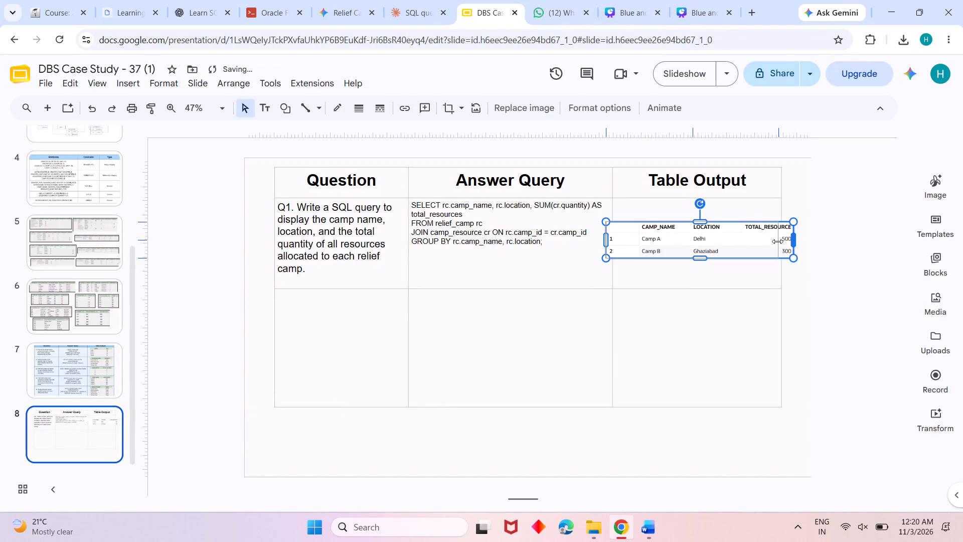
{"action": "left_click_drag", "start_coordinate": [777, 241], "coordinate": [779, 243]}
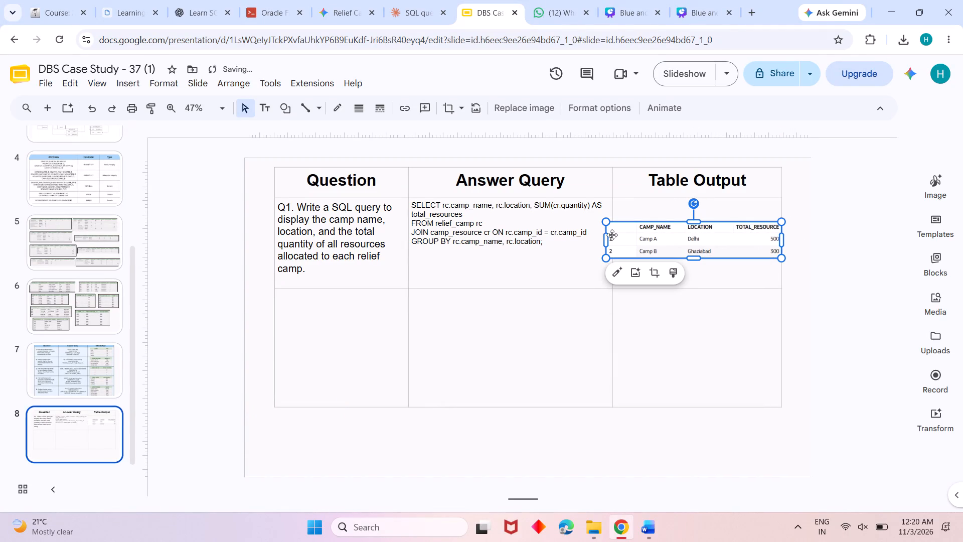
{"action": "left_click_drag", "start_coordinate": [607, 237], "coordinate": [614, 238]}
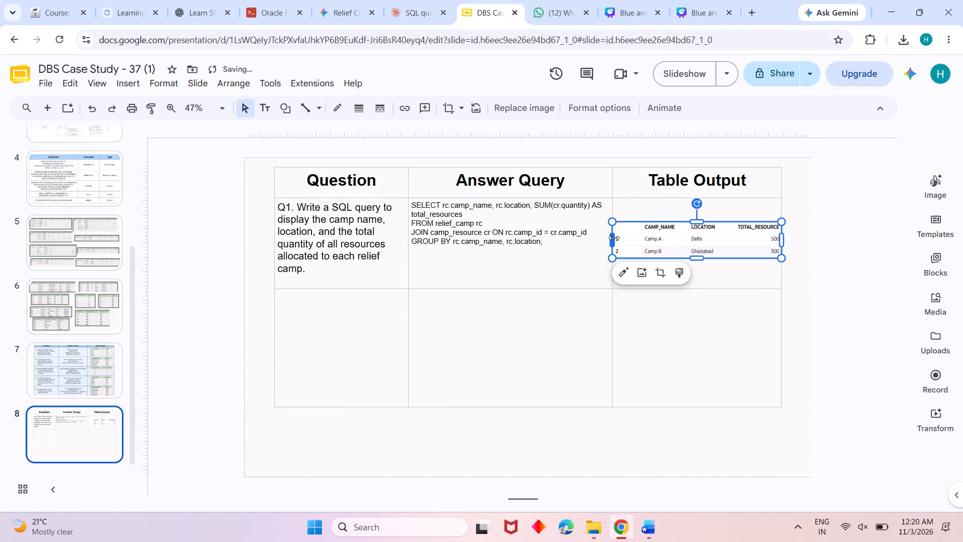
{"action": "left_click_drag", "start_coordinate": [698, 221], "coordinate": [697, 195]}
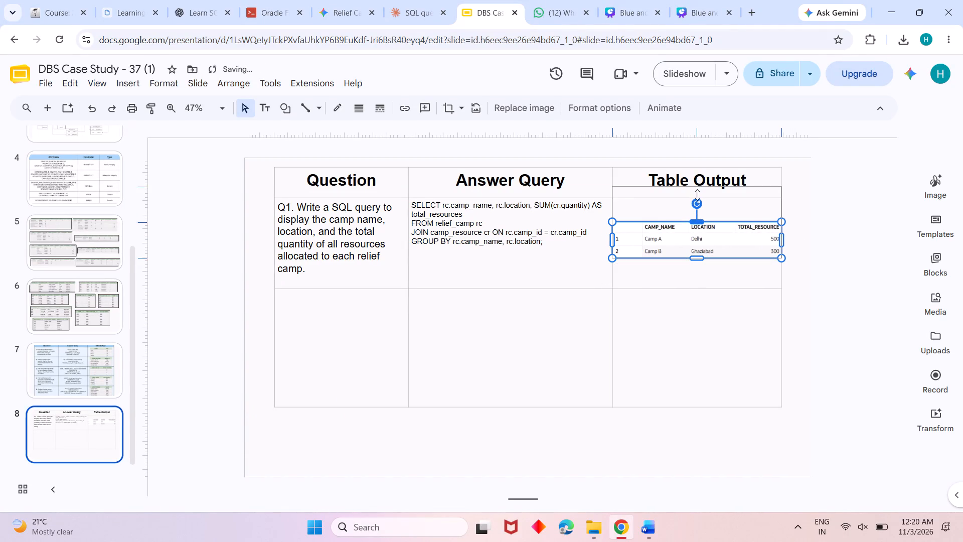
{"action": "left_click_drag", "start_coordinate": [697, 195], "coordinate": [697, 199]}
{"action": "left_click_drag", "start_coordinate": [700, 258], "coordinate": [704, 283]}
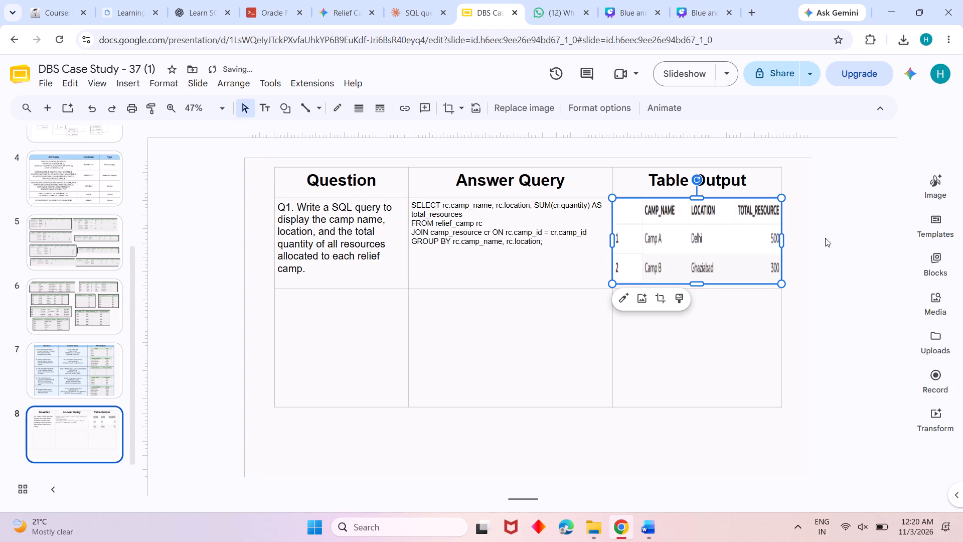
{"action": "left_click_drag", "start_coordinate": [699, 197], "coordinate": [700, 220]}
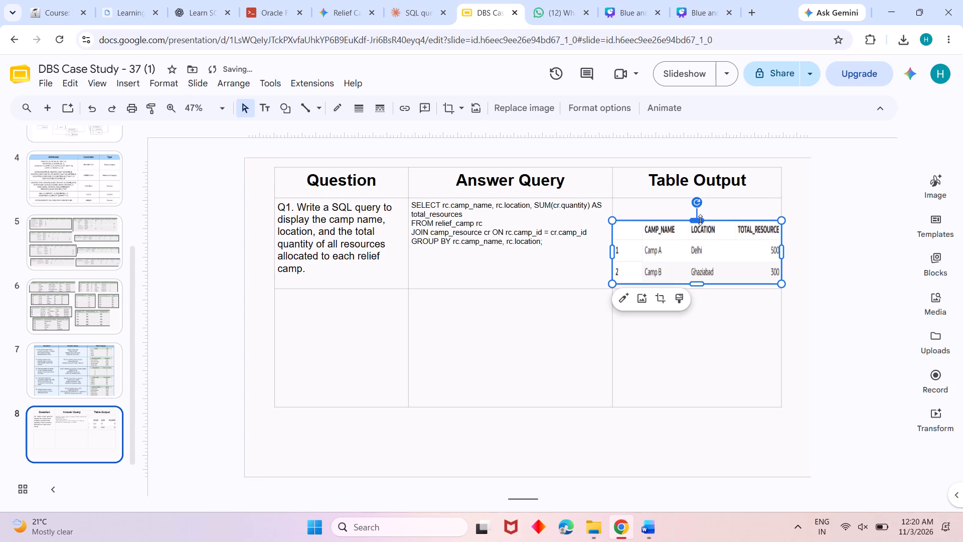
{"action": "left_click_drag", "start_coordinate": [697, 250], "coordinate": [696, 240]}
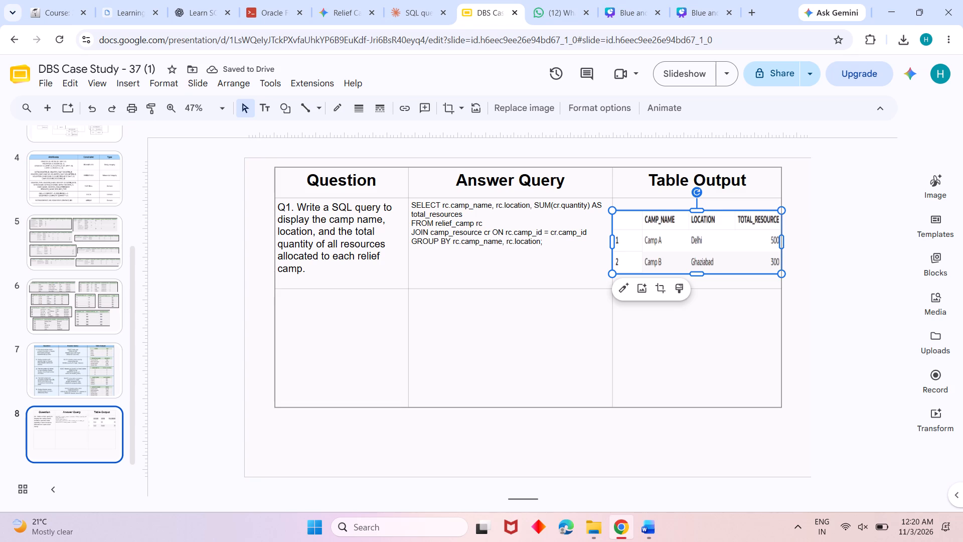
Vertically centre the SQL query text within the Q1 row's Answer Query cell.
{"action": "left_click_drag", "start_coordinate": [411, 207], "coordinate": [556, 247]}
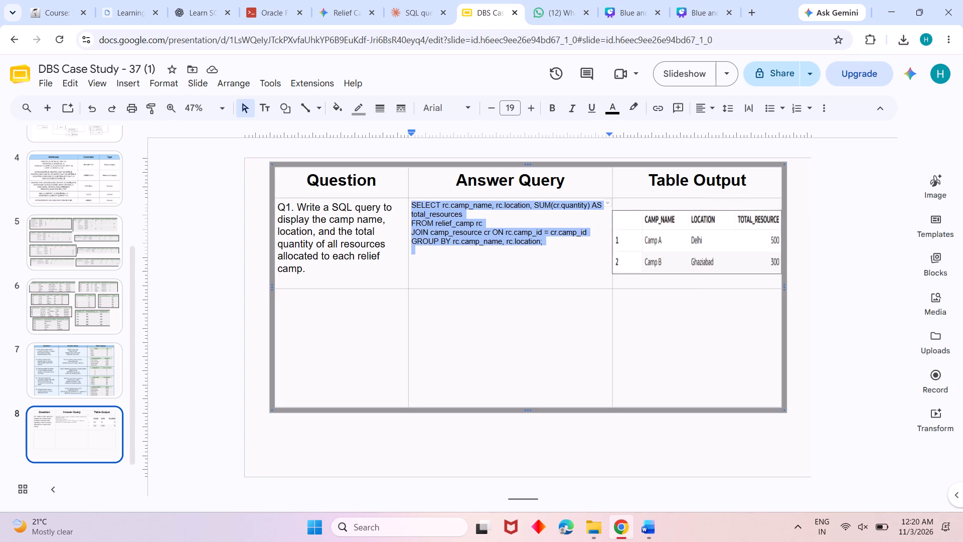
{"action": "left_click", "coordinate": [705, 104]}
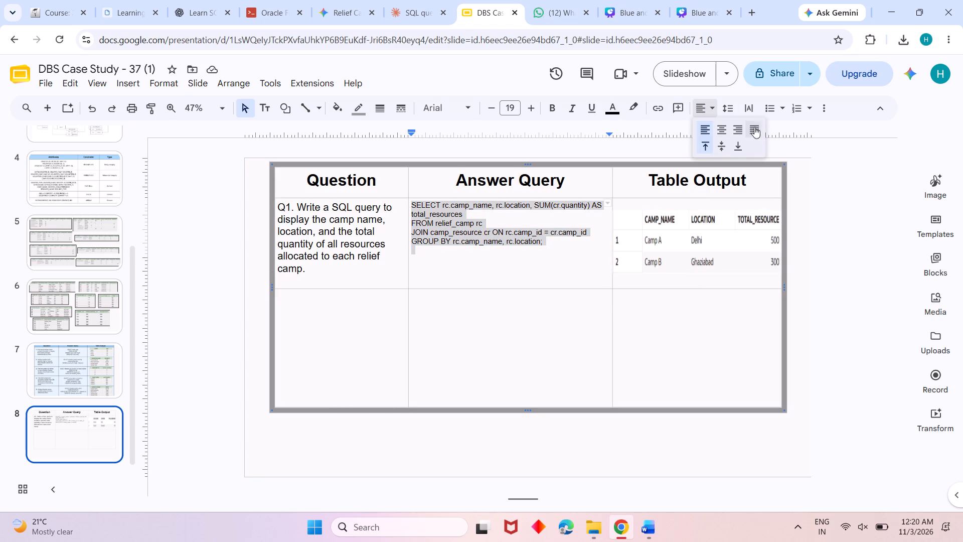
{"action": "left_click", "coordinate": [739, 150]}
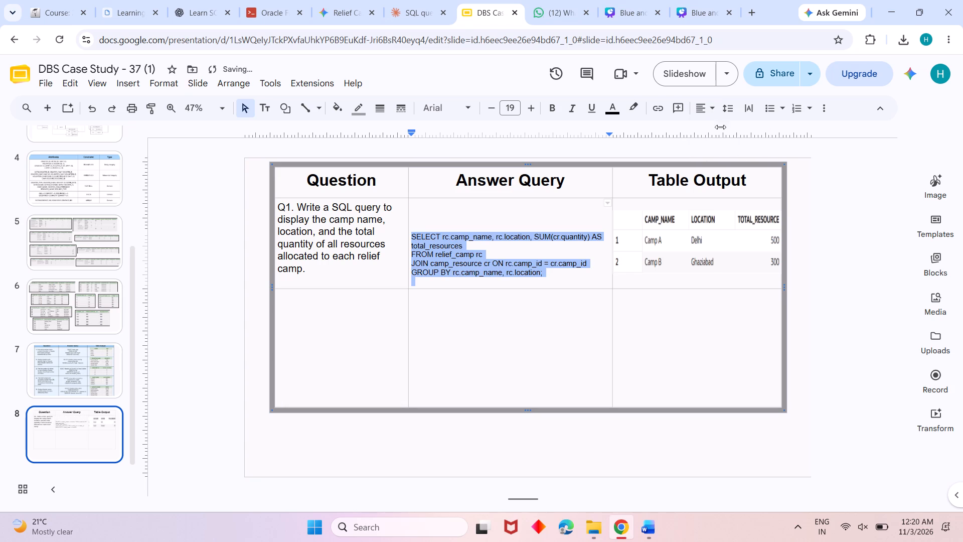
{"action": "left_click", "coordinate": [735, 109]}
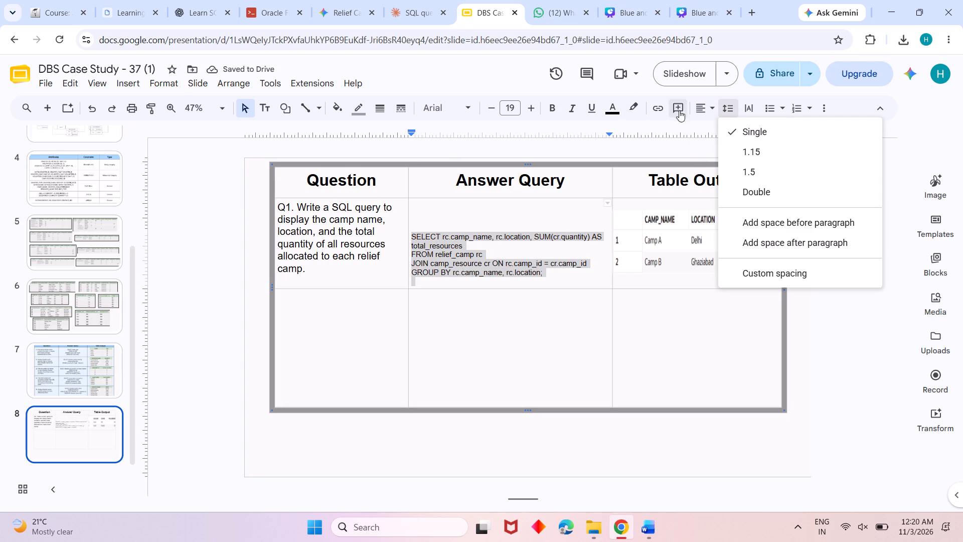
{"action": "left_click", "coordinate": [711, 106]}
{"action": "left_click", "coordinate": [720, 141]}
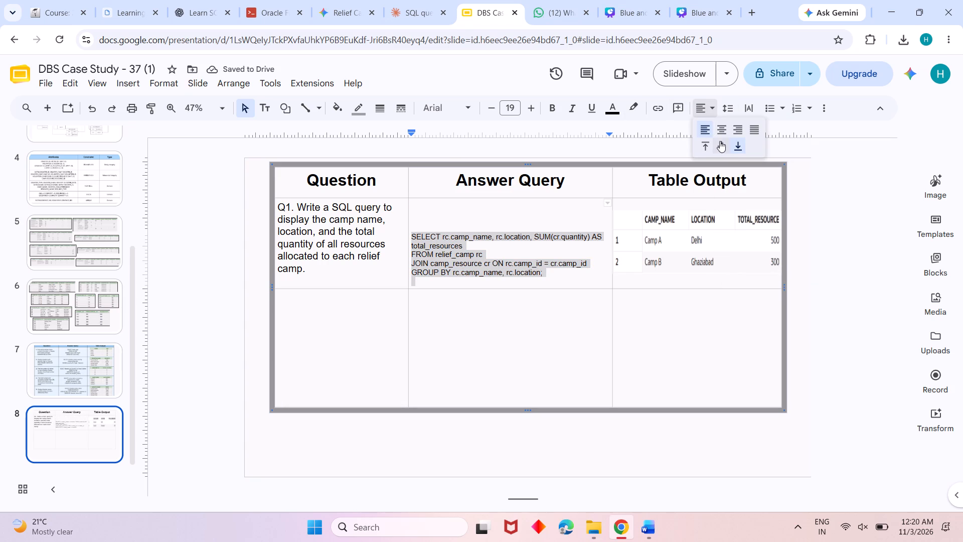
{"action": "left_click", "coordinate": [819, 217]}
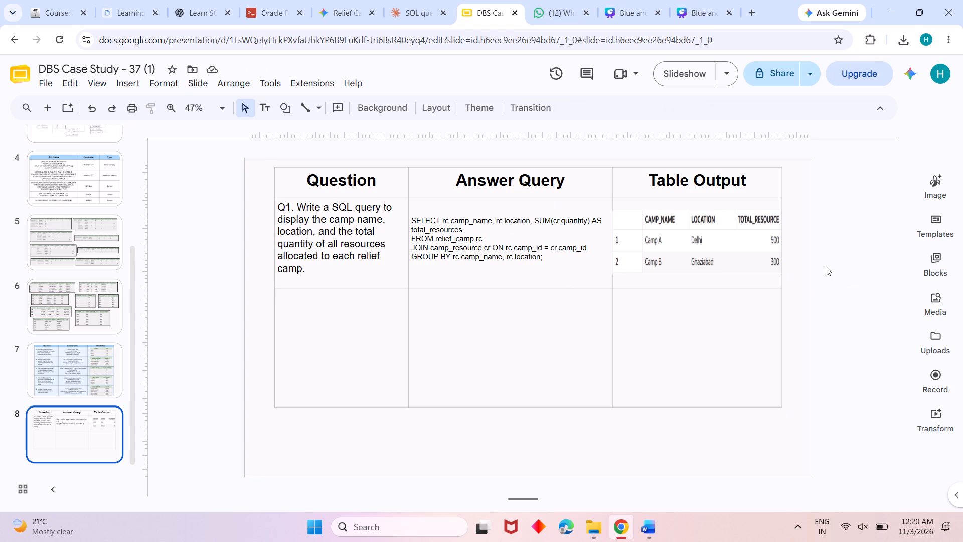
Capture a screenshot of the slide 8 table area with the header row and the Q1 row.
{"action": "key", "text": "Print"}
{"action": "left_click_drag", "start_coordinate": [253, 167], "coordinate": [655, 272]}
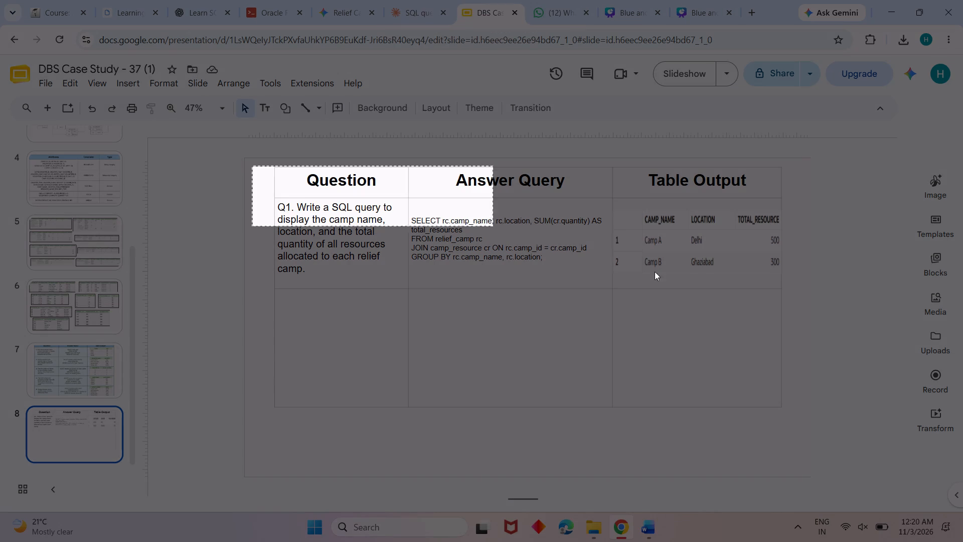
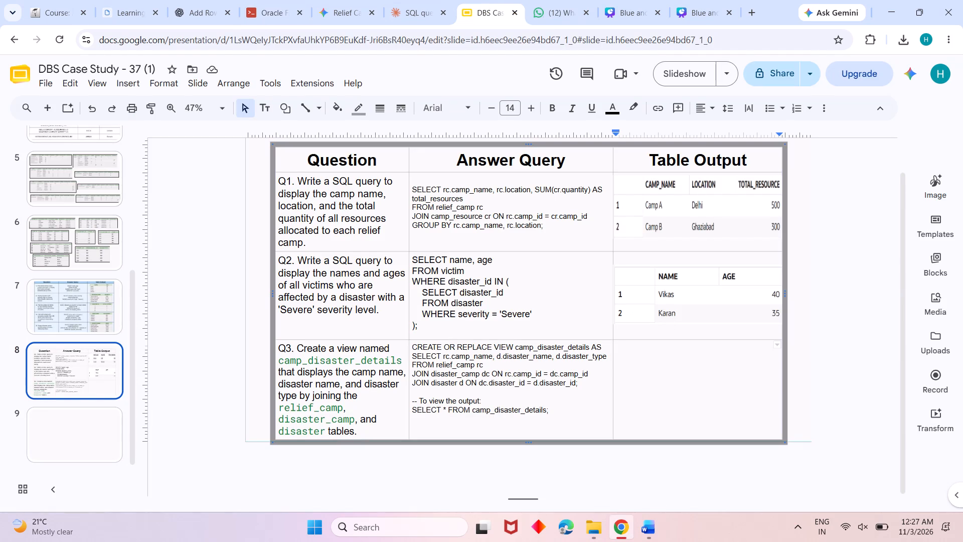
{"action": "key", "text": "ctrl+v"}
Move the pasted result image into the Q3 row's Table Output cell and resize it to fit the cell's width and height.
{"action": "left_click_drag", "start_coordinate": [531, 281], "coordinate": [700, 399]}
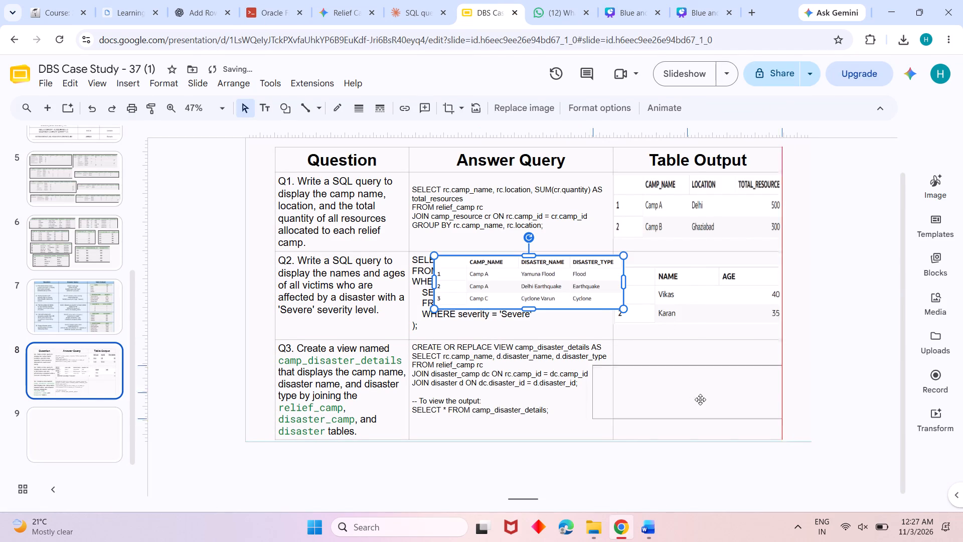
{"action": "left_click_drag", "start_coordinate": [700, 399], "coordinate": [710, 380]}
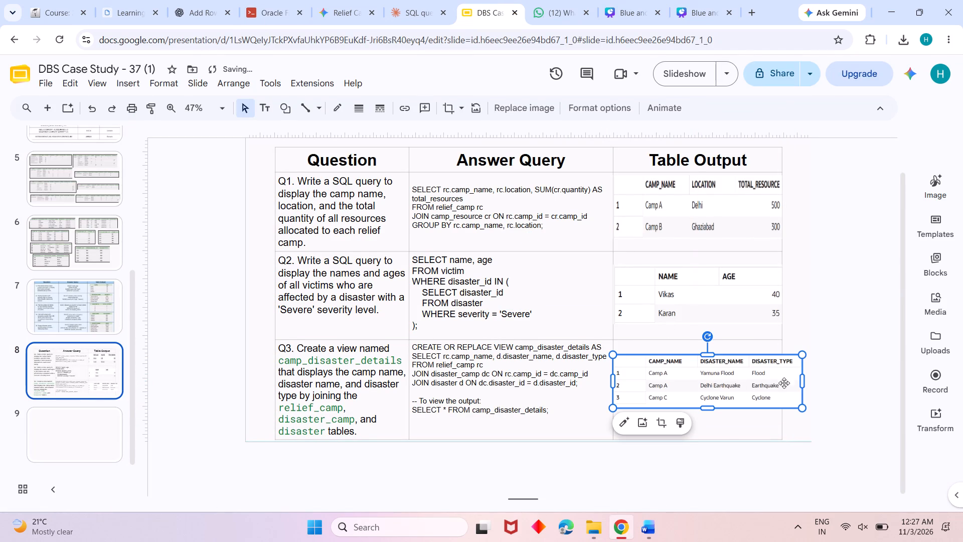
{"action": "left_click_drag", "start_coordinate": [804, 384], "coordinate": [781, 389]}
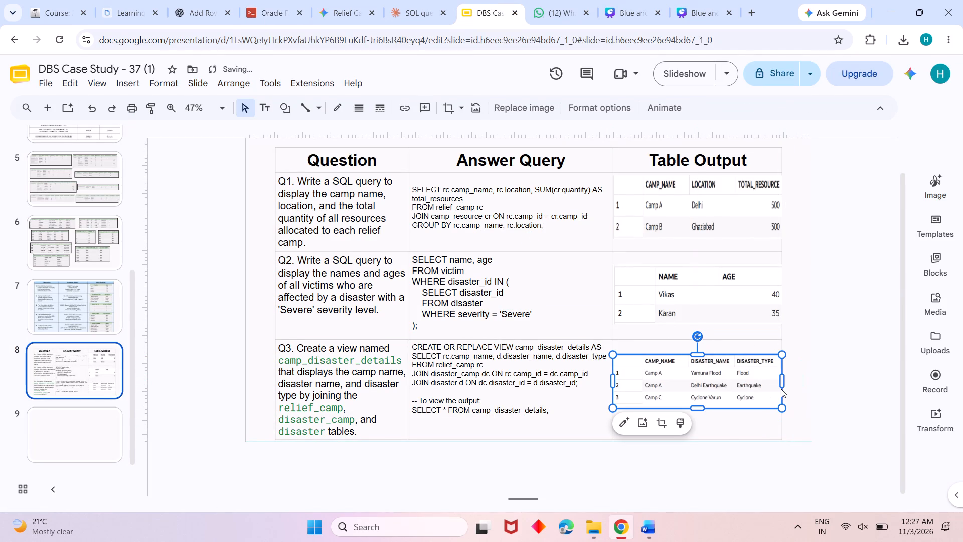
{"action": "left_click_drag", "start_coordinate": [700, 357], "coordinate": [700, 350]}
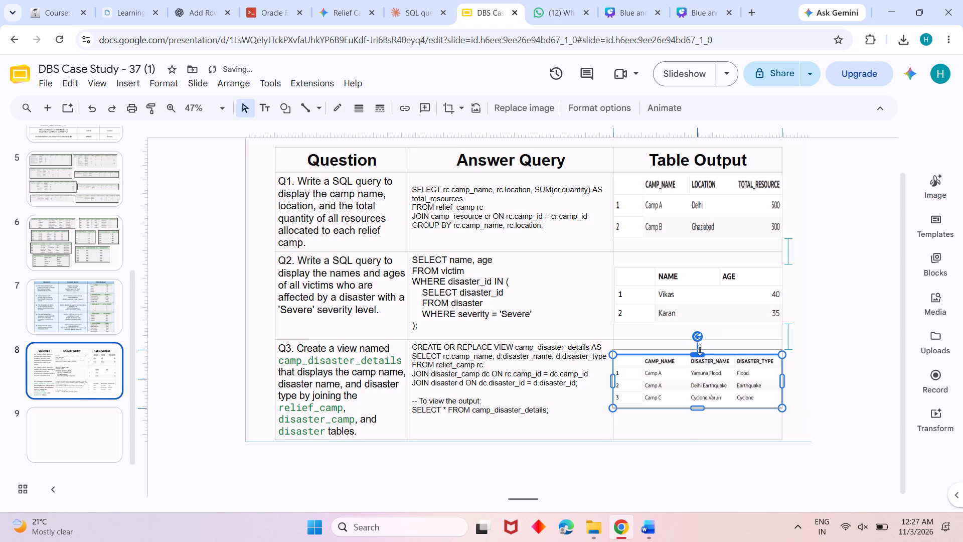
{"action": "left_click_drag", "start_coordinate": [700, 350], "coordinate": [700, 345]}
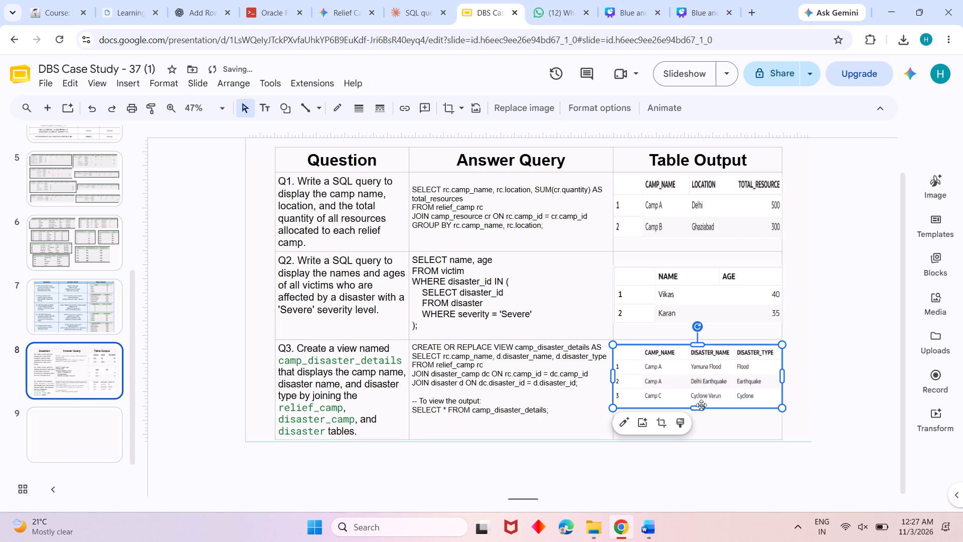
{"action": "left_click_drag", "start_coordinate": [700, 407], "coordinate": [700, 415]}
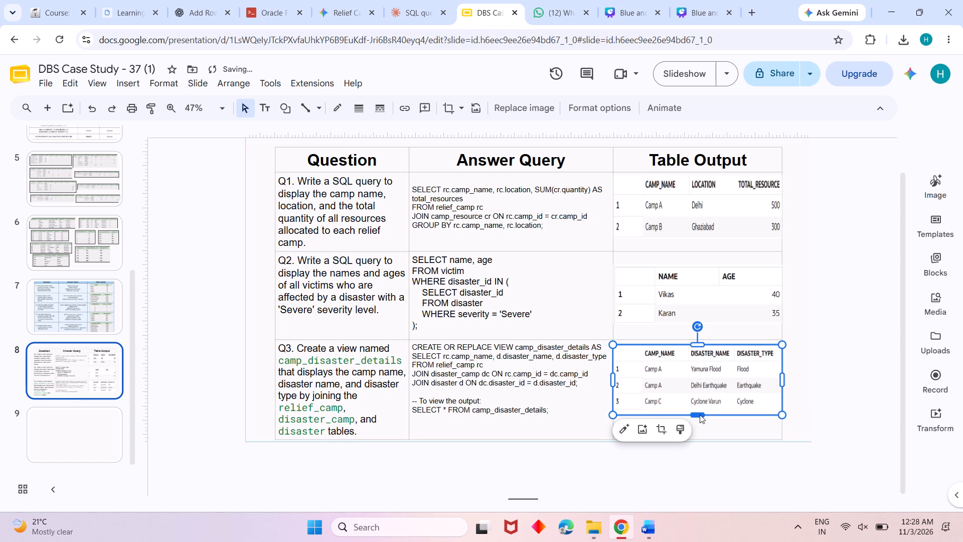
{"action": "left_click", "coordinate": [818, 251]}
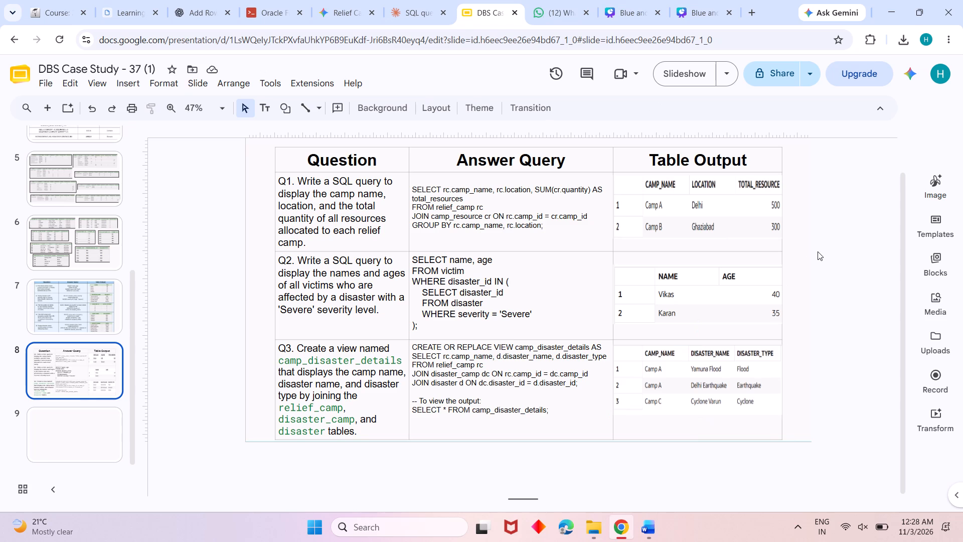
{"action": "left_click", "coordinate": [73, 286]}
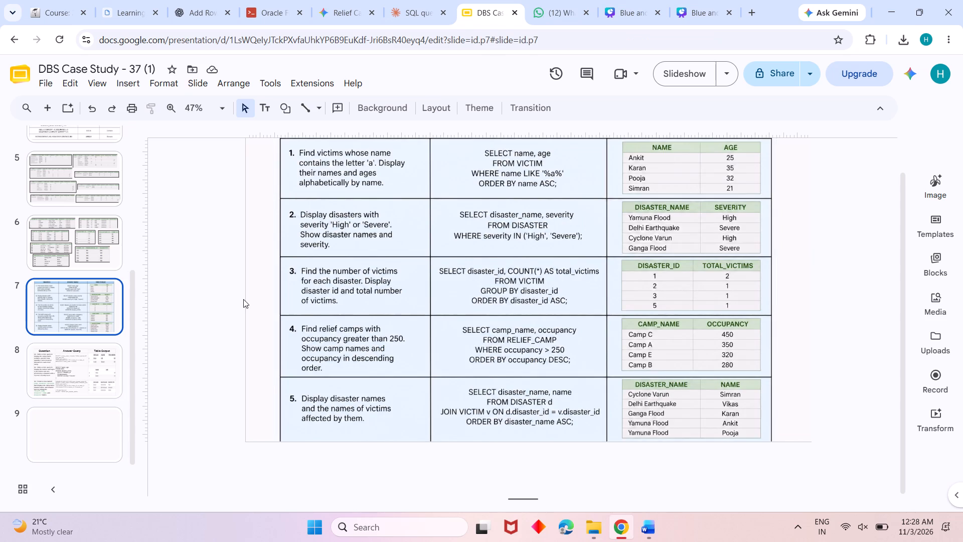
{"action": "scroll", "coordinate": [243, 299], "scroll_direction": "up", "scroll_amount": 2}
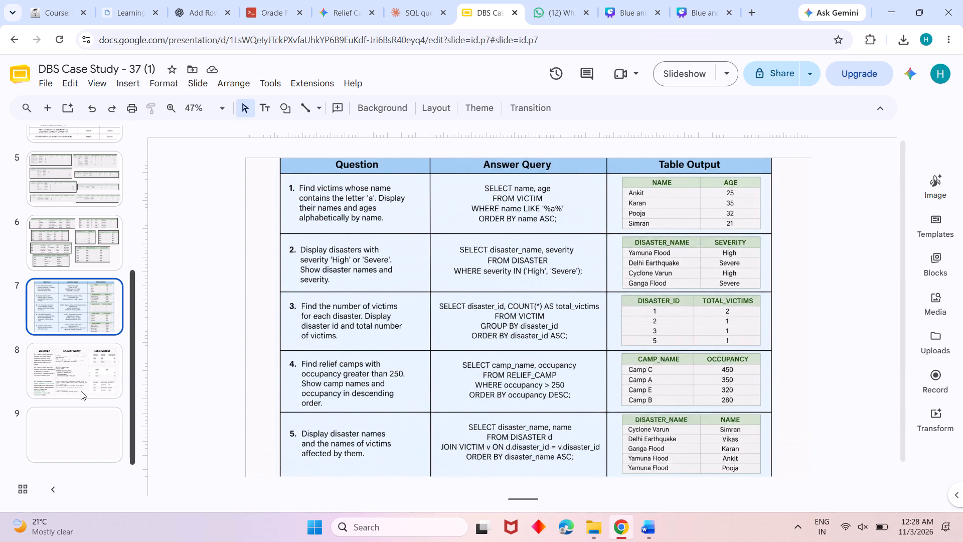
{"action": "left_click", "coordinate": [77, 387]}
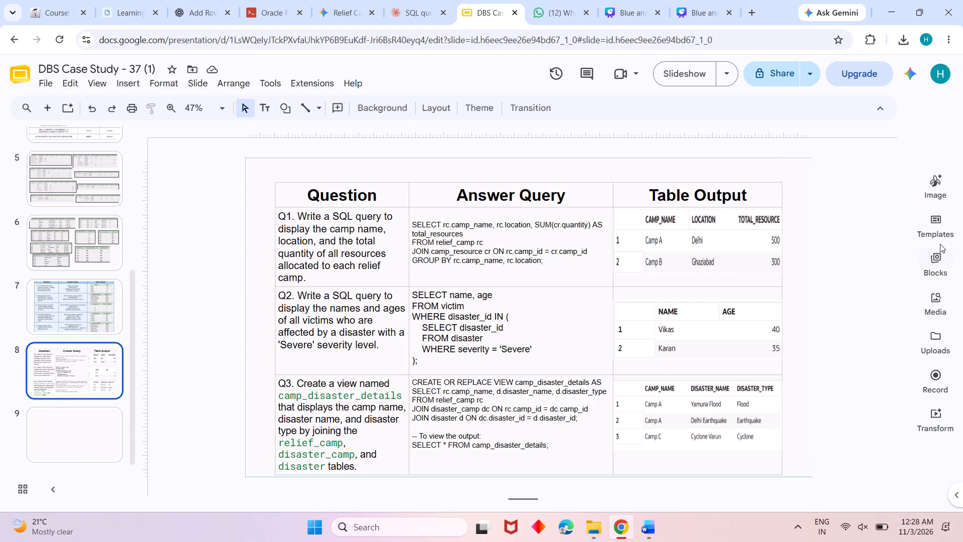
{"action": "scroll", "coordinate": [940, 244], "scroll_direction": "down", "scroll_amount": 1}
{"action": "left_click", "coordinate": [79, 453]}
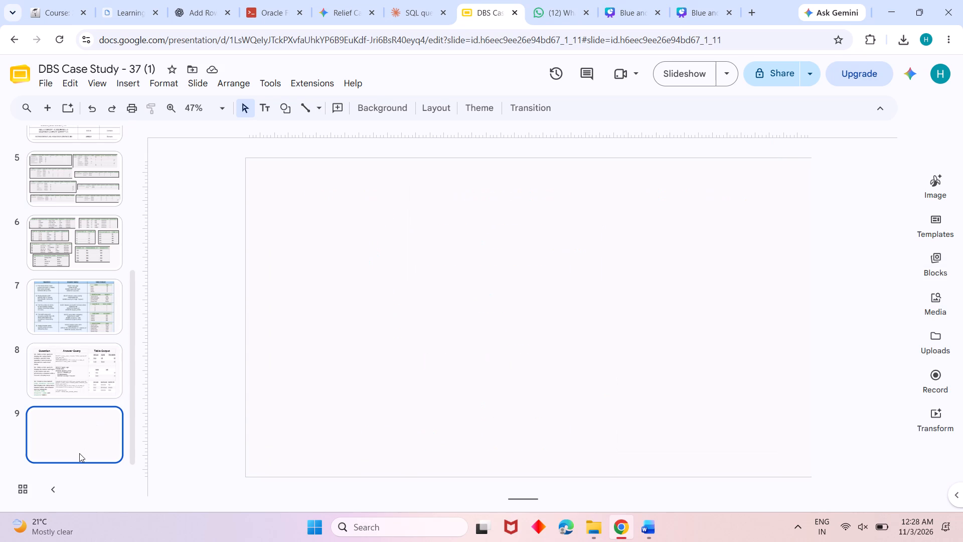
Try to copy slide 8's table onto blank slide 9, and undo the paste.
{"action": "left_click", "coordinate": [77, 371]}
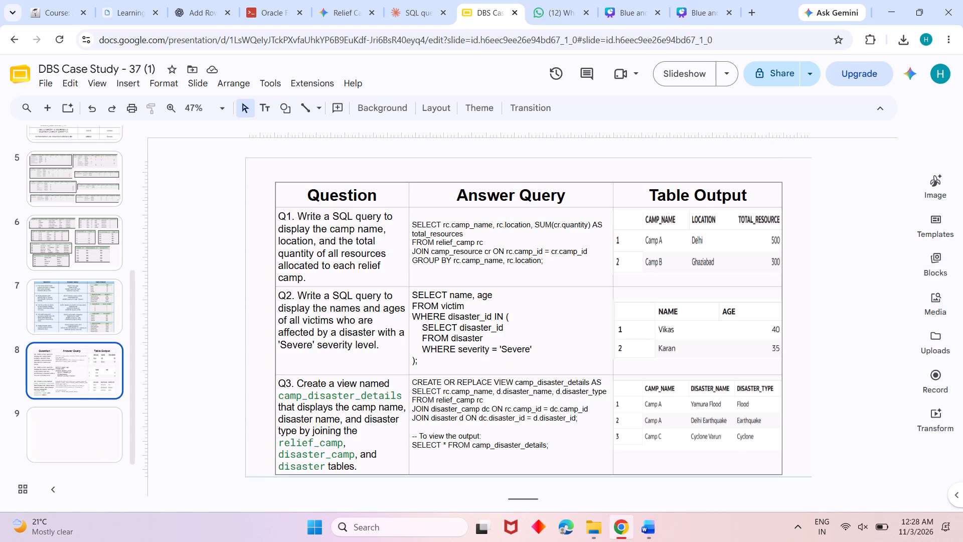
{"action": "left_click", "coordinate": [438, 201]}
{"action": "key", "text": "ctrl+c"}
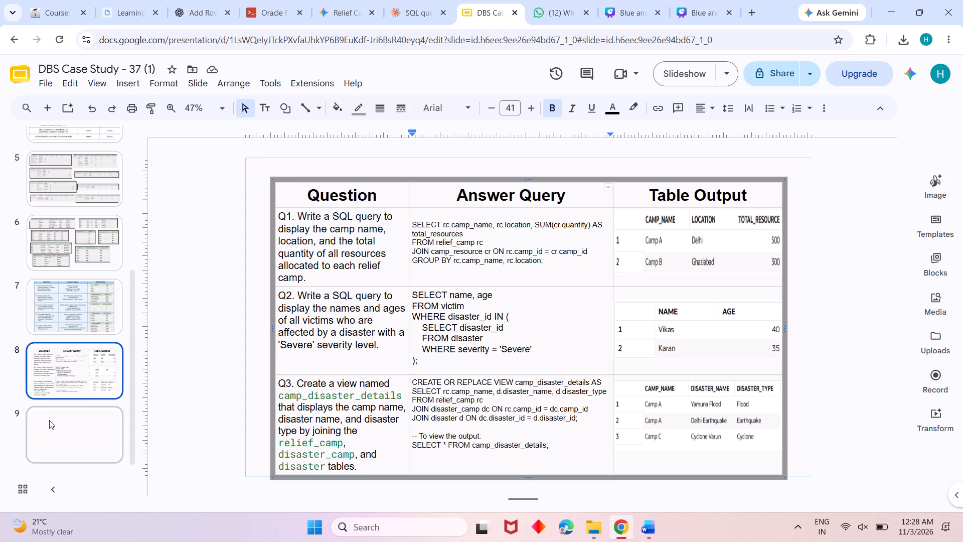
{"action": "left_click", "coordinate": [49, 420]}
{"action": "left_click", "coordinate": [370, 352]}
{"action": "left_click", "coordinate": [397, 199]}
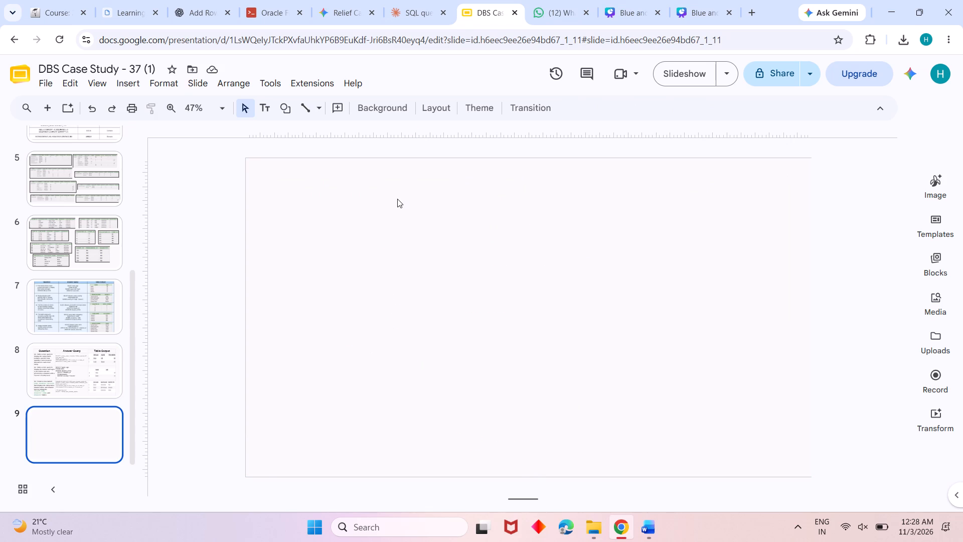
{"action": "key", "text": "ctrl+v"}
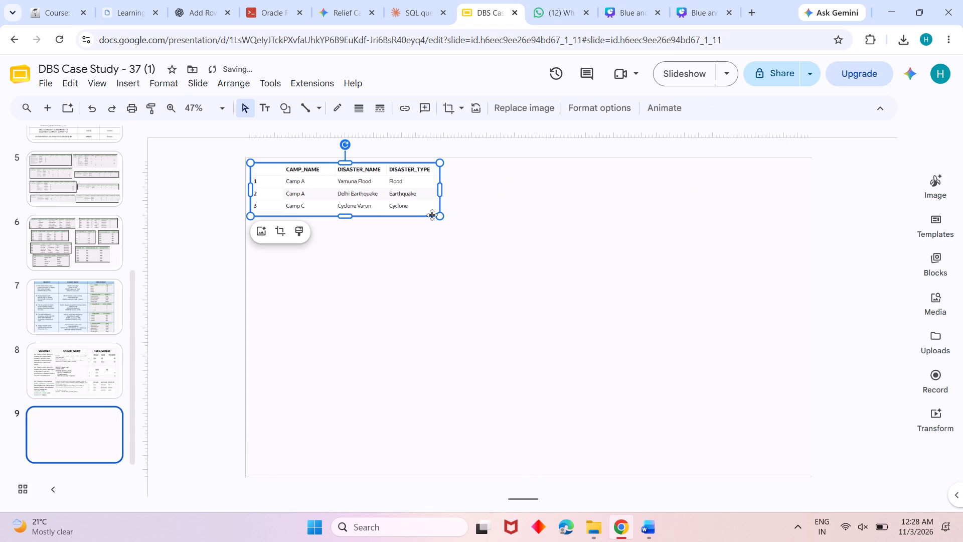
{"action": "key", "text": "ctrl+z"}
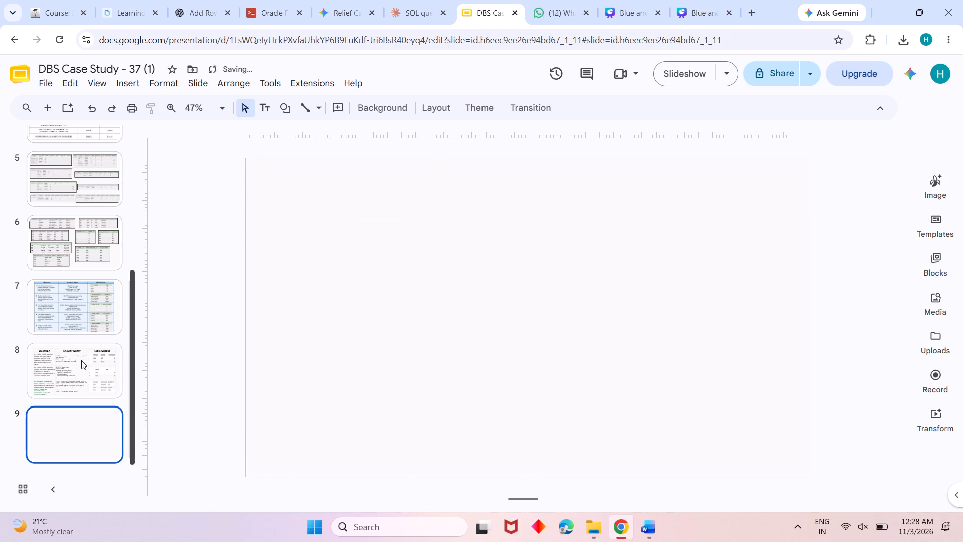
Copy the question, query and output table from slide 8 and paste it onto blank slide 9.
{"action": "left_click", "coordinate": [81, 360]}
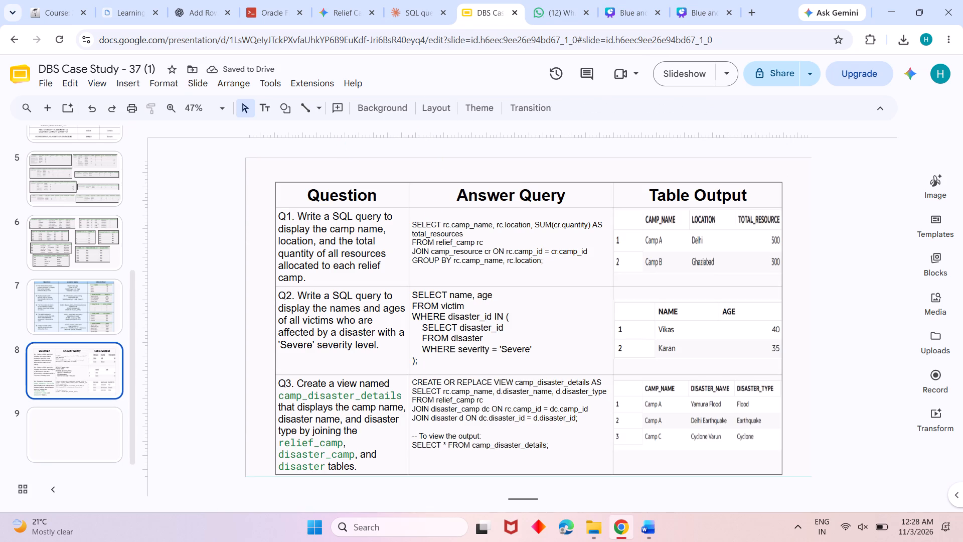
{"action": "left_click", "coordinate": [293, 189]}
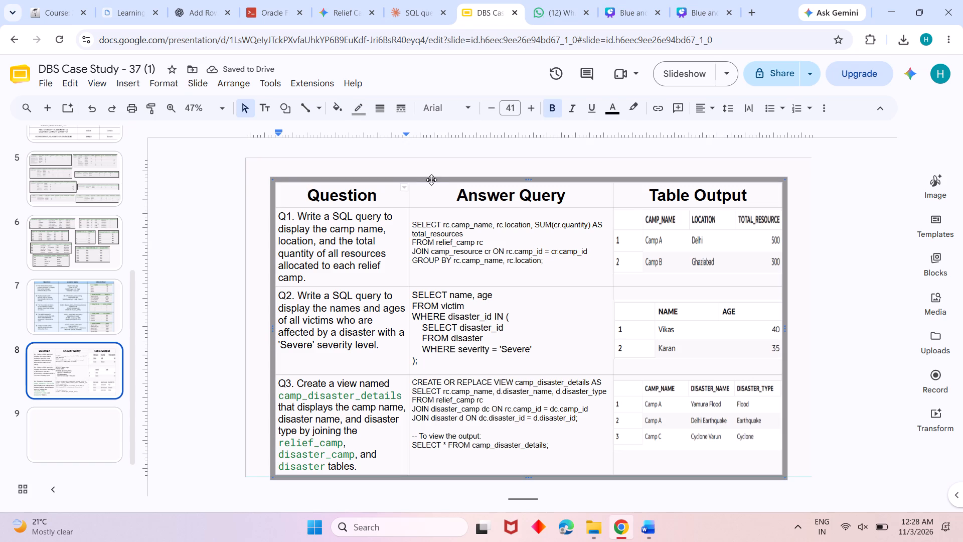
{"action": "left_click", "coordinate": [432, 179]}
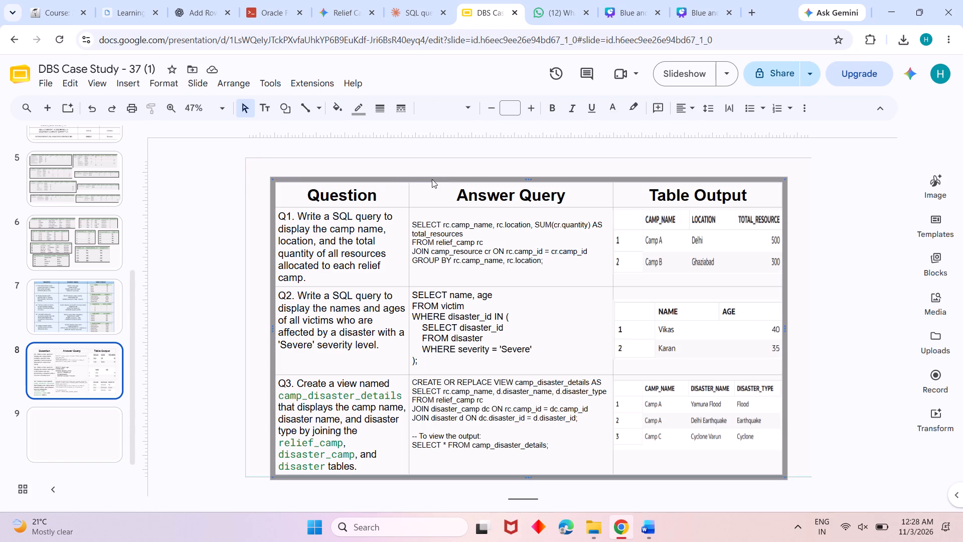
{"action": "right_click", "coordinate": [436, 179]}
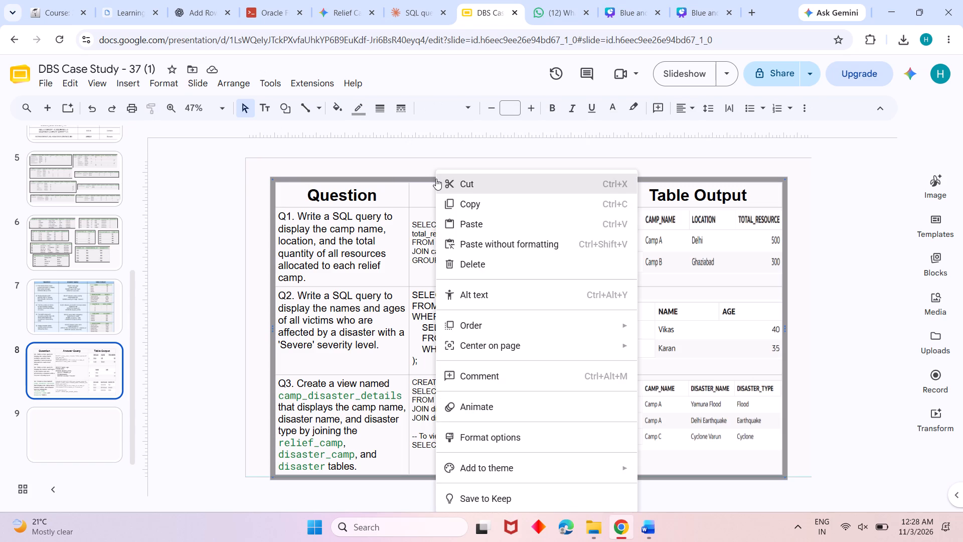
{"action": "left_click", "coordinate": [495, 207]}
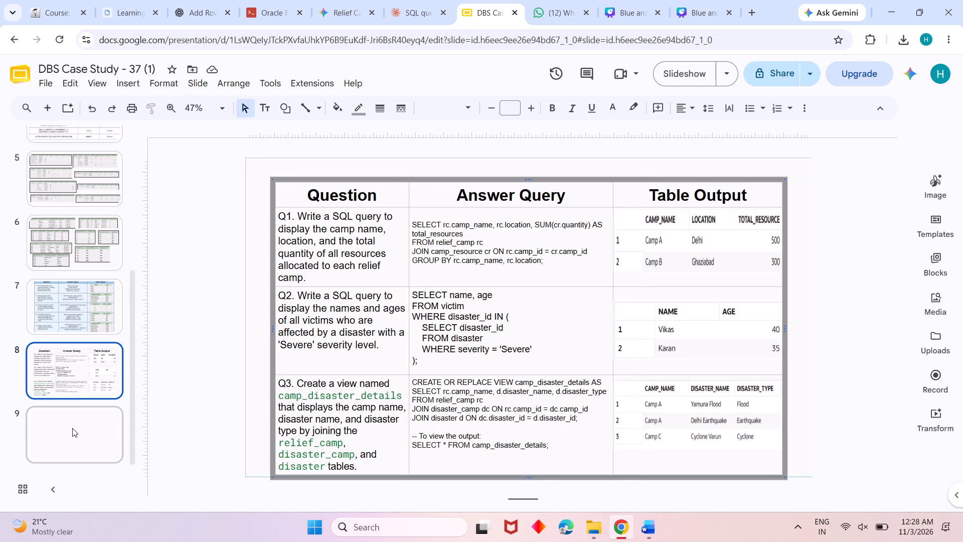
{"action": "left_click", "coordinate": [72, 428]}
{"action": "left_click", "coordinate": [346, 303]}
{"action": "key", "text": "ctrl+v"}
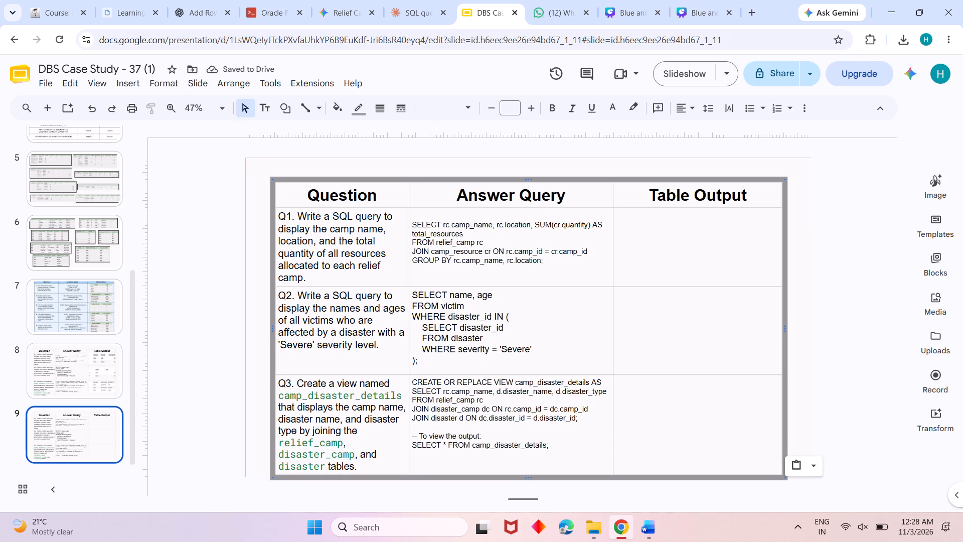
{"action": "left_click_drag", "start_coordinate": [562, 310], "coordinate": [473, 298]}
{"action": "left_click_drag", "start_coordinate": [473, 298], "coordinate": [428, 282]}
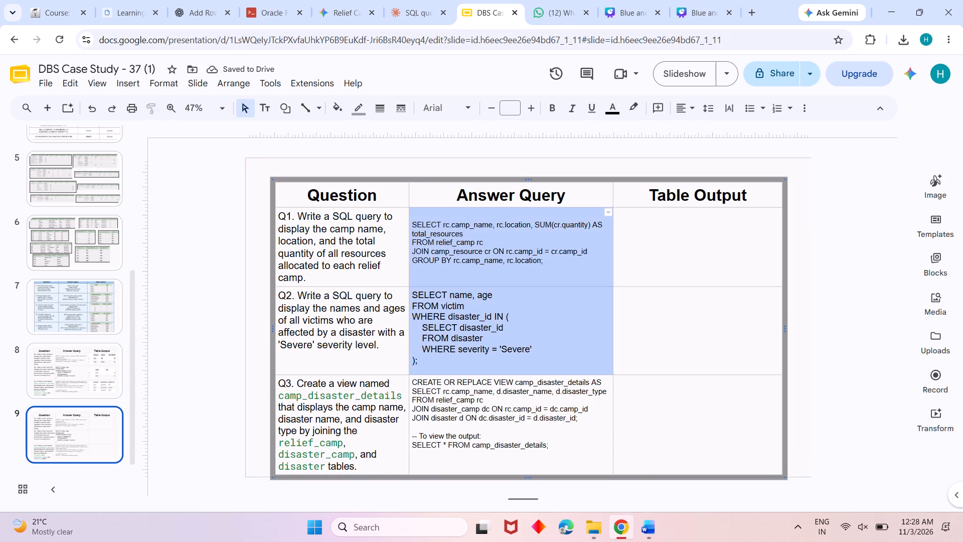
Clear the Q1 and Q2 question and answer query text from the pasted table on slide 9.
{"action": "left_click", "coordinate": [293, 221]}
{"action": "key", "text": "ctrl+a"}
{"action": "key", "text": "BackSpace"}
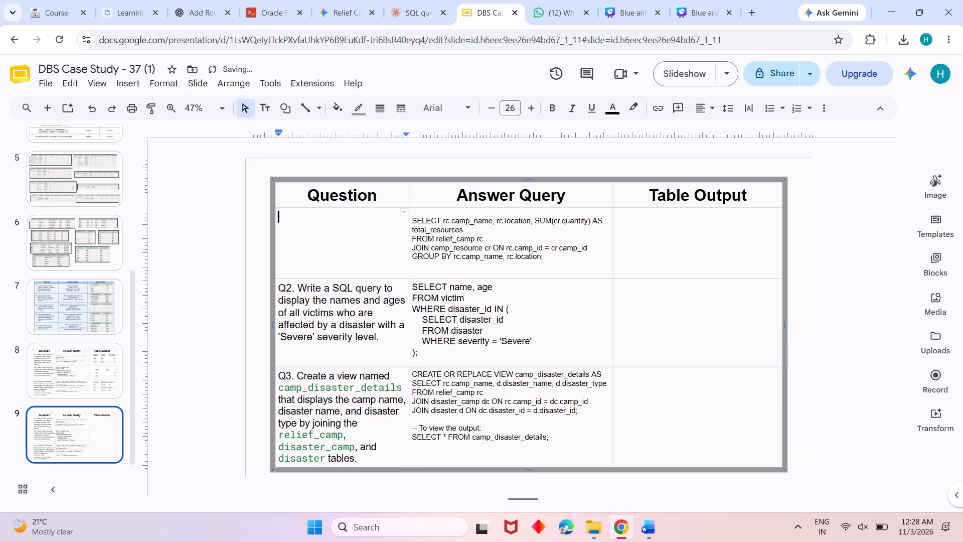
{"action": "left_click", "coordinate": [480, 248]}
{"action": "key", "text": "ctrl+a"}
{"action": "key", "text": "BackSpace"}
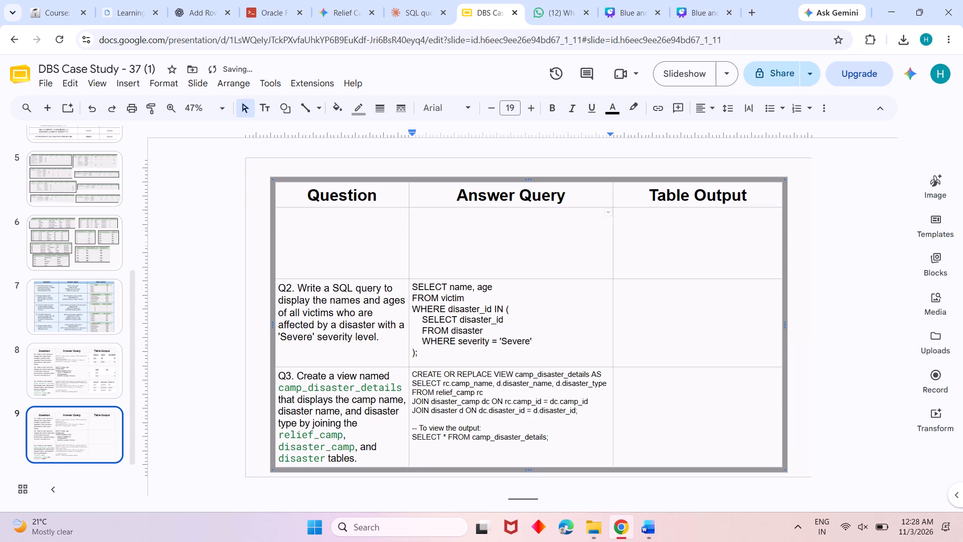
{"action": "left_click", "coordinate": [353, 321]}
{"action": "key", "text": "ctrl+a"}
{"action": "key", "text": "BackSpace"}
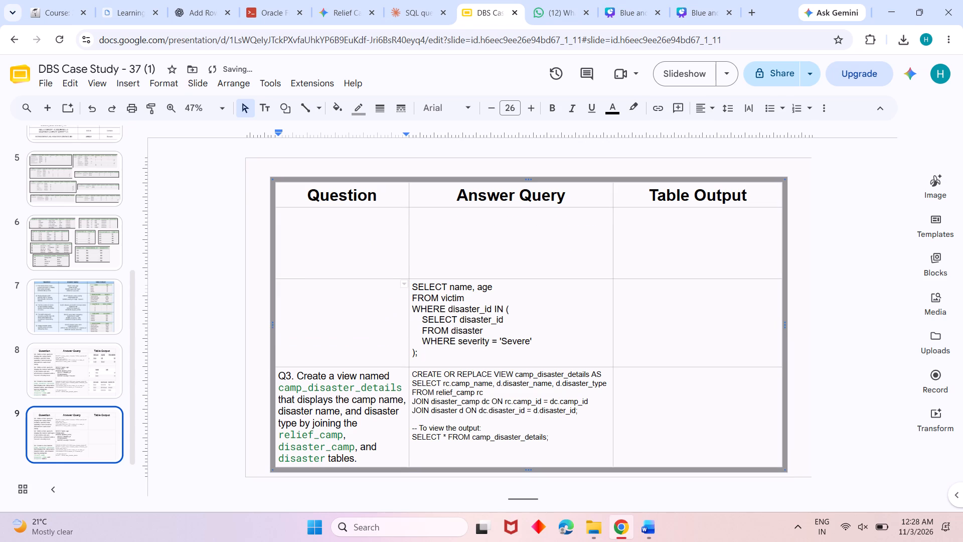
{"action": "left_click", "coordinate": [456, 285]}
{"action": "left_click", "coordinate": [455, 308]}
{"action": "key", "text": "ctrl+a"}
{"action": "key", "text": "BackSpace"}
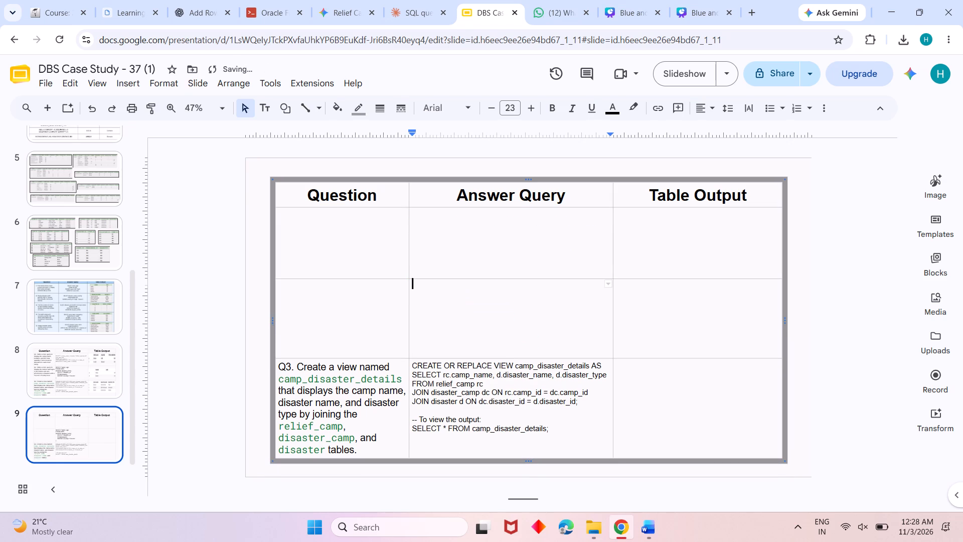
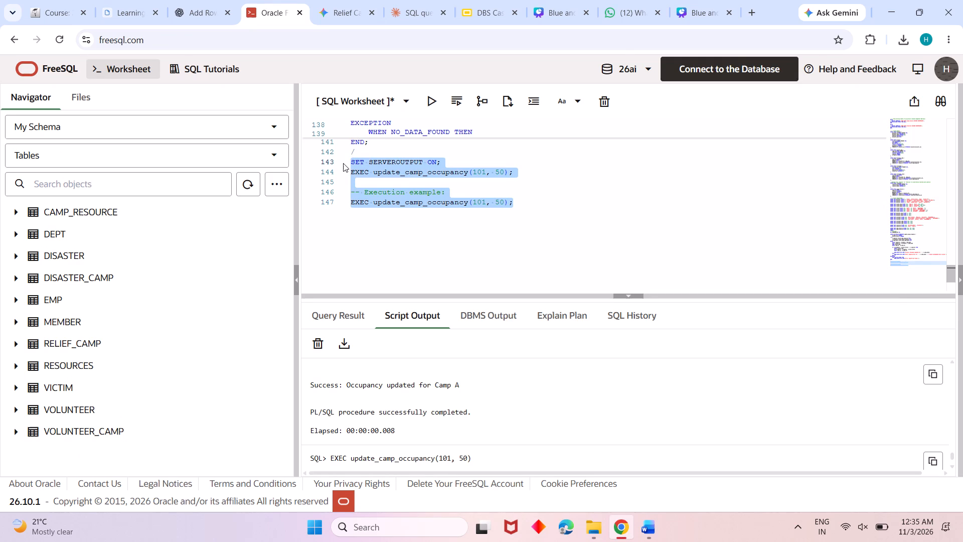
{"action": "left_click", "coordinate": [490, 1]}
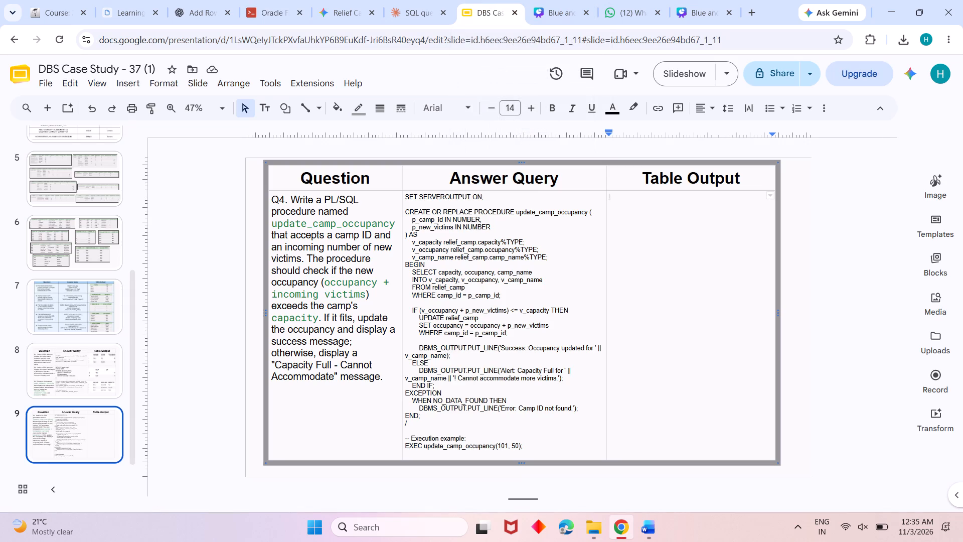
{"action": "scroll", "coordinate": [500, 258], "scroll_direction": "down", "scroll_amount": 1}
{"action": "left_click_drag", "start_coordinate": [521, 446], "coordinate": [407, 431]}
{"action": "key", "text": "ctrl+v"}
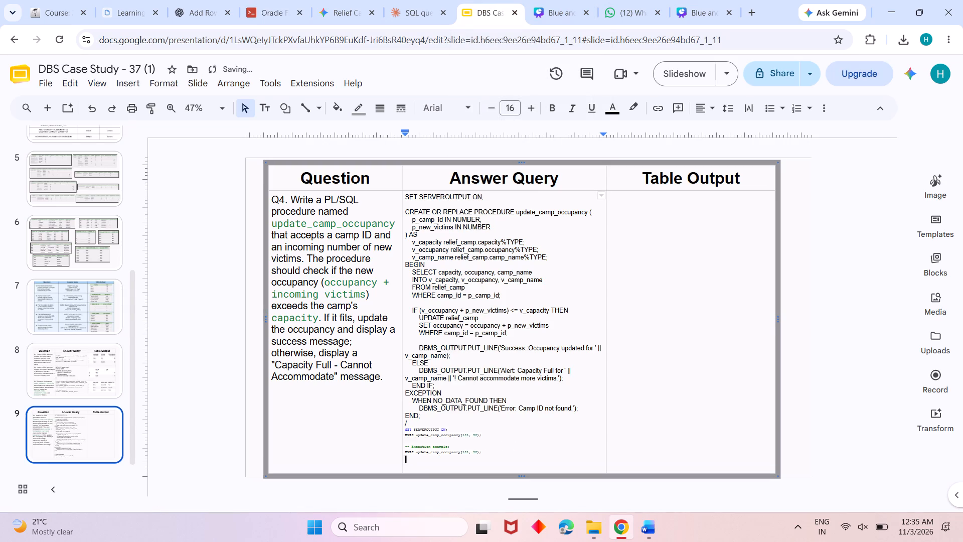
Set the font size of the pasted SERVEROUTPUT and EXEC lines to 16.
{"action": "left_click", "coordinate": [458, 349]}
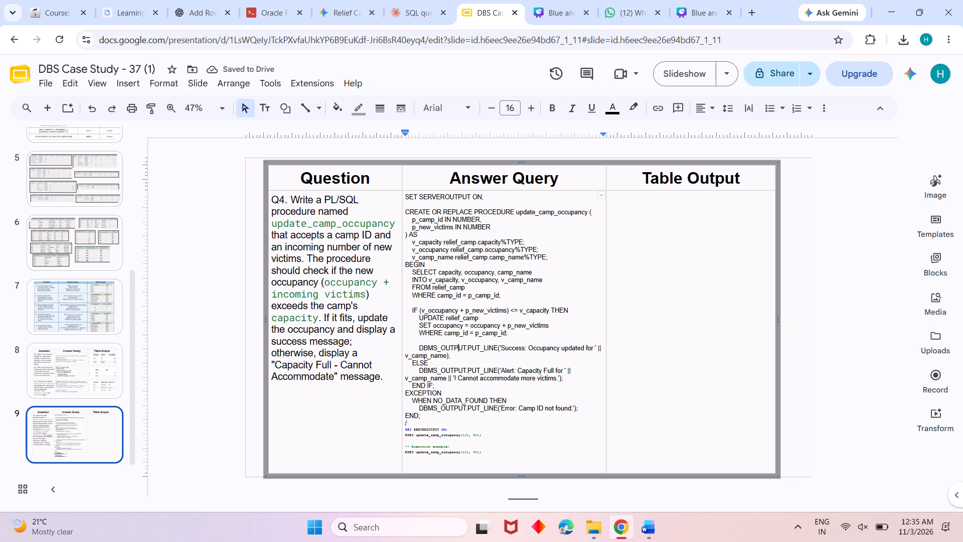
{"action": "left_click_drag", "start_coordinate": [404, 431], "coordinate": [491, 453]}
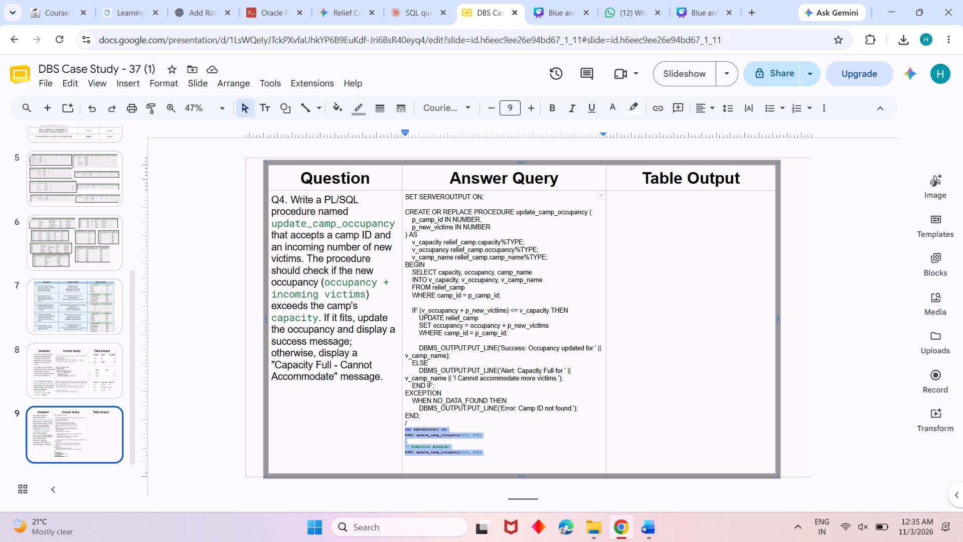
{"action": "left_click", "coordinate": [515, 111]}
{"action": "type", "text": "16"}
{"action": "key", "text": "Return"}
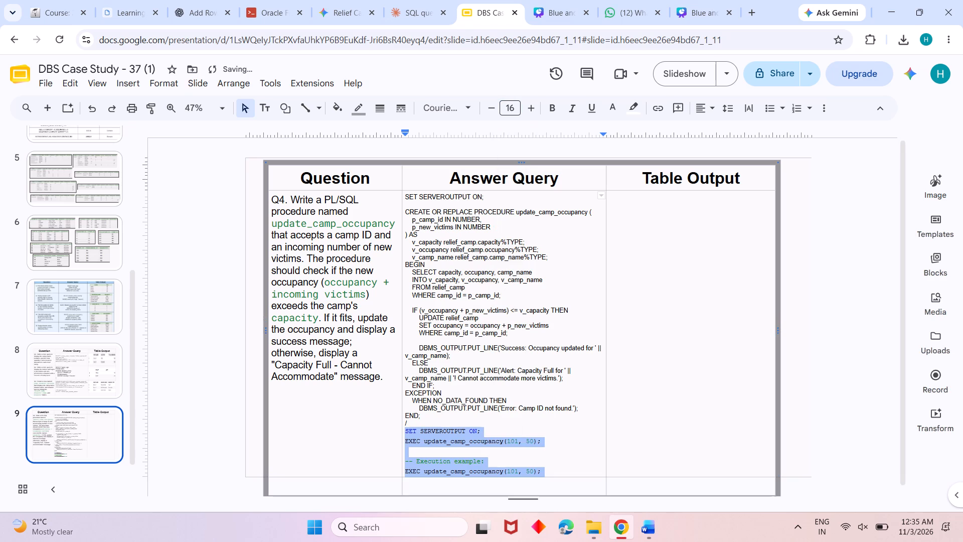
{"action": "right_click", "coordinate": [543, 287]}
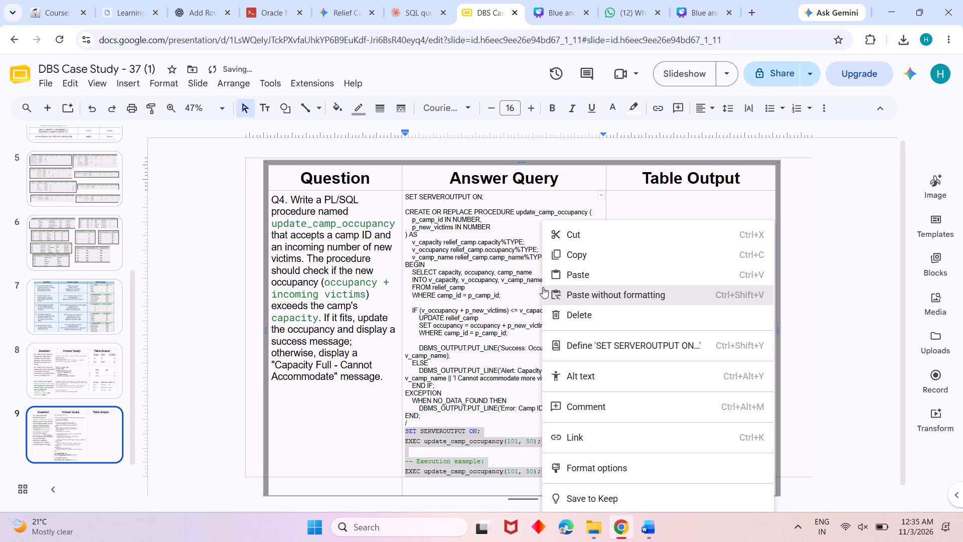
{"action": "left_click", "coordinate": [393, 382]}
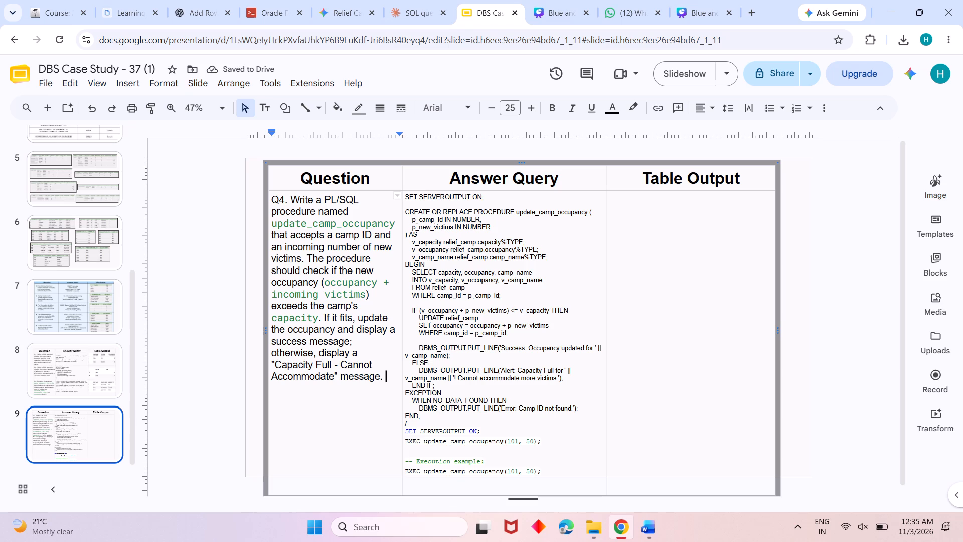
Reduce all text in slide 9's Answer Query cell to font size 15 so the table fits the slide.
{"action": "left_click_drag", "start_coordinate": [519, 501], "coordinate": [518, 486]}
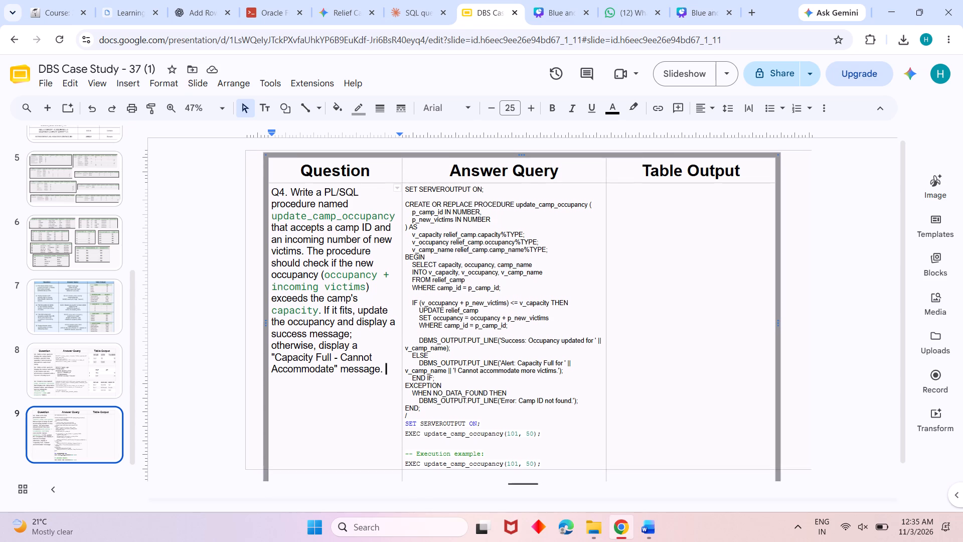
{"action": "left_click_drag", "start_coordinate": [518, 486], "coordinate": [512, 496]}
{"action": "left_click", "coordinate": [441, 249]}
{"action": "key", "text": "ctrl+a"}
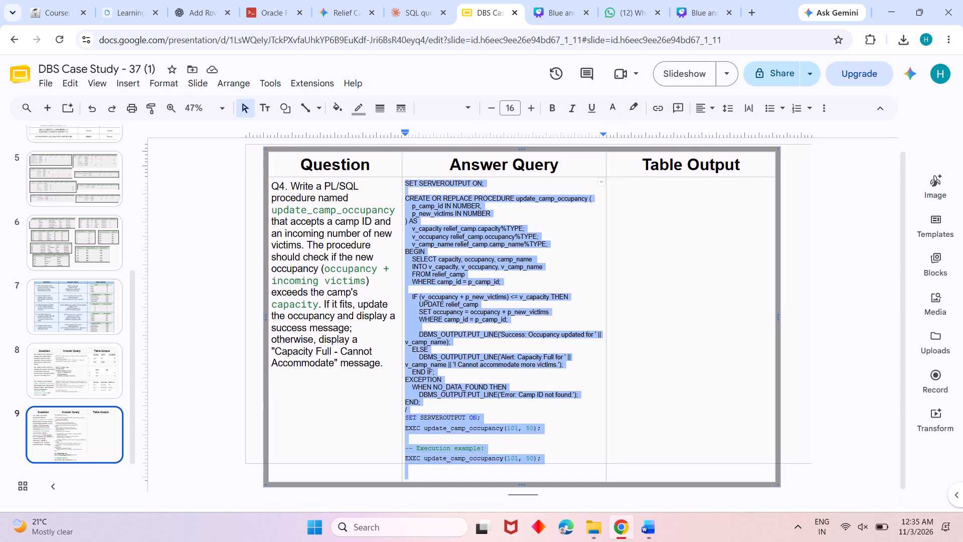
{"action": "left_click", "coordinate": [490, 112]}
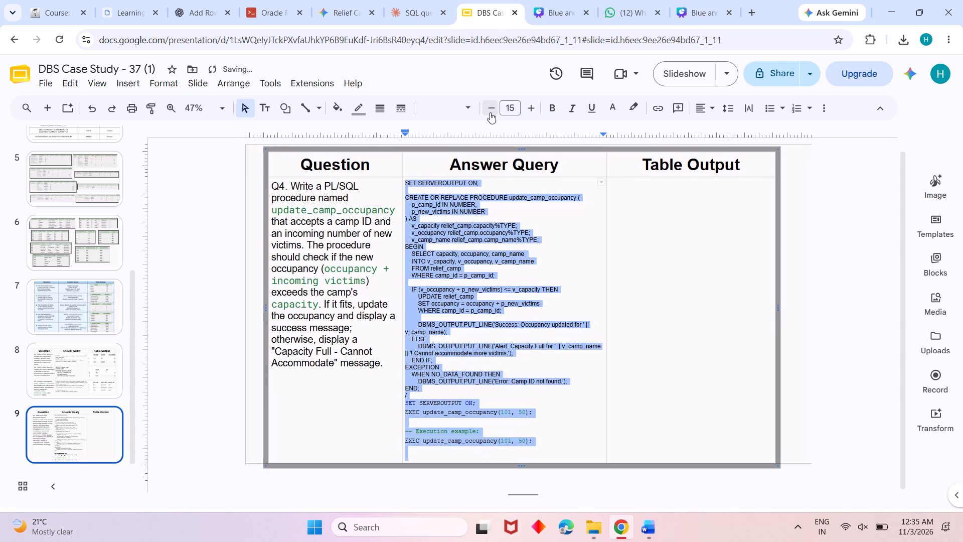
{"action": "left_click", "coordinate": [804, 394]}
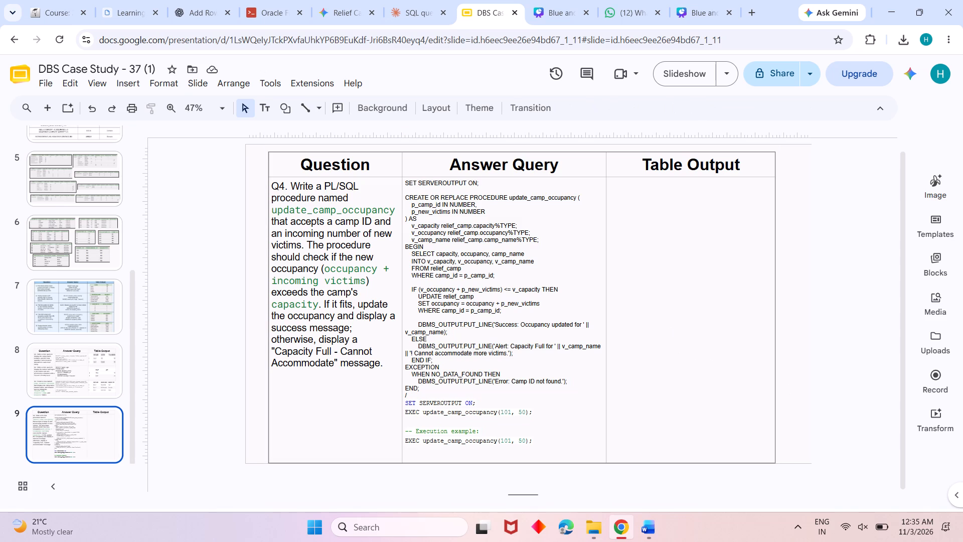
Capture a screenshot of both EXEC update_camp_occupancy(101, 50) results in the FreeSQL script output.
{"action": "left_click", "coordinate": [406, 0]}
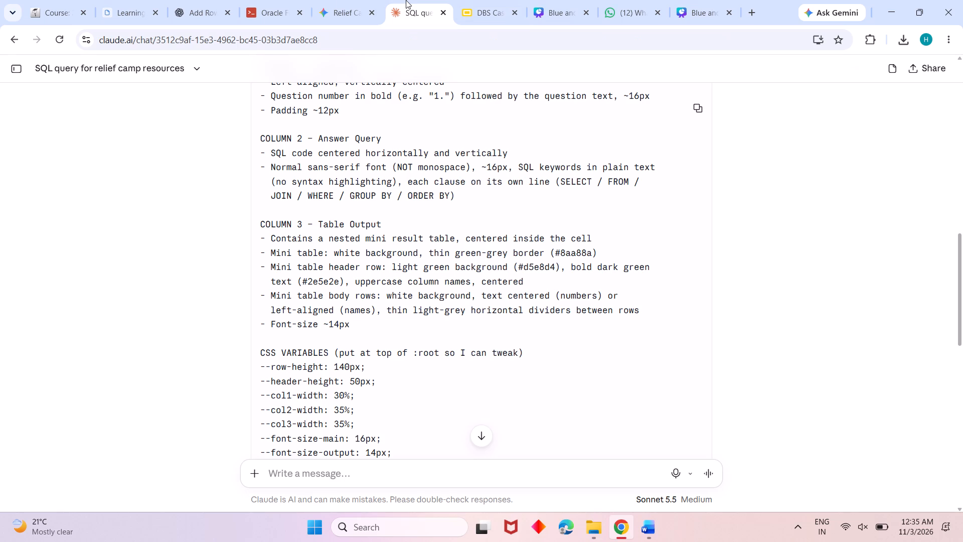
{"action": "left_click", "coordinate": [284, 0]}
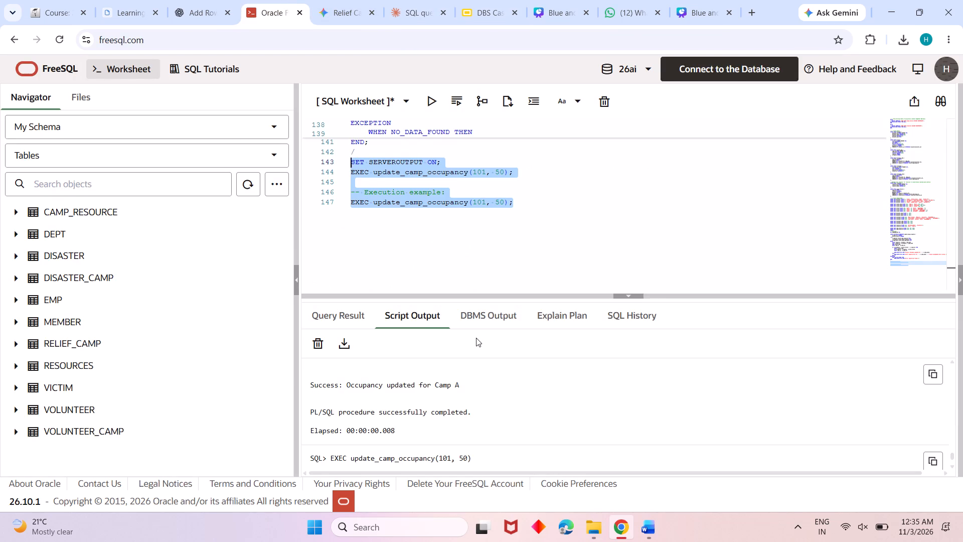
{"action": "left_click_drag", "start_coordinate": [604, 298], "coordinate": [603, 112]}
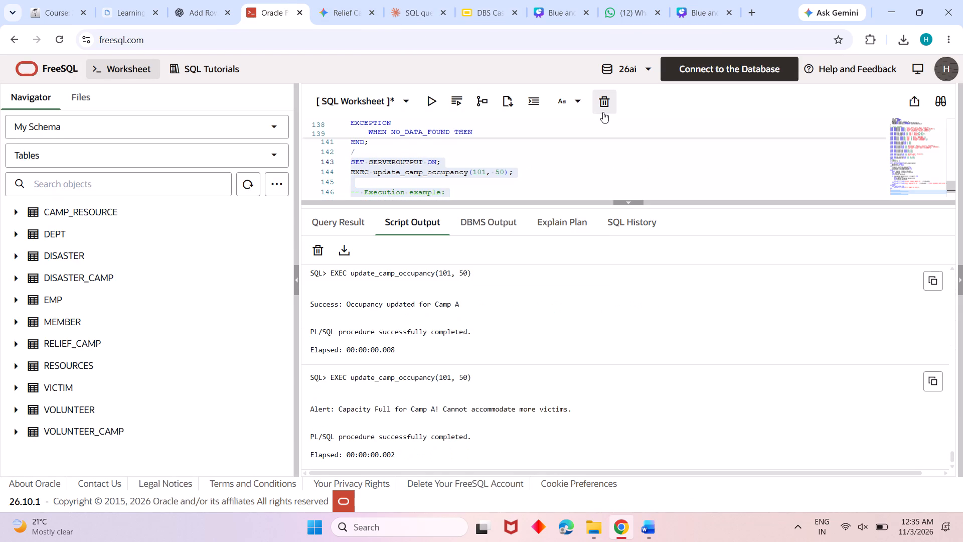
{"action": "key", "text": "Print"}
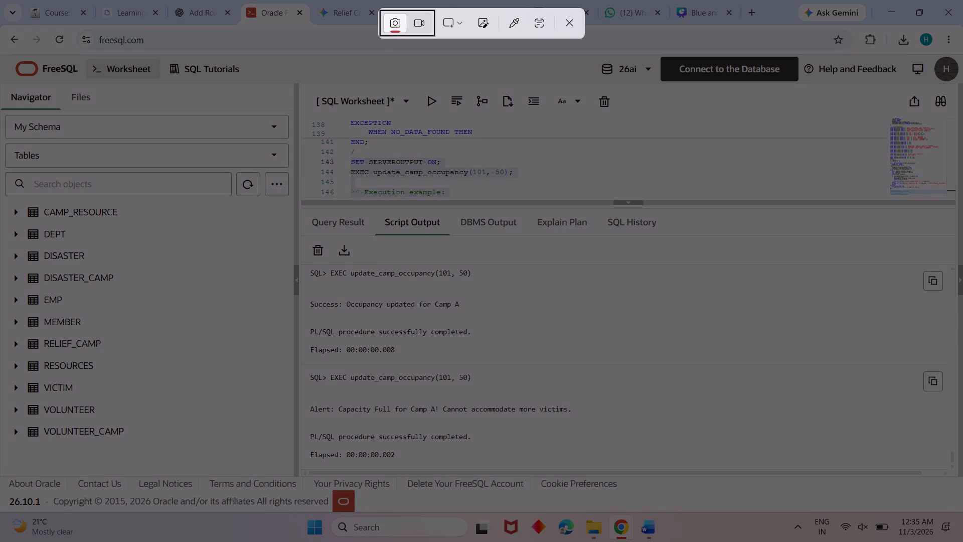
{"action": "left_click_drag", "start_coordinate": [303, 260], "coordinate": [596, 470]}
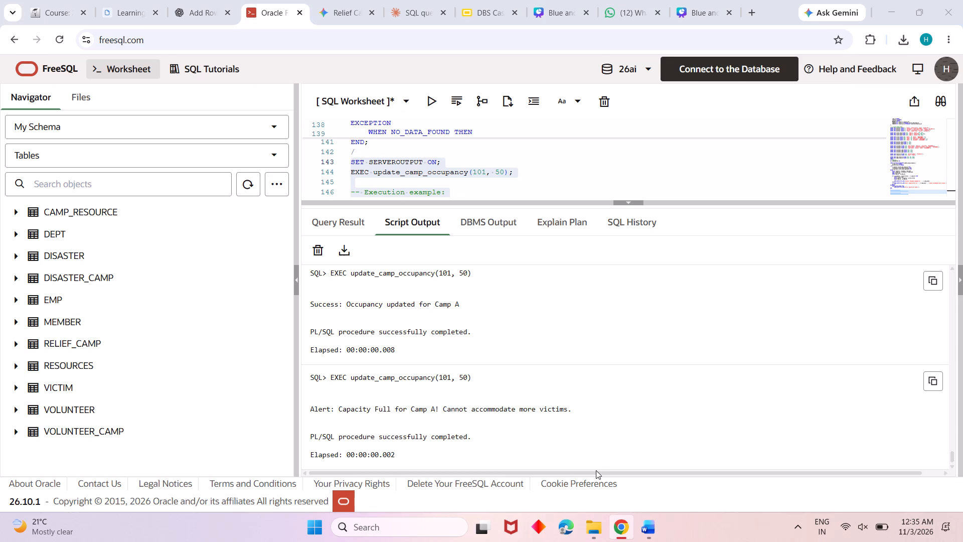
Paste the captured procedure output onto slide 9 and move it into the empty Table Output cell.
{"action": "left_click", "coordinate": [463, 0]}
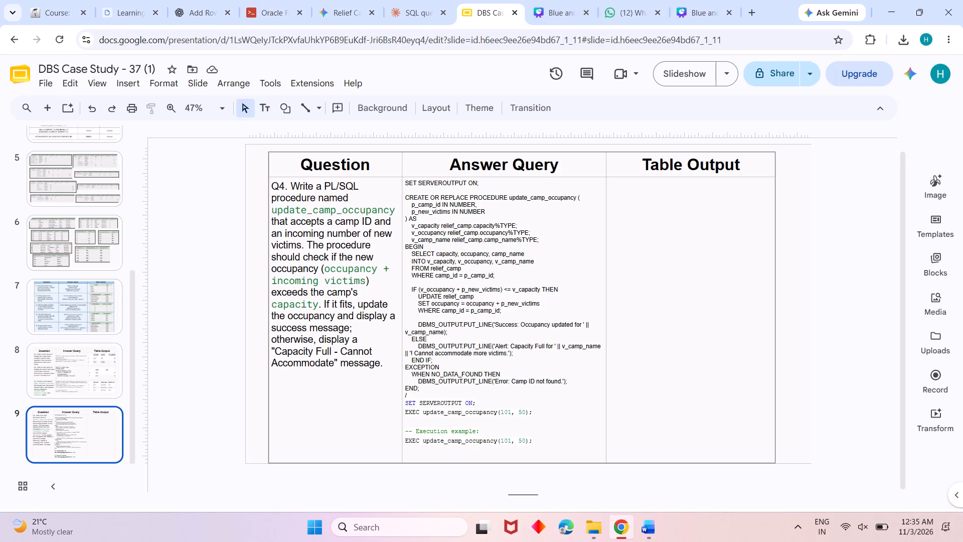
{"action": "left_click", "coordinate": [702, 256]}
{"action": "key", "text": "ctrl+v"}
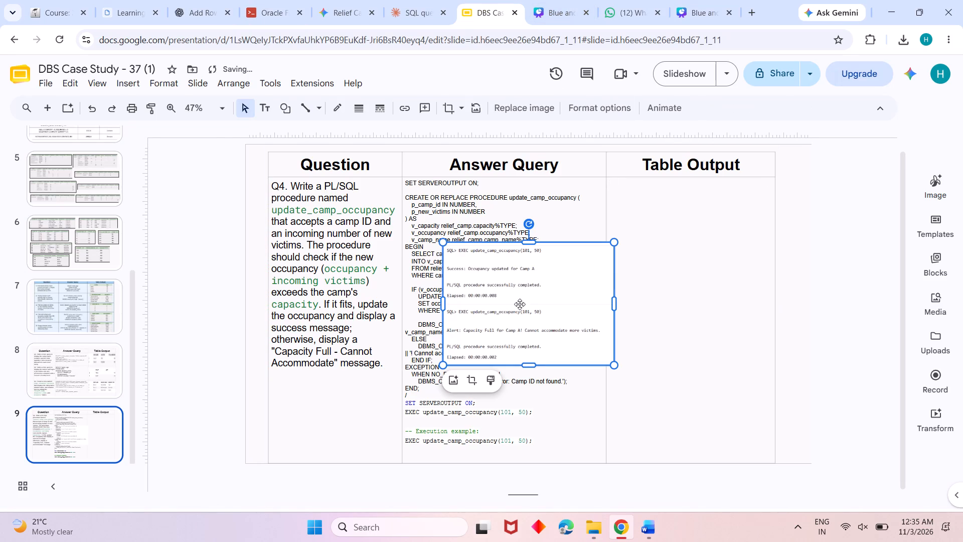
{"action": "left_click_drag", "start_coordinate": [519, 303], "coordinate": [687, 295]}
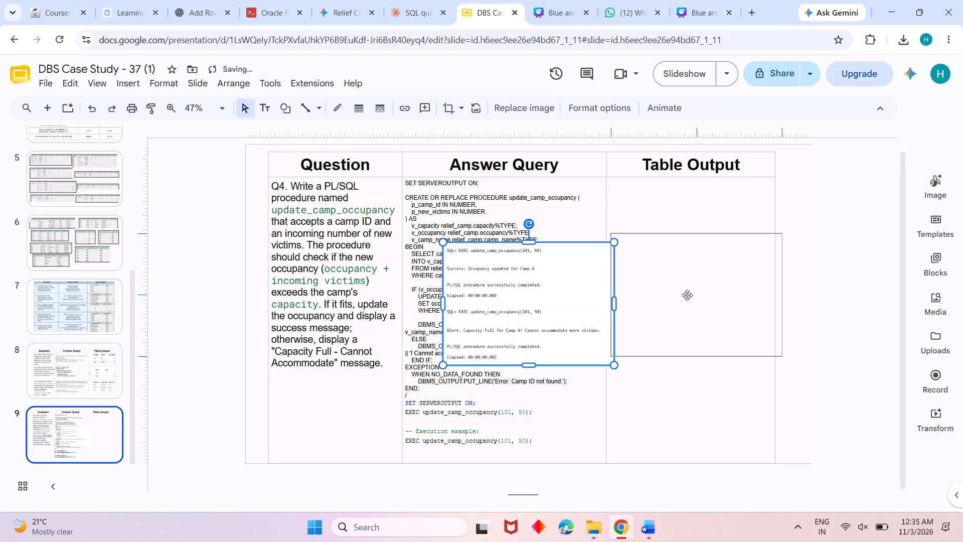
{"action": "left_click_drag", "start_coordinate": [687, 295], "coordinate": [683, 298]}
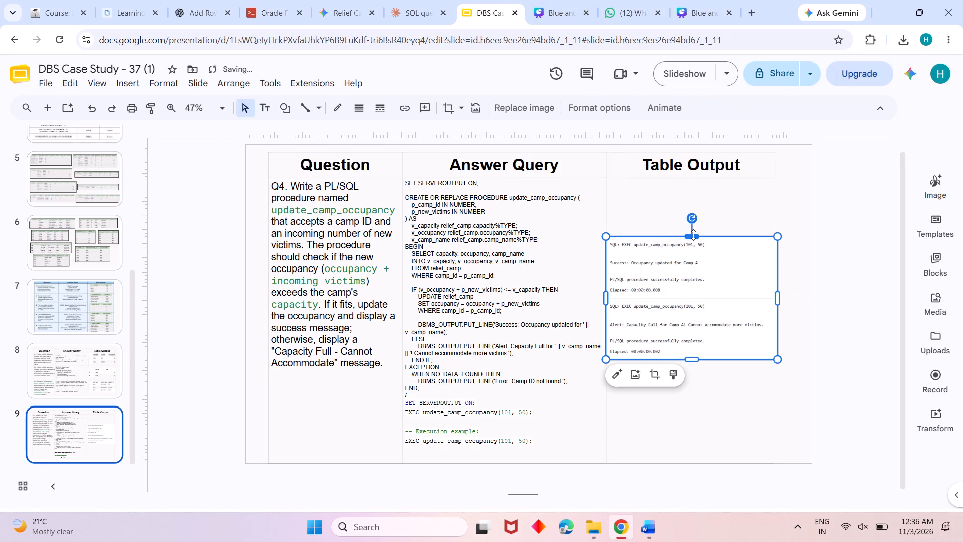
Stretch the output screenshot taller within the Table Output cell and narrow its width to the table's outer border.
{"action": "left_click_drag", "start_coordinate": [693, 235], "coordinate": [688, 191]}
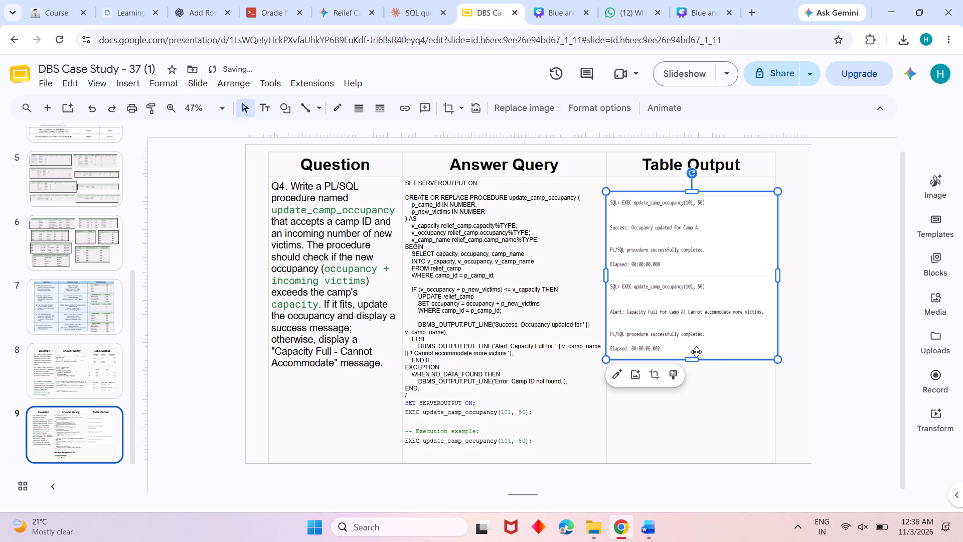
{"action": "left_click_drag", "start_coordinate": [694, 361], "coordinate": [701, 406]}
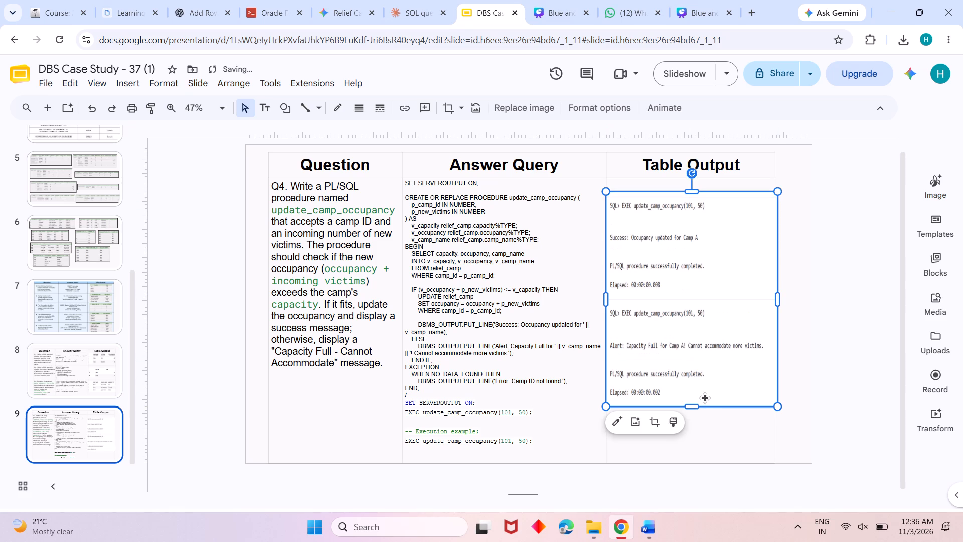
{"action": "left_click_drag", "start_coordinate": [694, 409], "coordinate": [690, 379]}
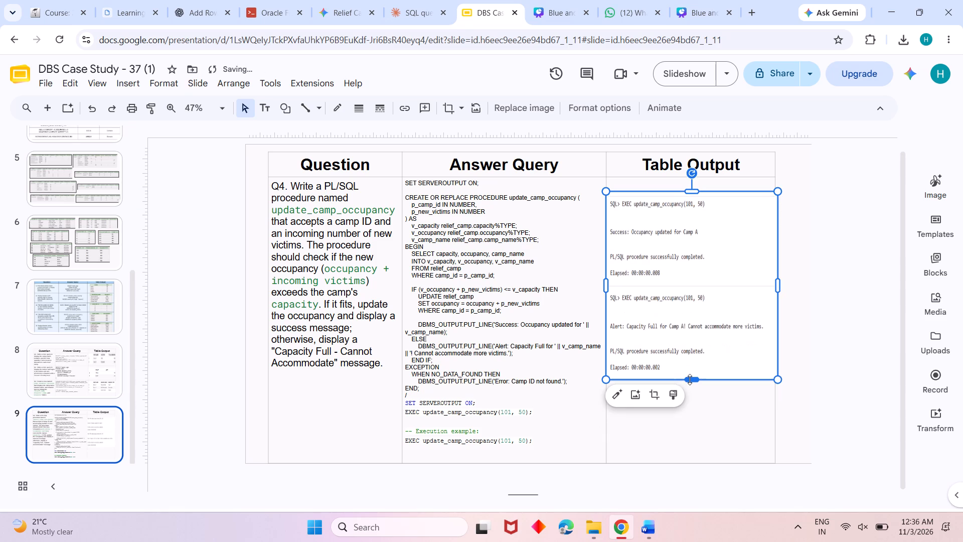
{"action": "left_click", "coordinate": [777, 290]}
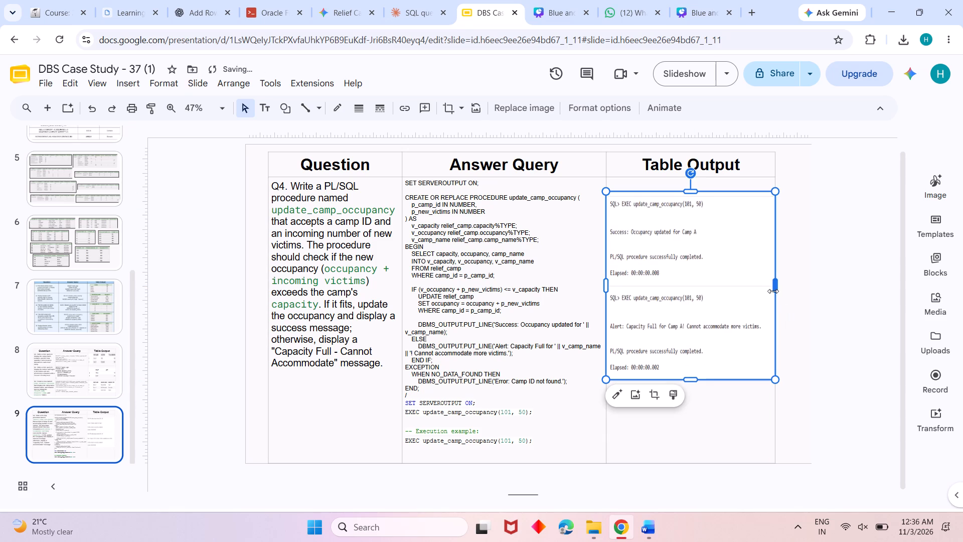
Deselect the output screenshot and add a blank slide 10 after slide 9.
{"action": "left_click", "coordinate": [836, 268]}
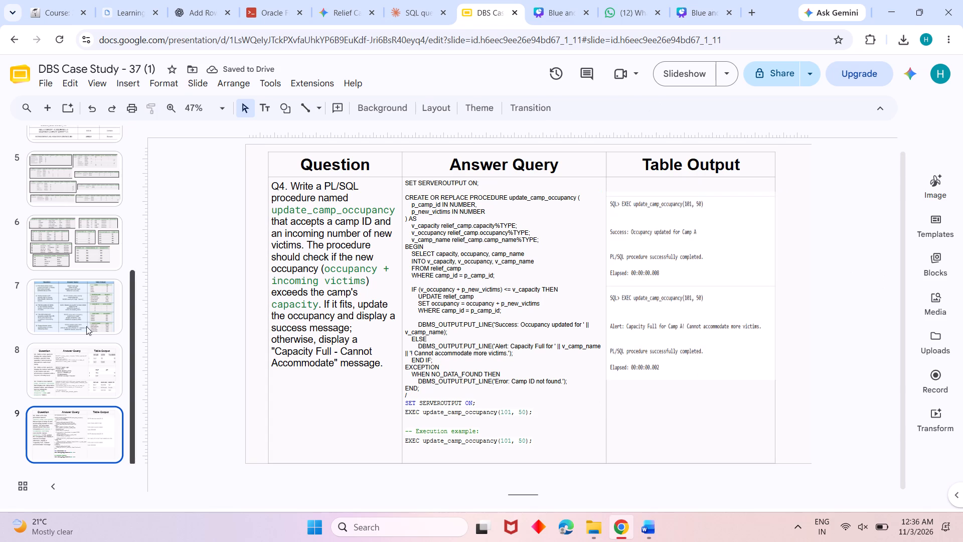
{"action": "left_click", "coordinate": [46, 108]}
{"action": "left_click", "coordinate": [380, 199]}
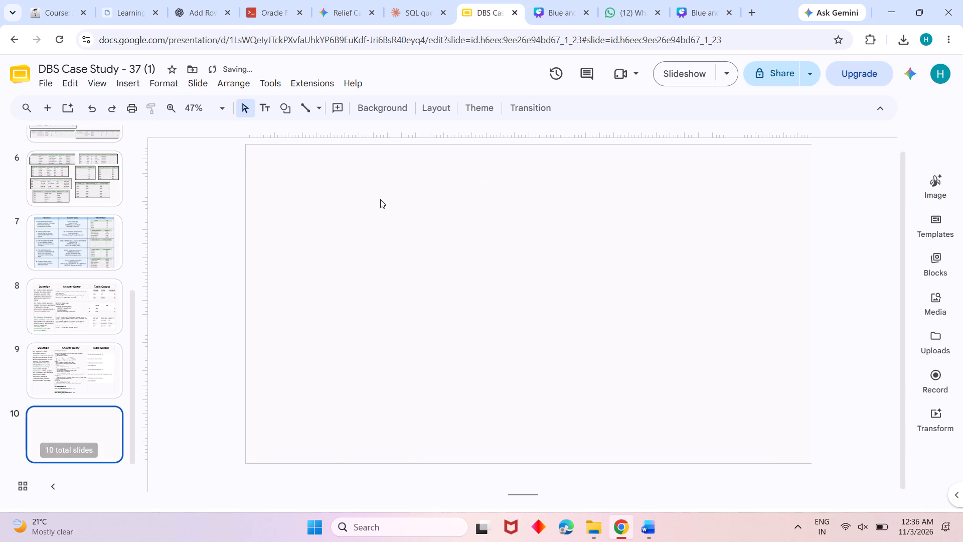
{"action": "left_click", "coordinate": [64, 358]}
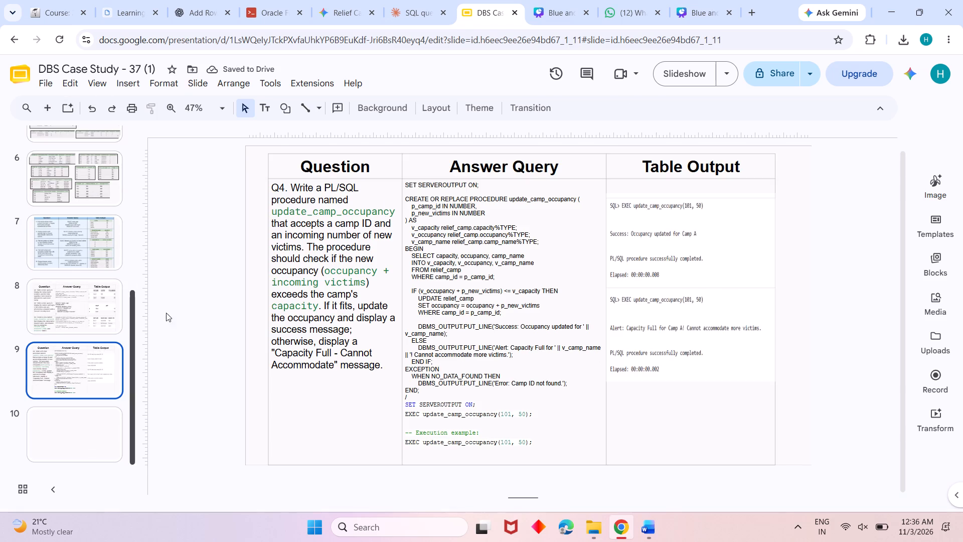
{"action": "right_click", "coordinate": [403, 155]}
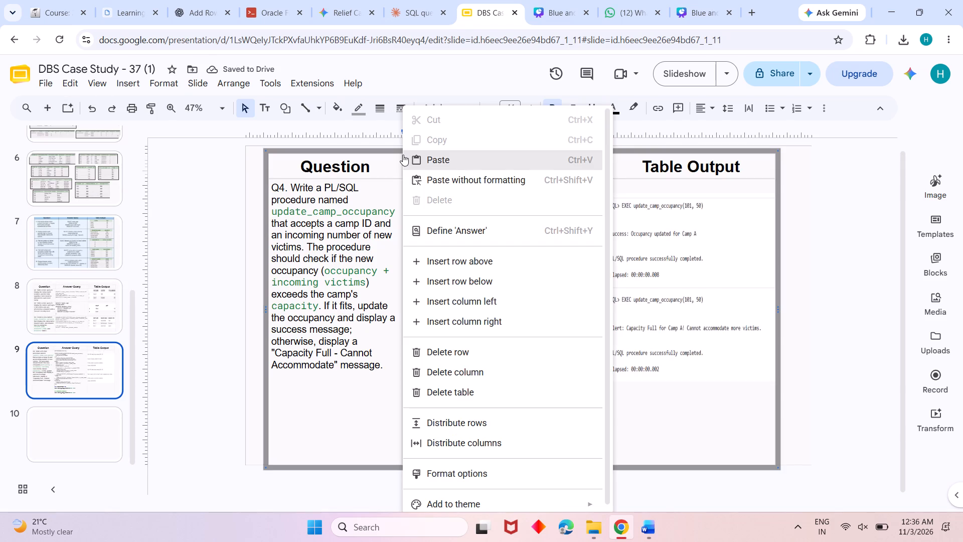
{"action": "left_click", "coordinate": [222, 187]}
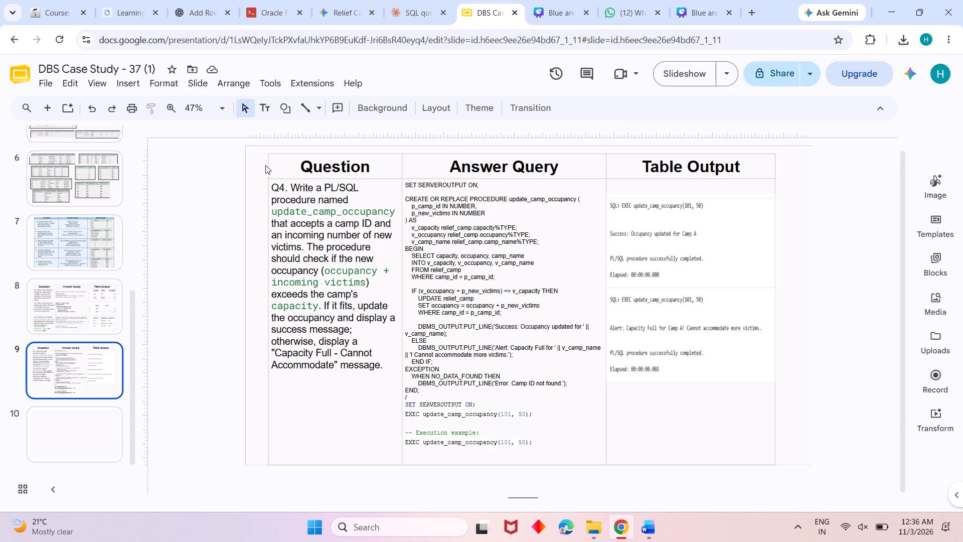
Copy the whole Question, Answer Query and Table Output table from slide 8 and paste it onto blank slide 10.
{"action": "left_click", "coordinate": [94, 292]}
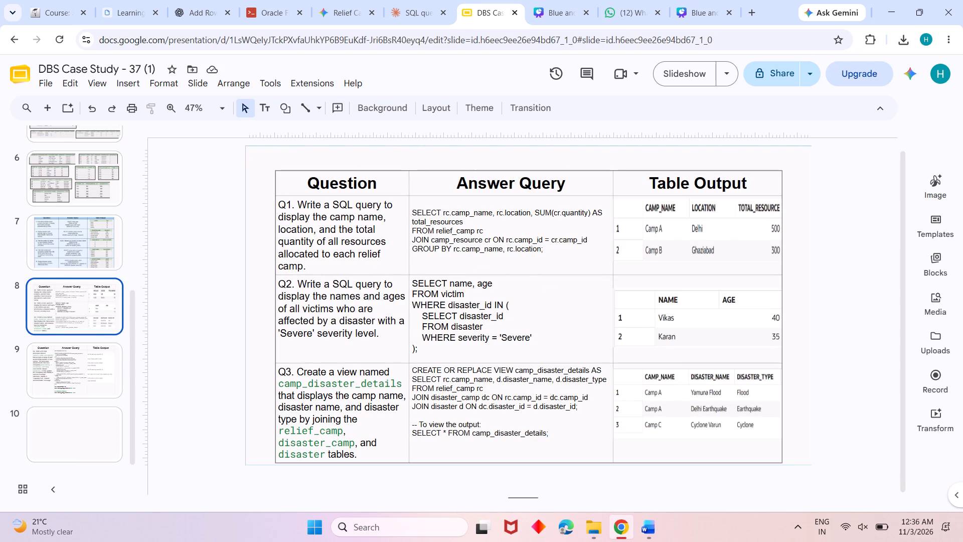
{"action": "left_click", "coordinate": [314, 177]}
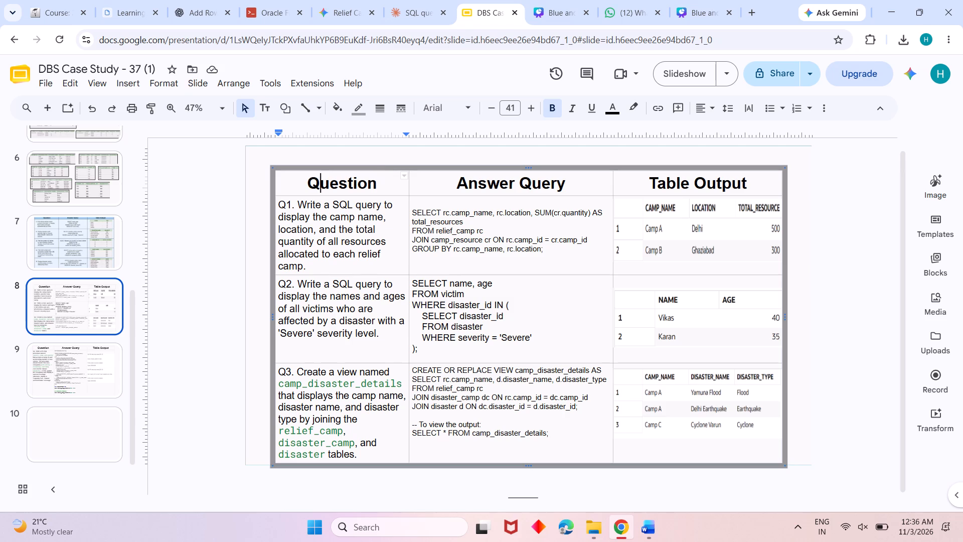
{"action": "right_click", "coordinate": [385, 169]}
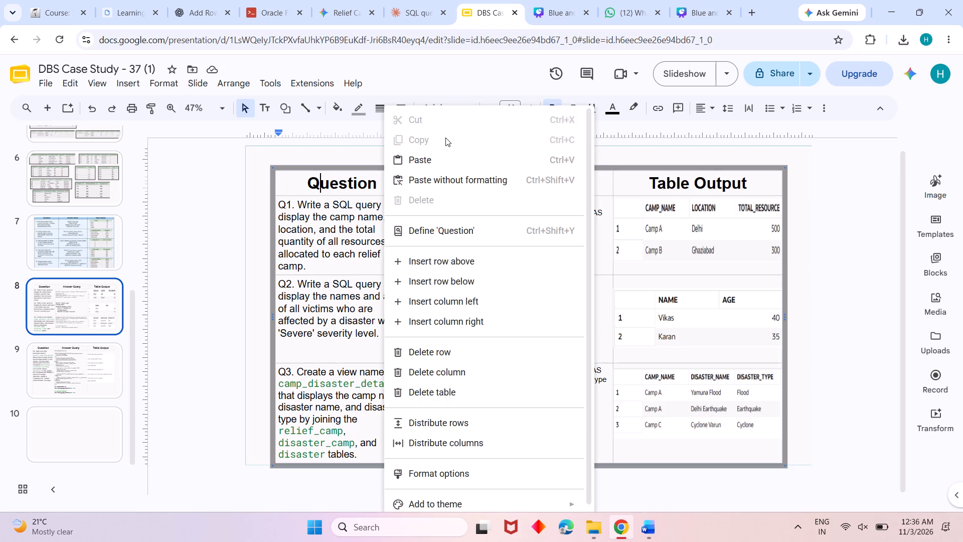
{"action": "left_click", "coordinate": [222, 189]}
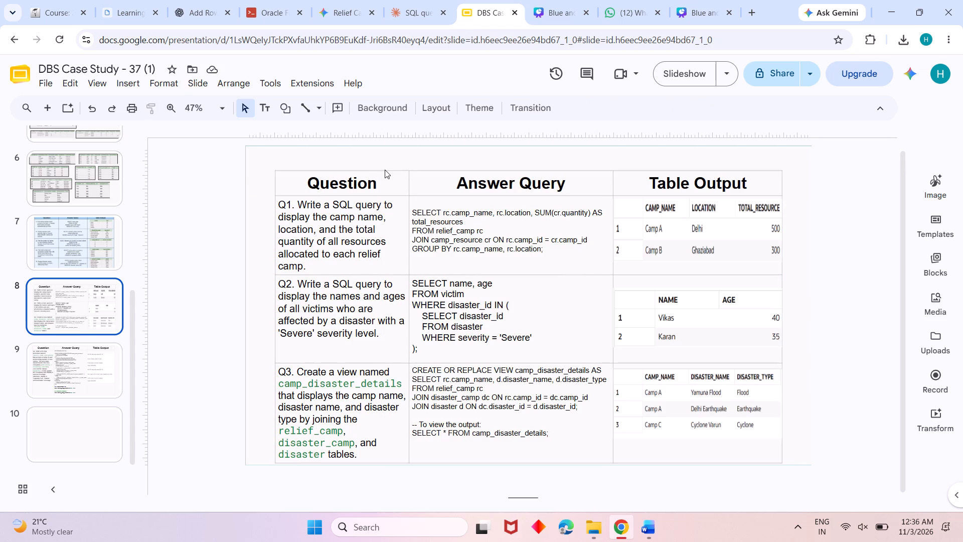
{"action": "left_click", "coordinate": [307, 185]}
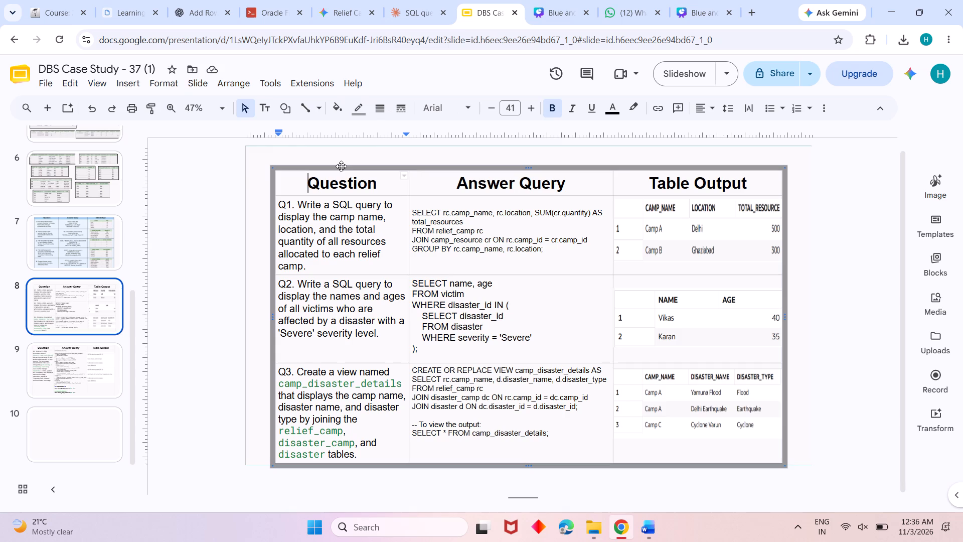
{"action": "right_click", "coordinate": [341, 166]}
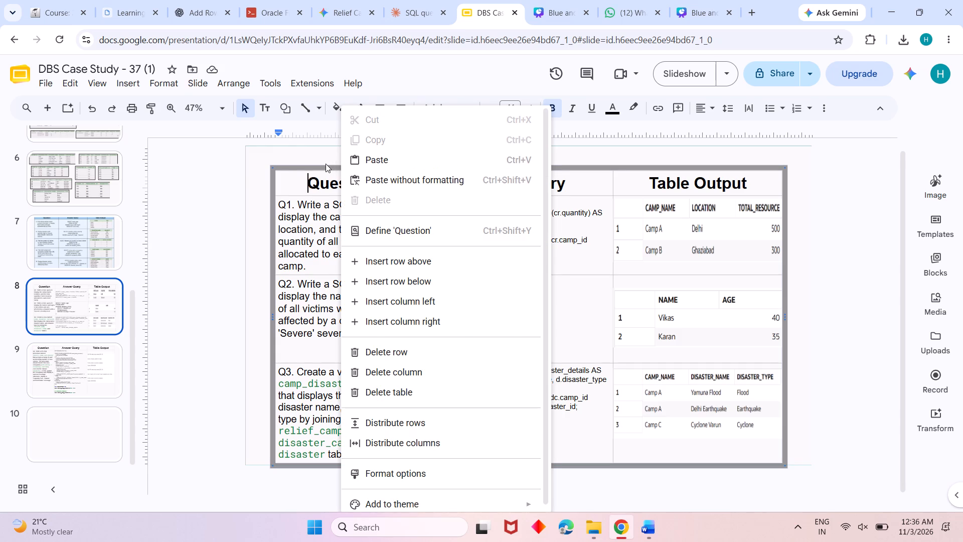
{"action": "left_click", "coordinate": [326, 164]}
{"action": "left_click", "coordinate": [330, 181]}
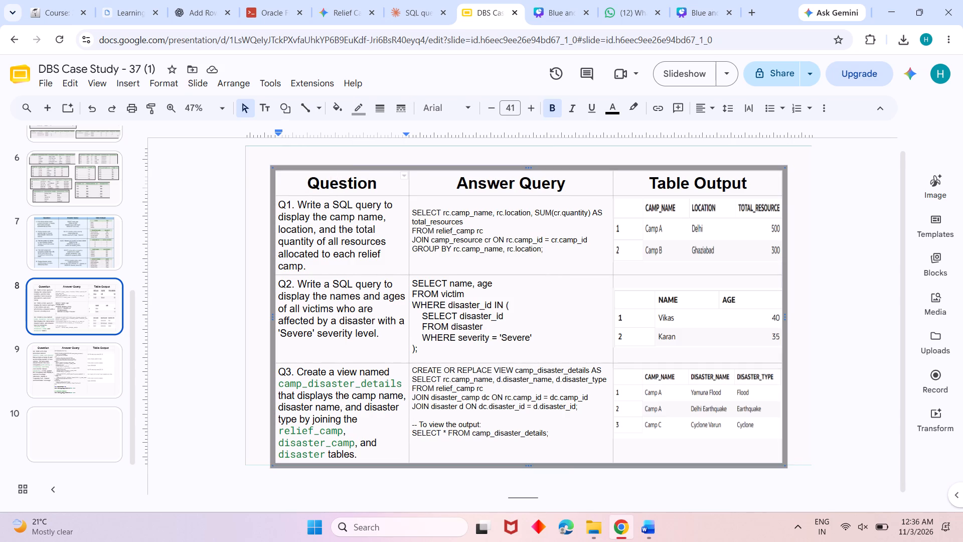
{"action": "left_click", "coordinate": [352, 169]}
{"action": "right_click", "coordinate": [352, 169]}
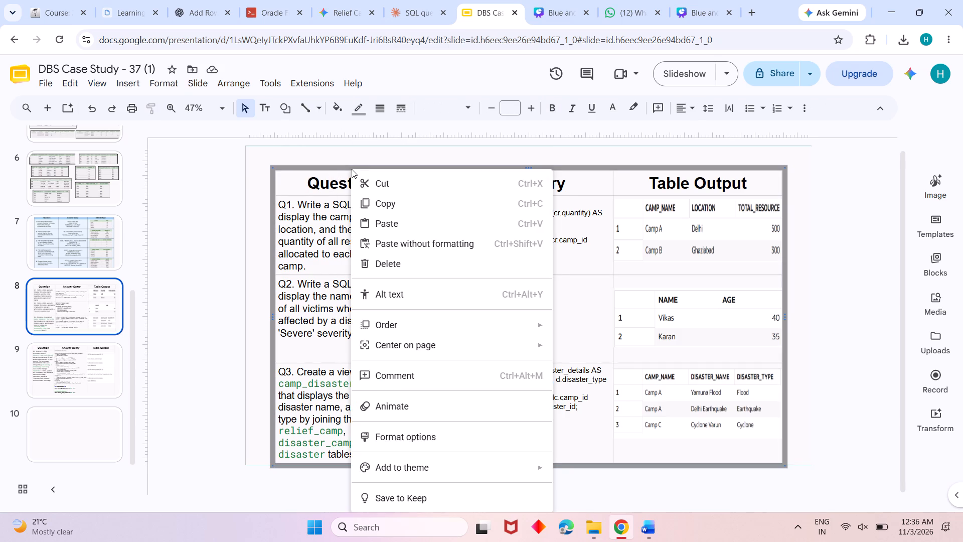
{"action": "left_click", "coordinate": [380, 203]}
{"action": "left_click", "coordinate": [75, 441]}
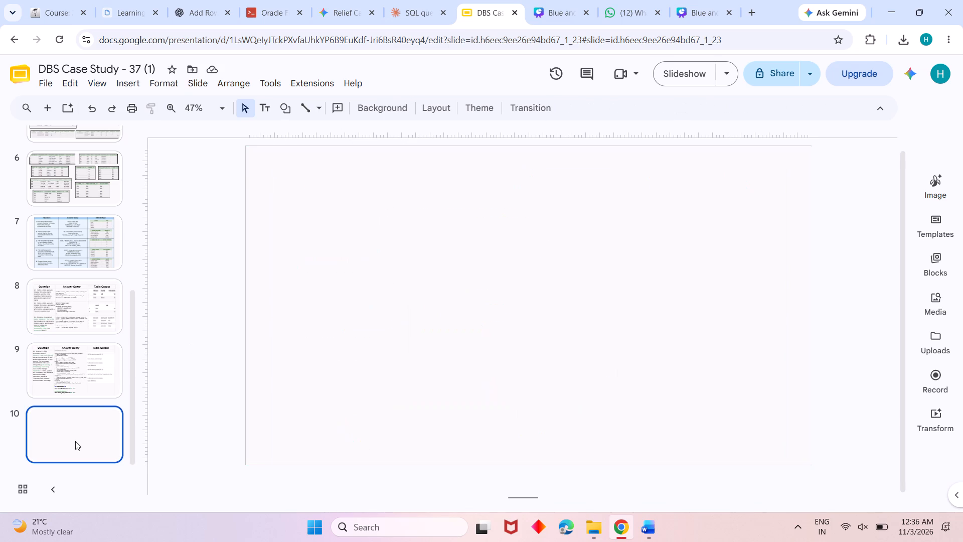
{"action": "left_click", "coordinate": [498, 263]}
{"action": "key", "text": "ctrl+v"}
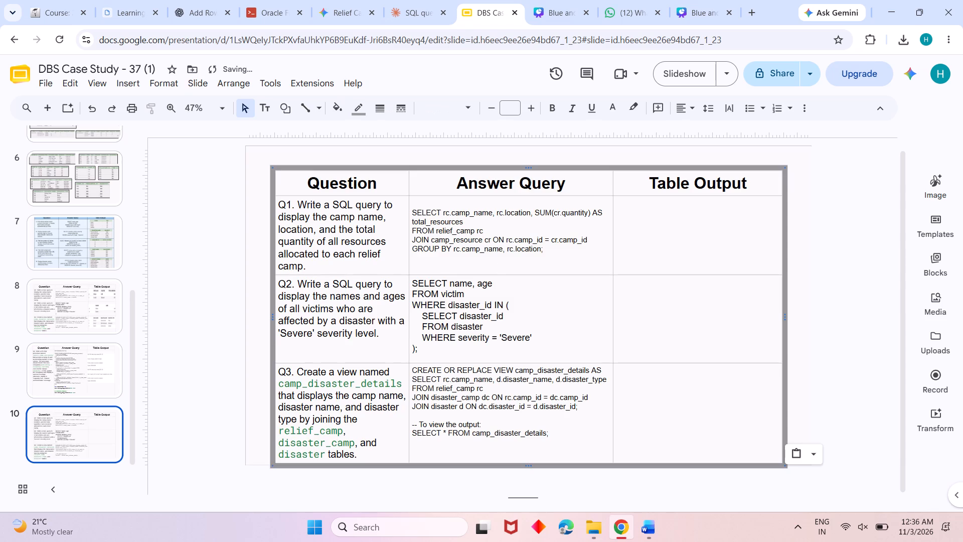
Delete the Q3 and Q2 rows from the pasted table on slide 10, keeping the header and Q1 rows.
{"action": "left_click", "coordinate": [359, 310]}
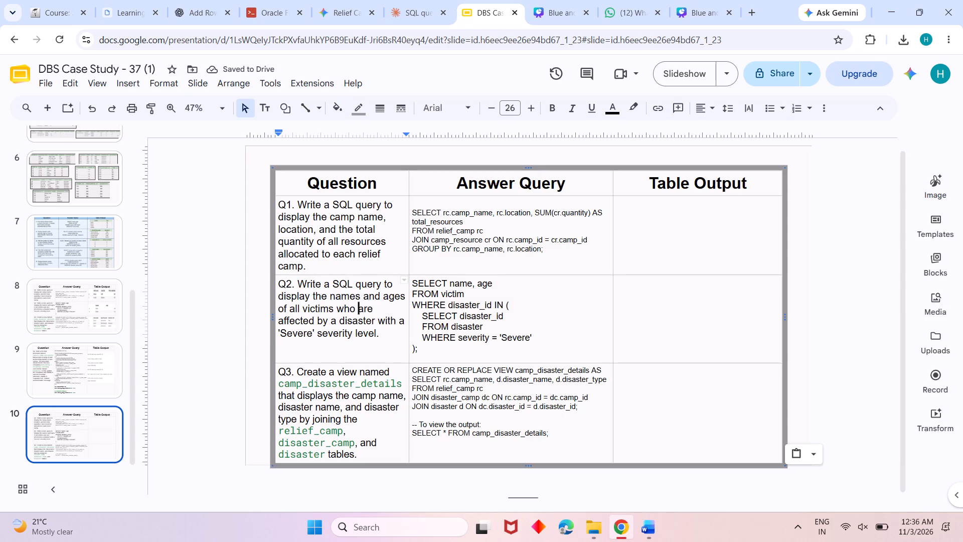
{"action": "left_click", "coordinate": [453, 379]}
{"action": "right_click", "coordinate": [453, 379]}
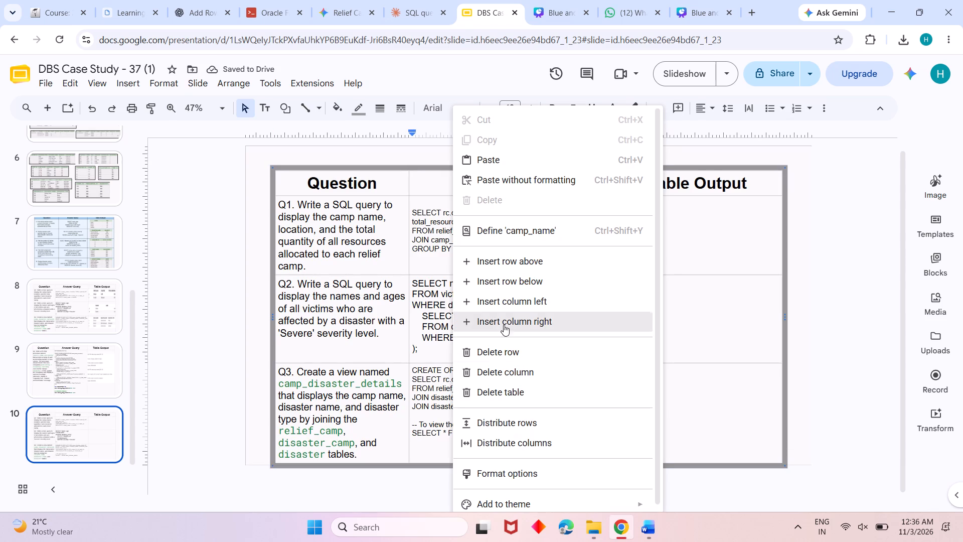
{"action": "left_click", "coordinate": [509, 359]}
{"action": "left_click", "coordinate": [496, 287]}
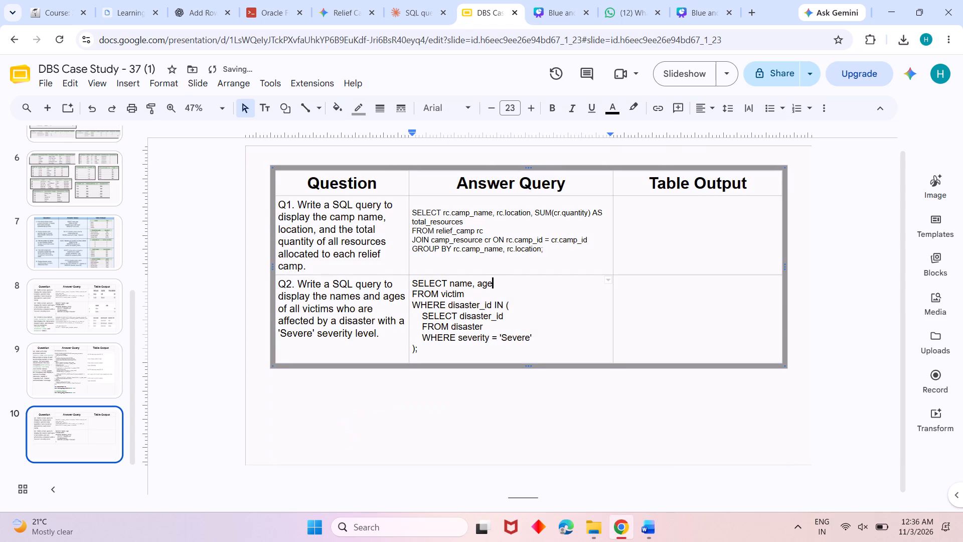
{"action": "right_click", "coordinate": [496, 287]}
{"action": "left_click", "coordinate": [459, 298]}
{"action": "right_click", "coordinate": [459, 298]}
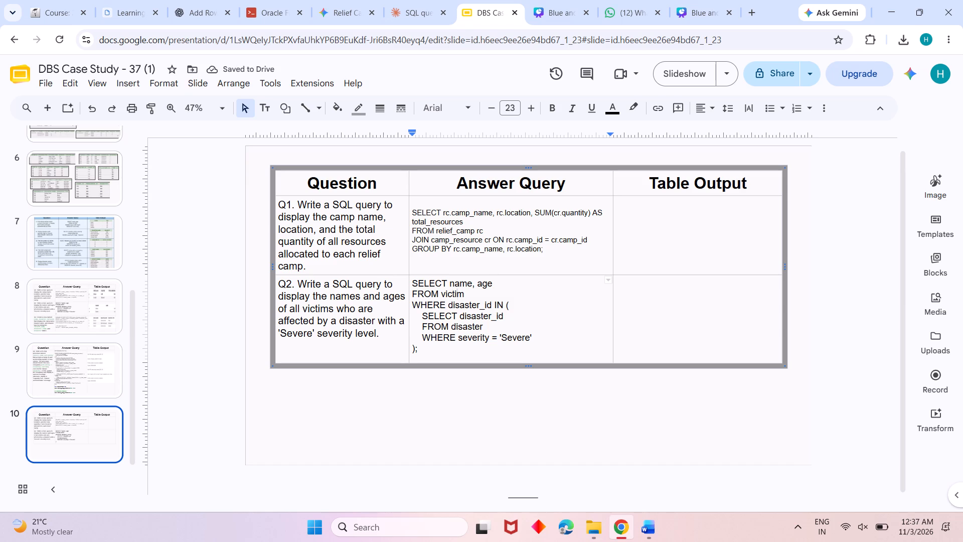
{"action": "left_click", "coordinate": [666, 290]}
{"action": "right_click", "coordinate": [666, 290]}
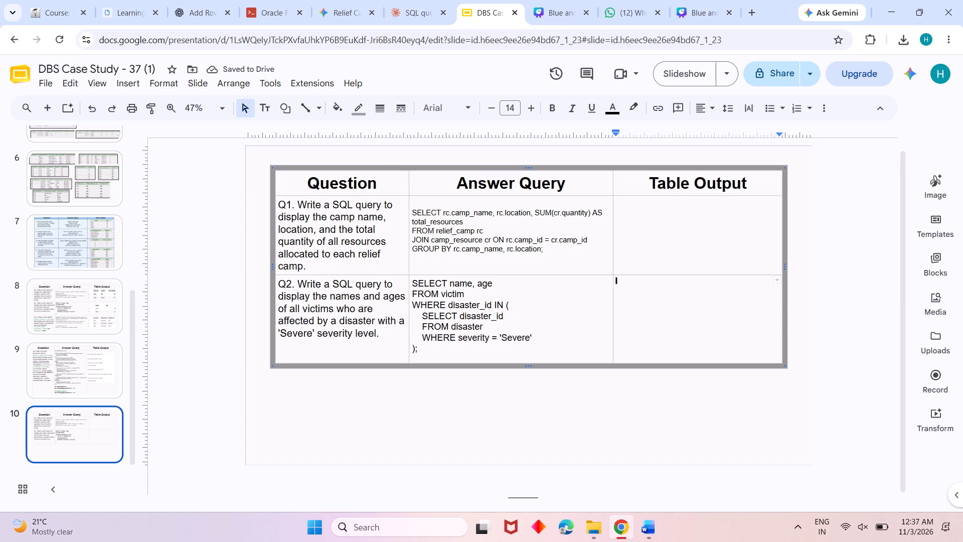
{"action": "left_click", "coordinate": [314, 314]}
{"action": "right_click", "coordinate": [314, 314]}
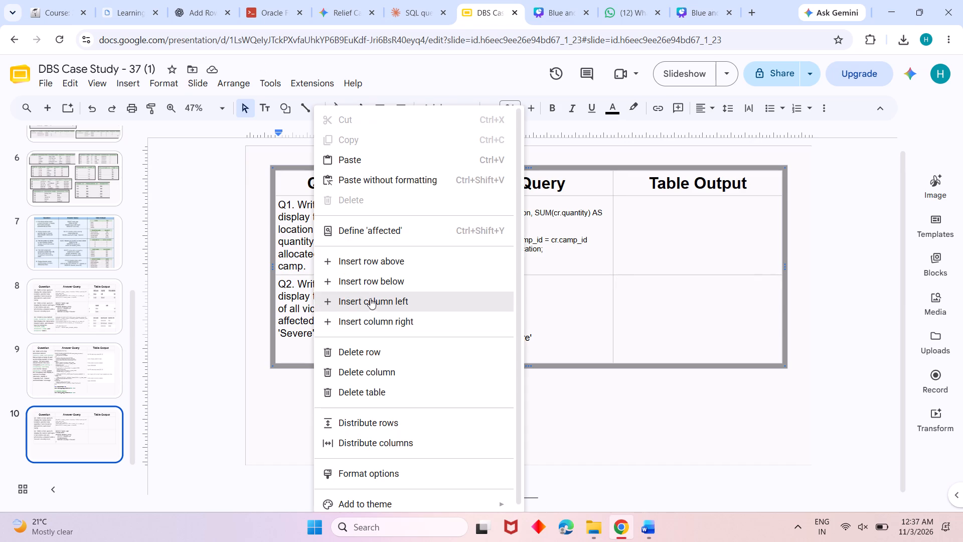
{"action": "left_click", "coordinate": [387, 356]}
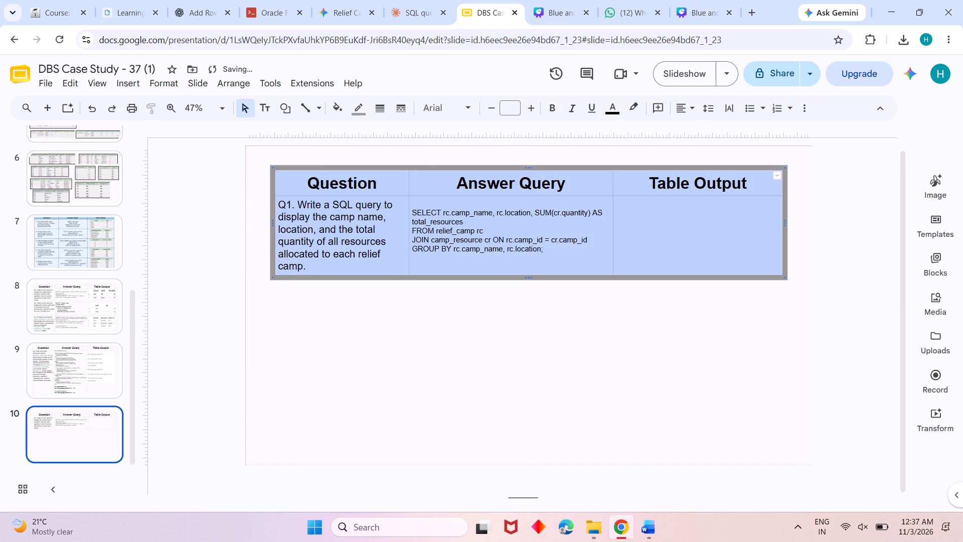
Clear the Q1 text from the Question and Answer Query cells of slide 10's table.
{"action": "left_click", "coordinate": [376, 245]}
{"action": "key", "text": "ctrl+a"}
{"action": "key", "text": "BackSpace"}
{"action": "left_click", "coordinate": [521, 250]}
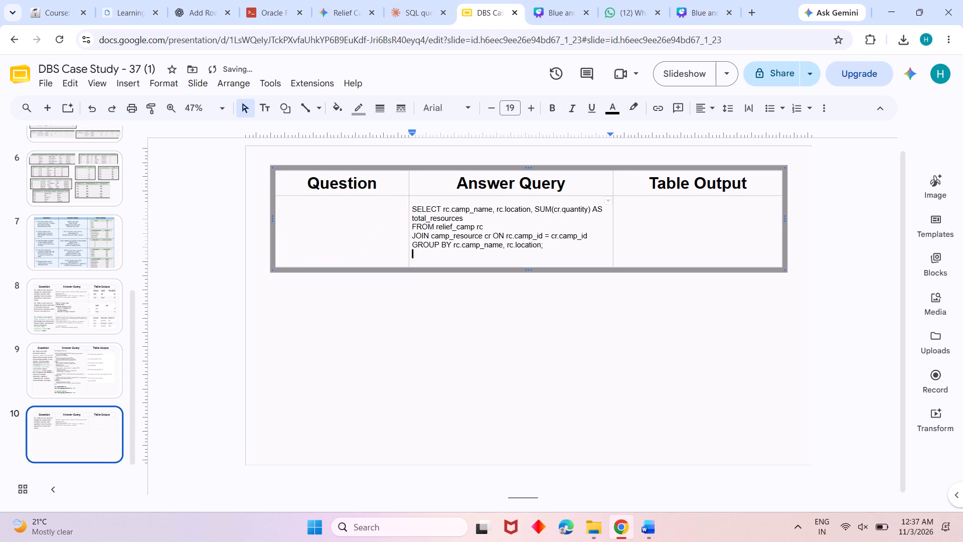
{"action": "key", "text": "ctrl+a"}
{"action": "key", "text": "BackSpace"}
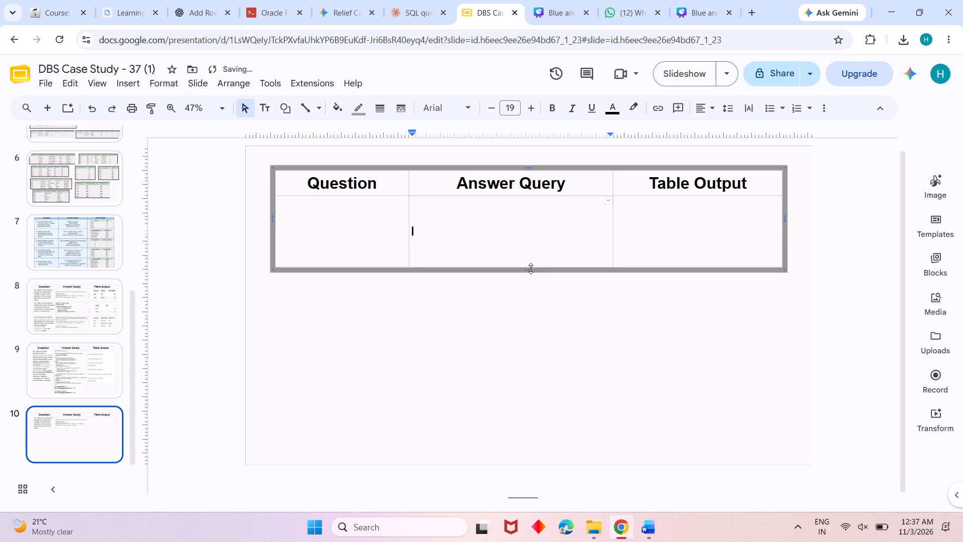
{"action": "left_click_drag", "start_coordinate": [531, 268], "coordinate": [544, 458]}
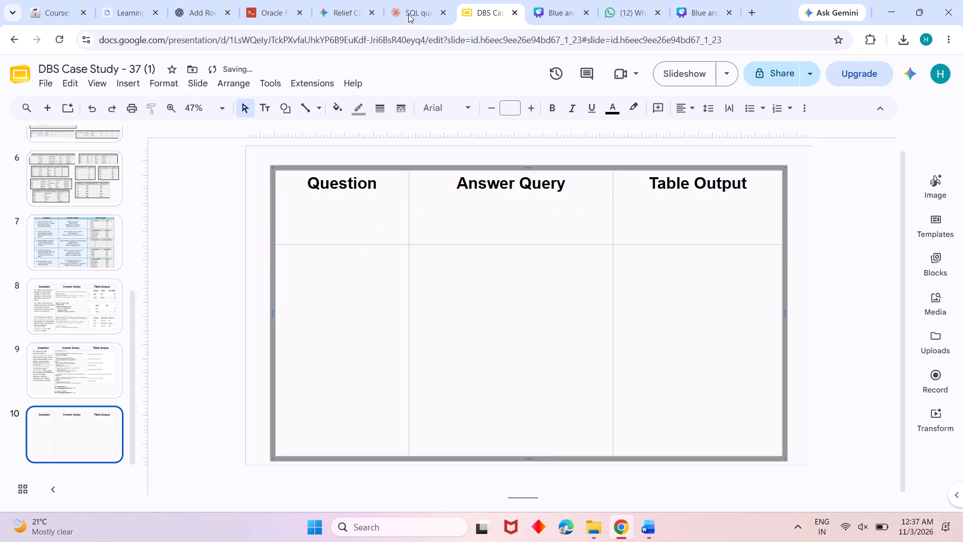
{"action": "left_click_drag", "start_coordinate": [501, 244], "coordinate": [507, 218]}
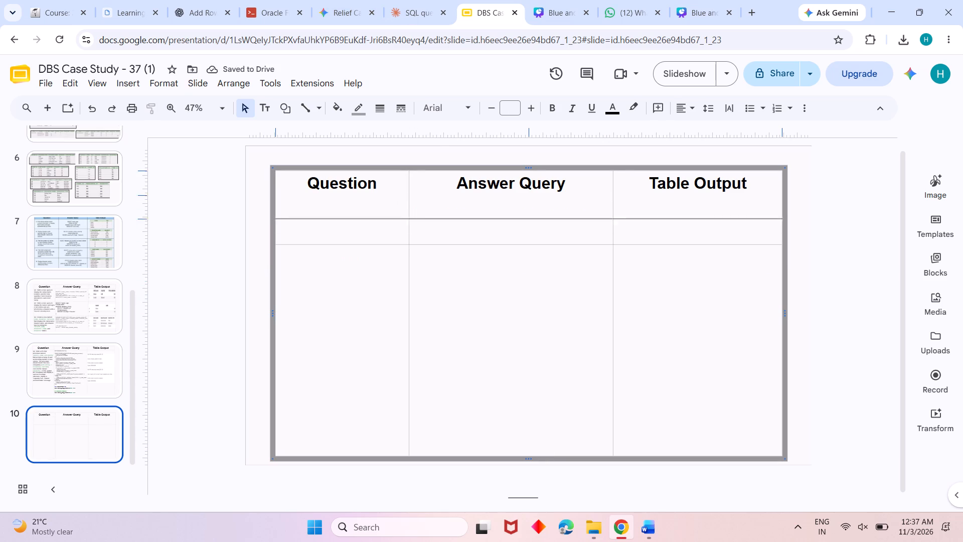
{"action": "left_click_drag", "start_coordinate": [507, 218], "coordinate": [513, 203]}
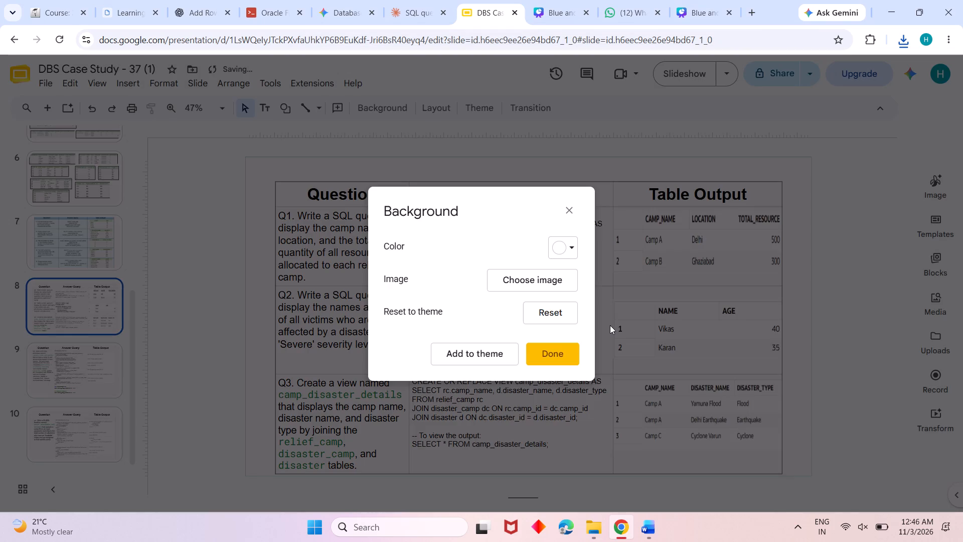
{"action": "left_click", "coordinate": [539, 359]}
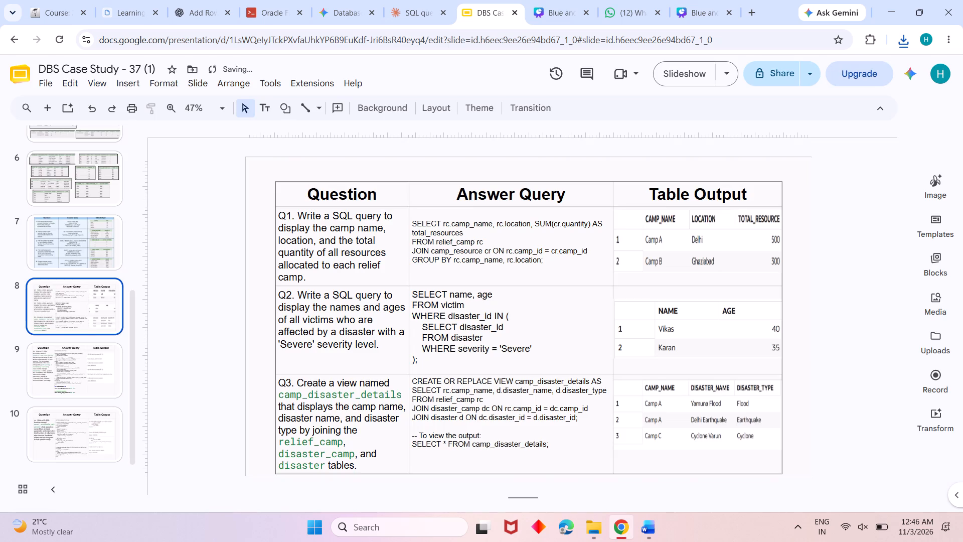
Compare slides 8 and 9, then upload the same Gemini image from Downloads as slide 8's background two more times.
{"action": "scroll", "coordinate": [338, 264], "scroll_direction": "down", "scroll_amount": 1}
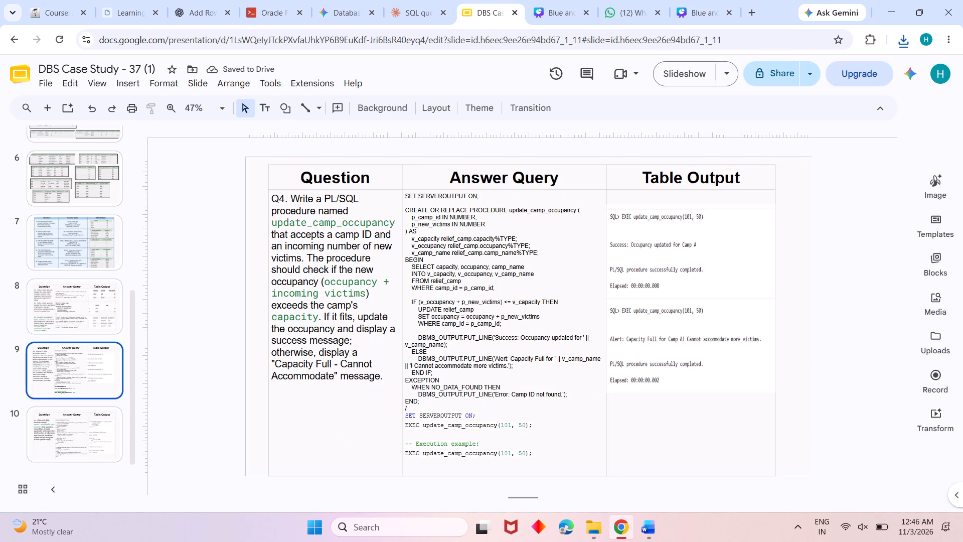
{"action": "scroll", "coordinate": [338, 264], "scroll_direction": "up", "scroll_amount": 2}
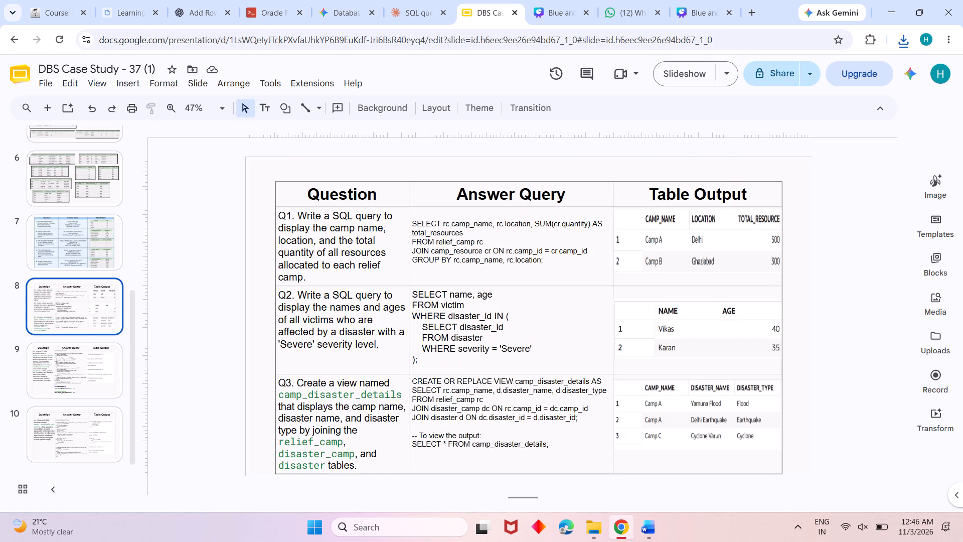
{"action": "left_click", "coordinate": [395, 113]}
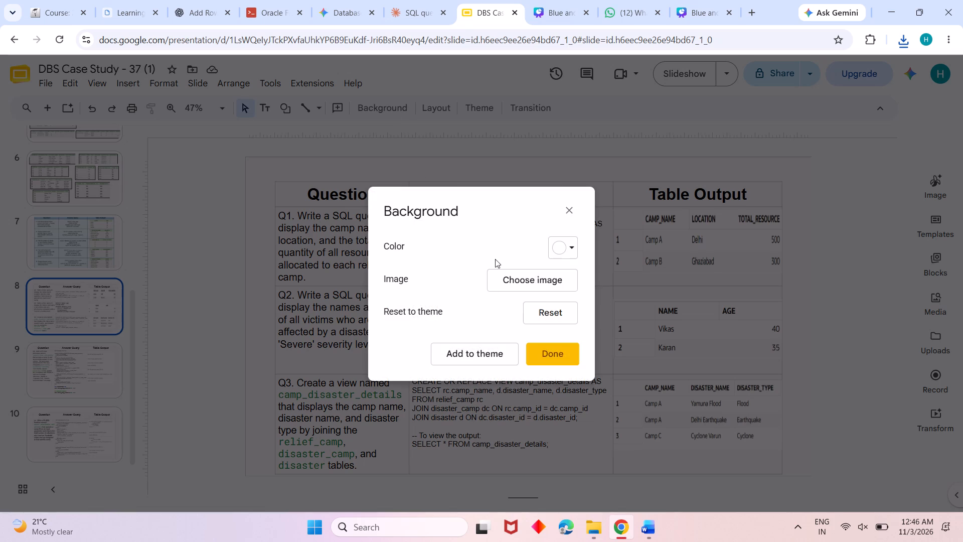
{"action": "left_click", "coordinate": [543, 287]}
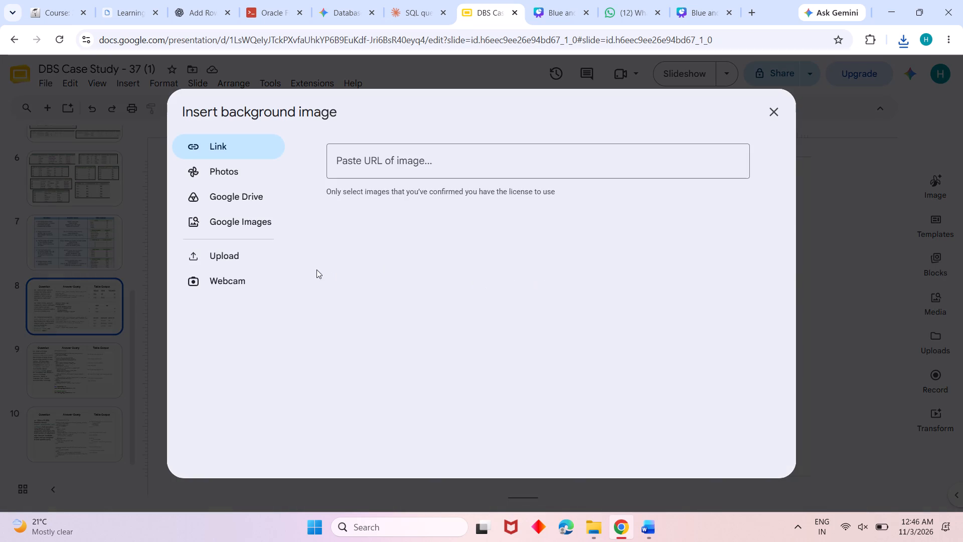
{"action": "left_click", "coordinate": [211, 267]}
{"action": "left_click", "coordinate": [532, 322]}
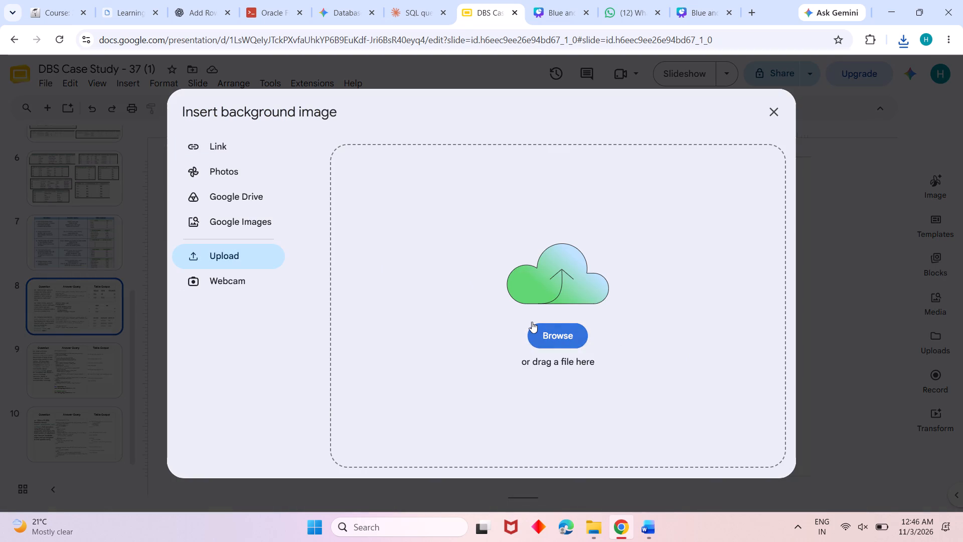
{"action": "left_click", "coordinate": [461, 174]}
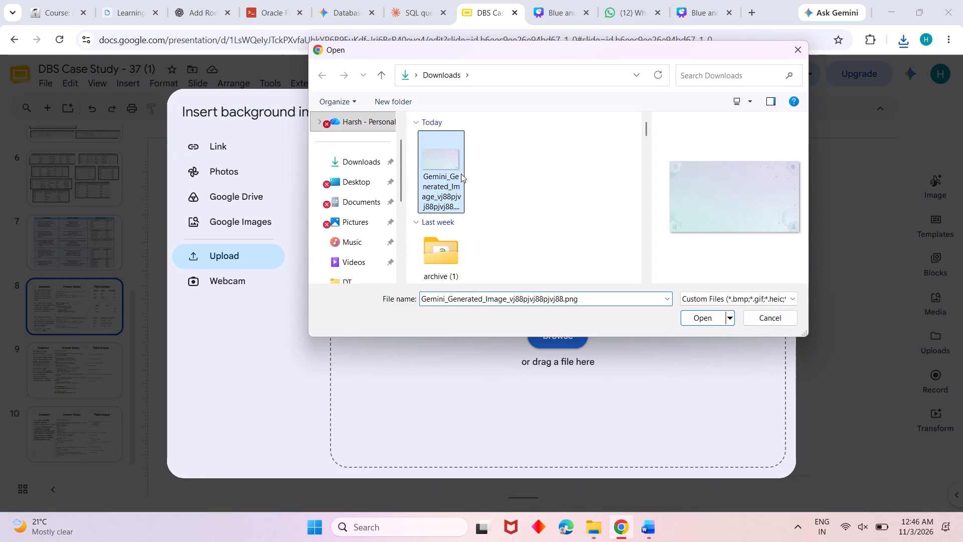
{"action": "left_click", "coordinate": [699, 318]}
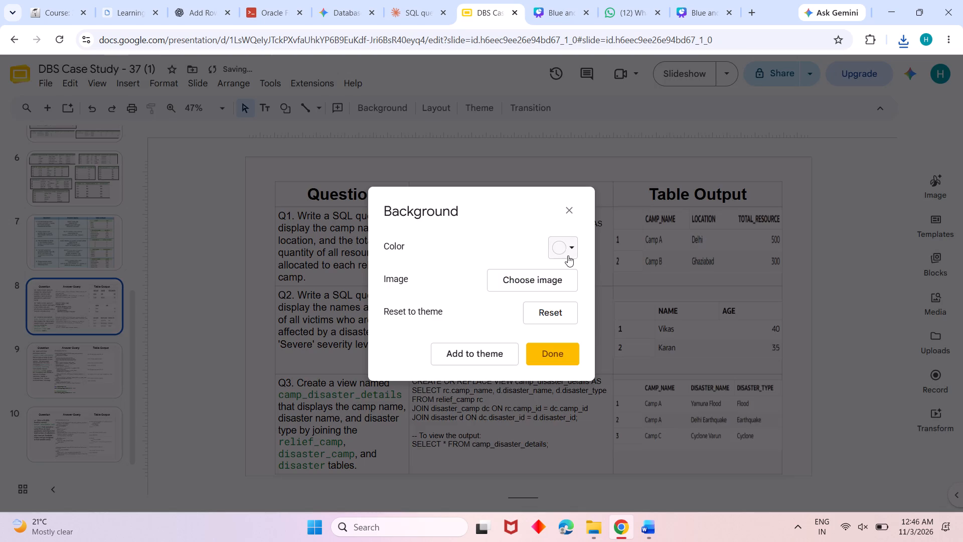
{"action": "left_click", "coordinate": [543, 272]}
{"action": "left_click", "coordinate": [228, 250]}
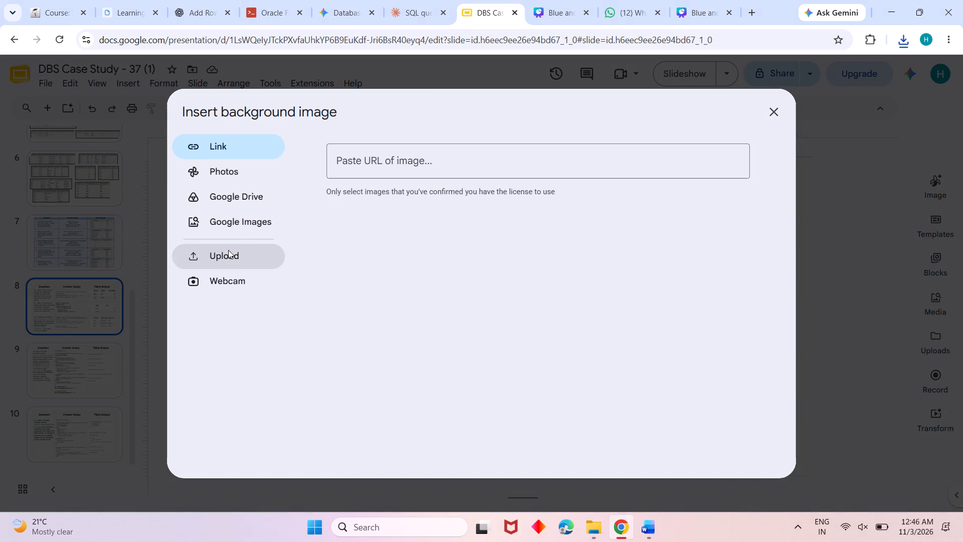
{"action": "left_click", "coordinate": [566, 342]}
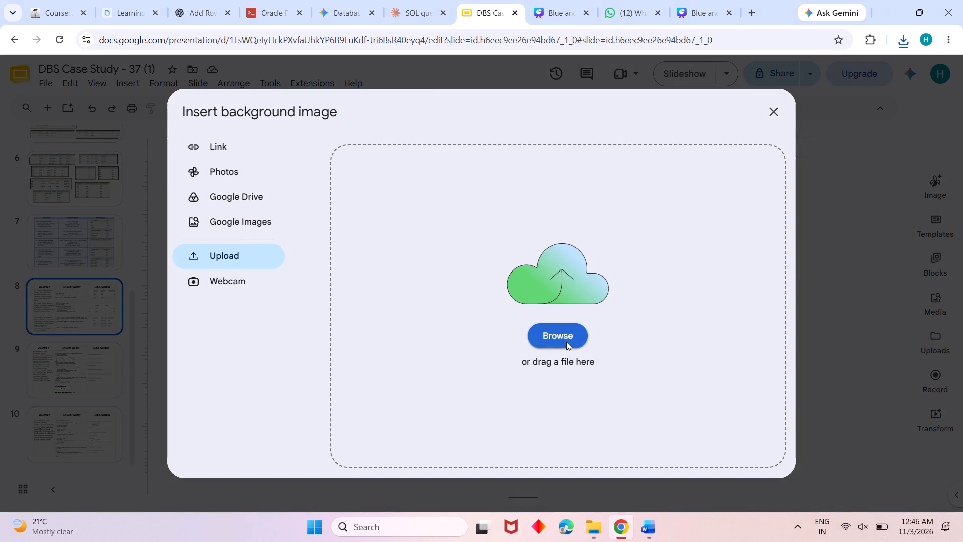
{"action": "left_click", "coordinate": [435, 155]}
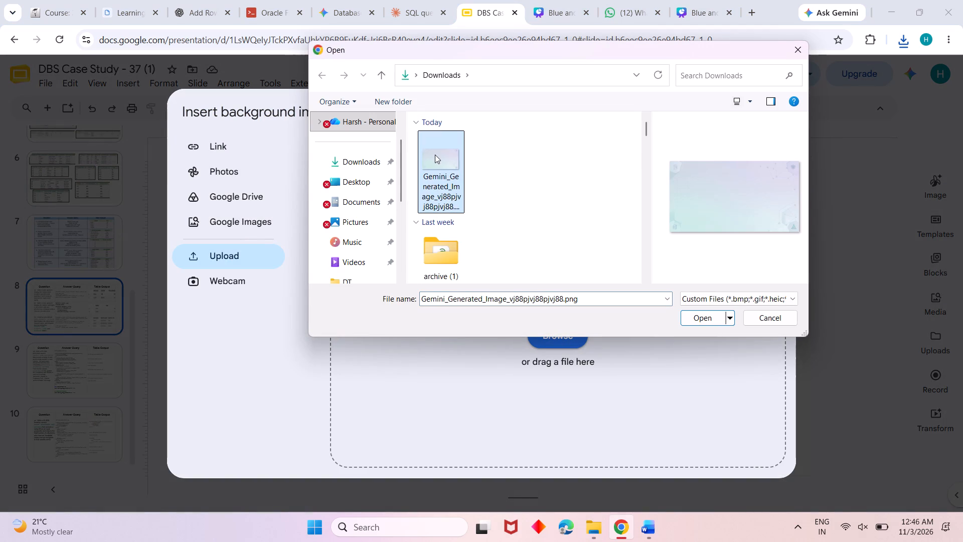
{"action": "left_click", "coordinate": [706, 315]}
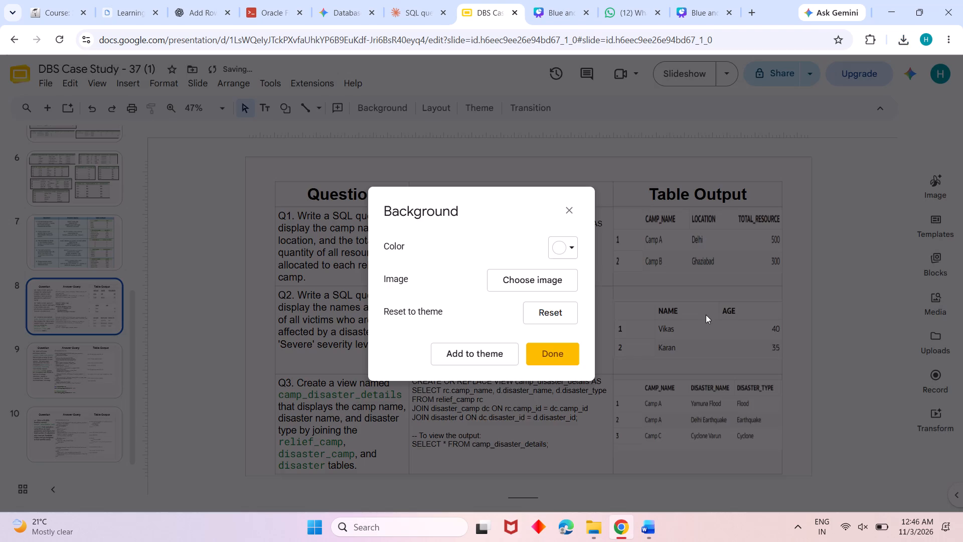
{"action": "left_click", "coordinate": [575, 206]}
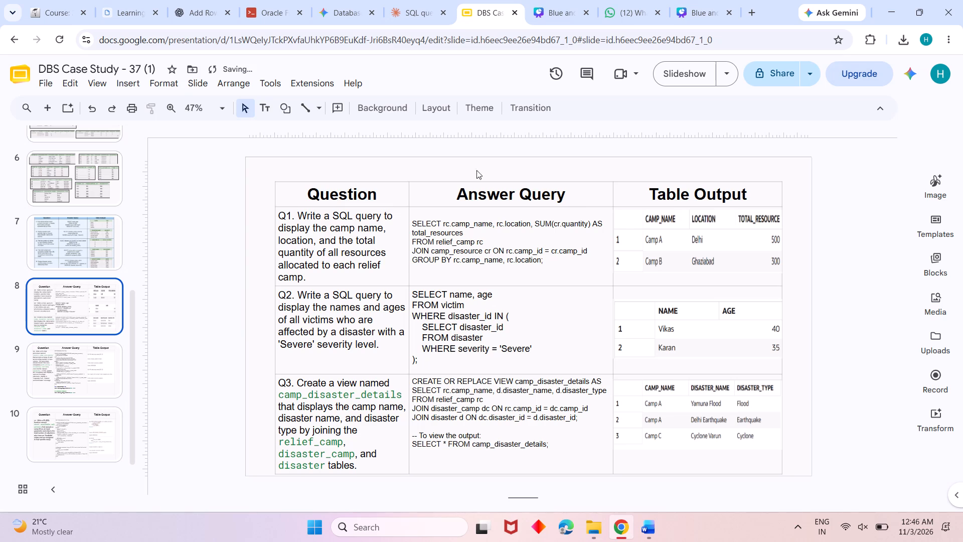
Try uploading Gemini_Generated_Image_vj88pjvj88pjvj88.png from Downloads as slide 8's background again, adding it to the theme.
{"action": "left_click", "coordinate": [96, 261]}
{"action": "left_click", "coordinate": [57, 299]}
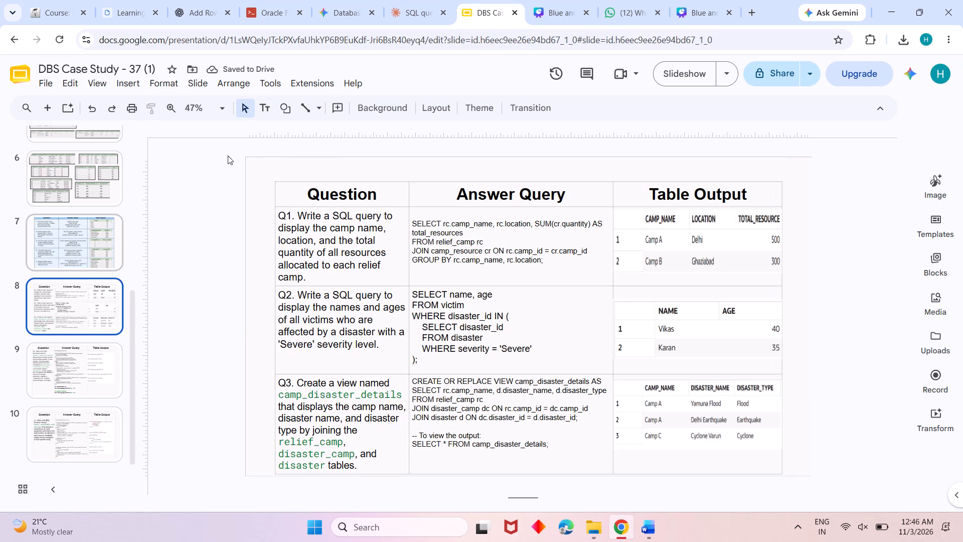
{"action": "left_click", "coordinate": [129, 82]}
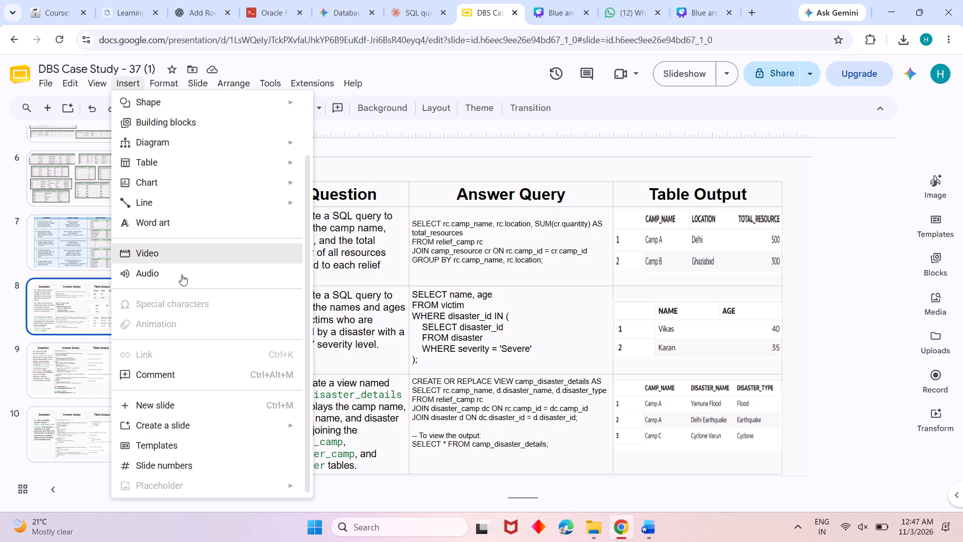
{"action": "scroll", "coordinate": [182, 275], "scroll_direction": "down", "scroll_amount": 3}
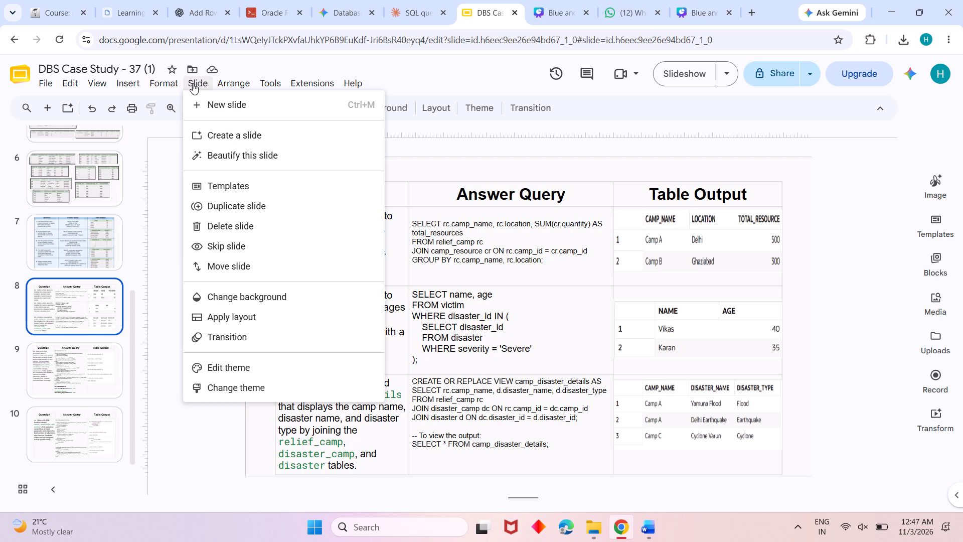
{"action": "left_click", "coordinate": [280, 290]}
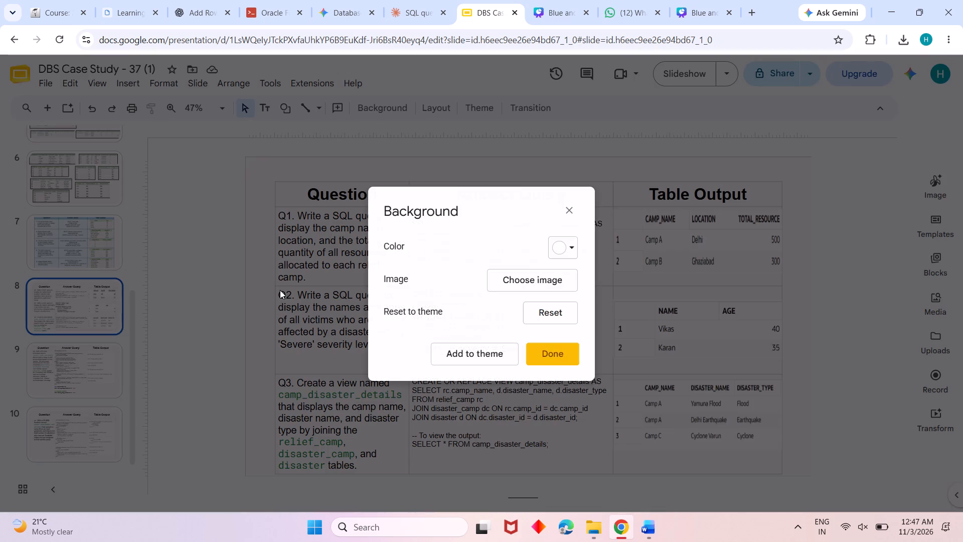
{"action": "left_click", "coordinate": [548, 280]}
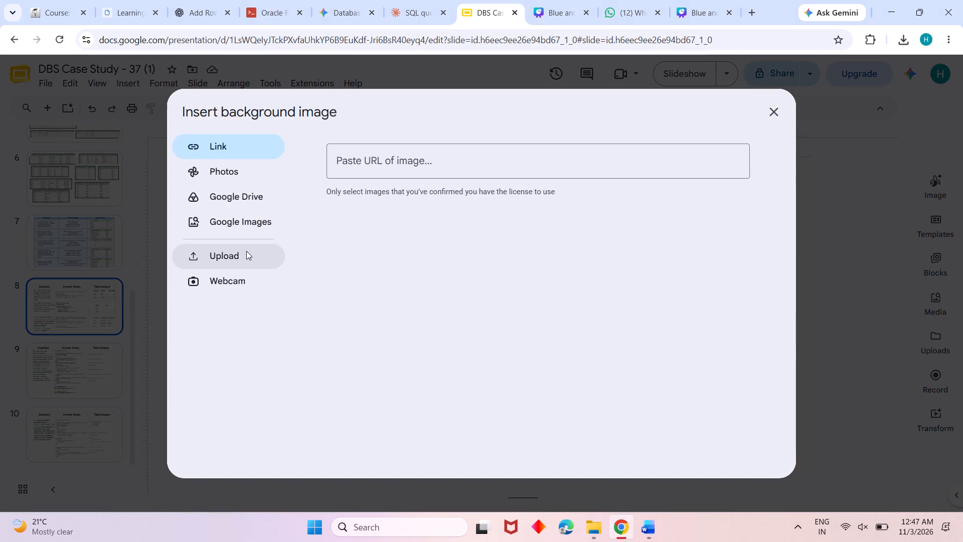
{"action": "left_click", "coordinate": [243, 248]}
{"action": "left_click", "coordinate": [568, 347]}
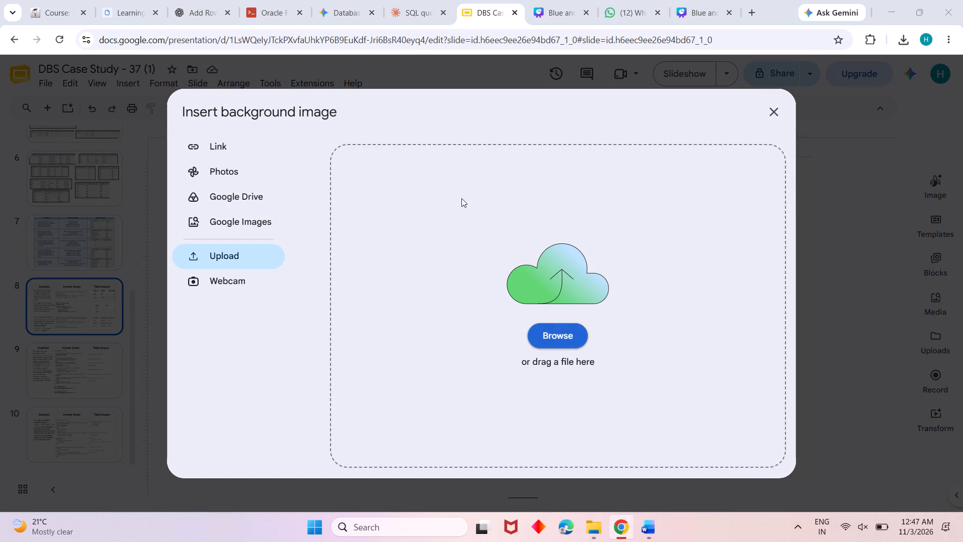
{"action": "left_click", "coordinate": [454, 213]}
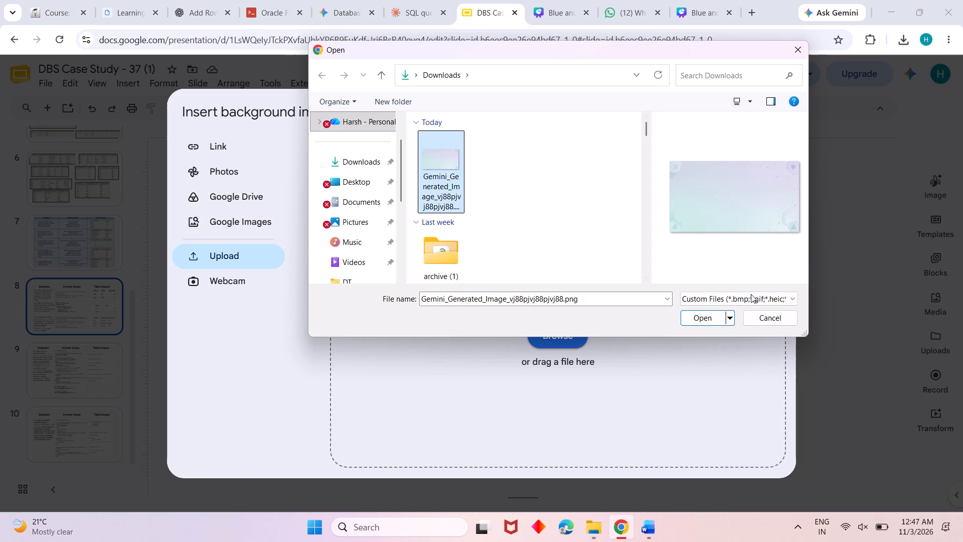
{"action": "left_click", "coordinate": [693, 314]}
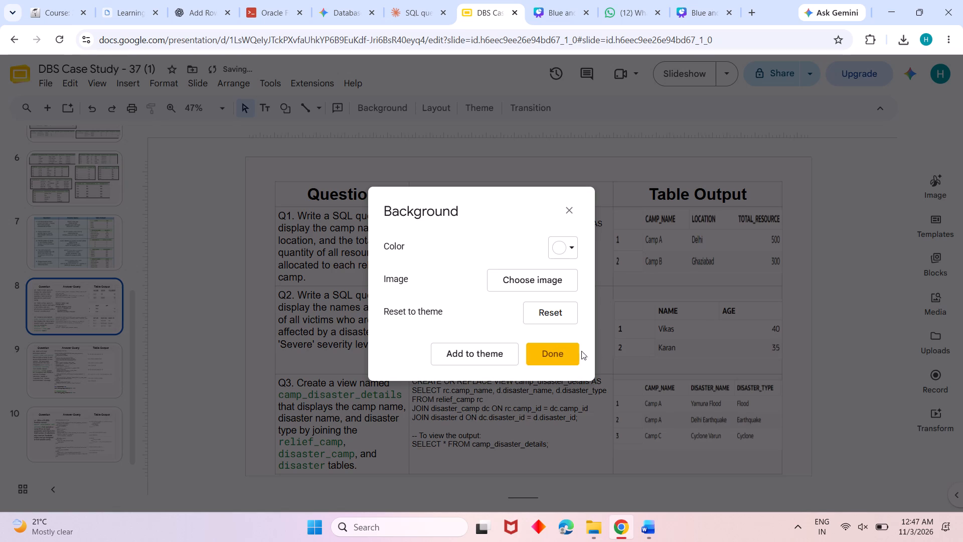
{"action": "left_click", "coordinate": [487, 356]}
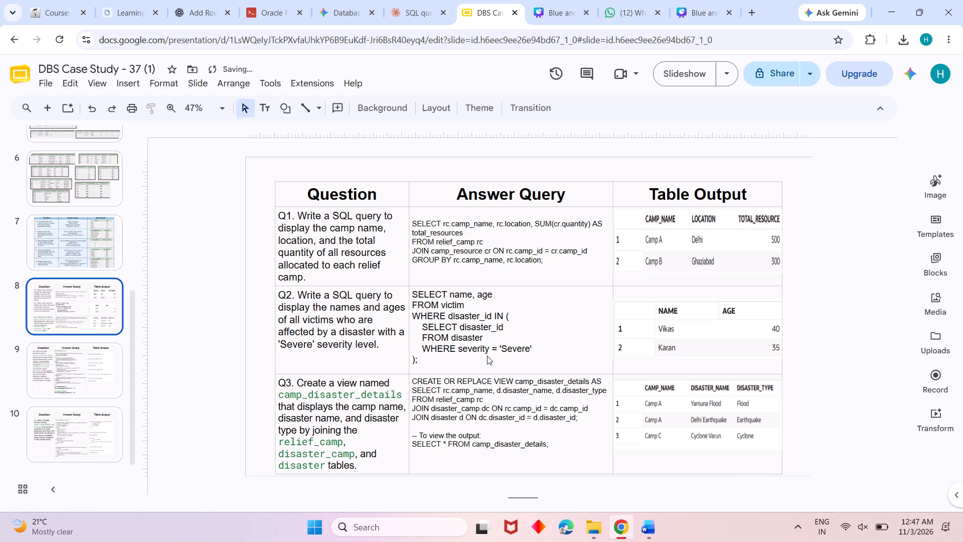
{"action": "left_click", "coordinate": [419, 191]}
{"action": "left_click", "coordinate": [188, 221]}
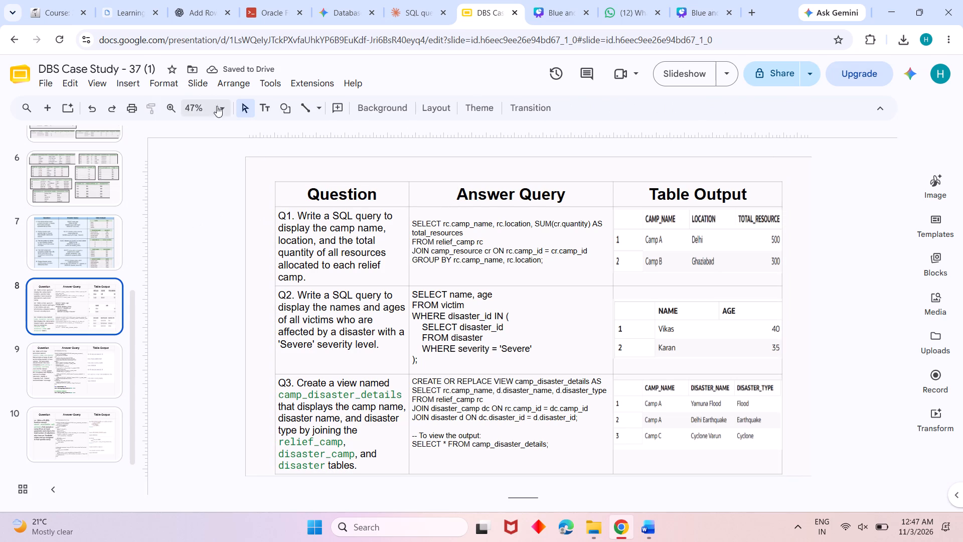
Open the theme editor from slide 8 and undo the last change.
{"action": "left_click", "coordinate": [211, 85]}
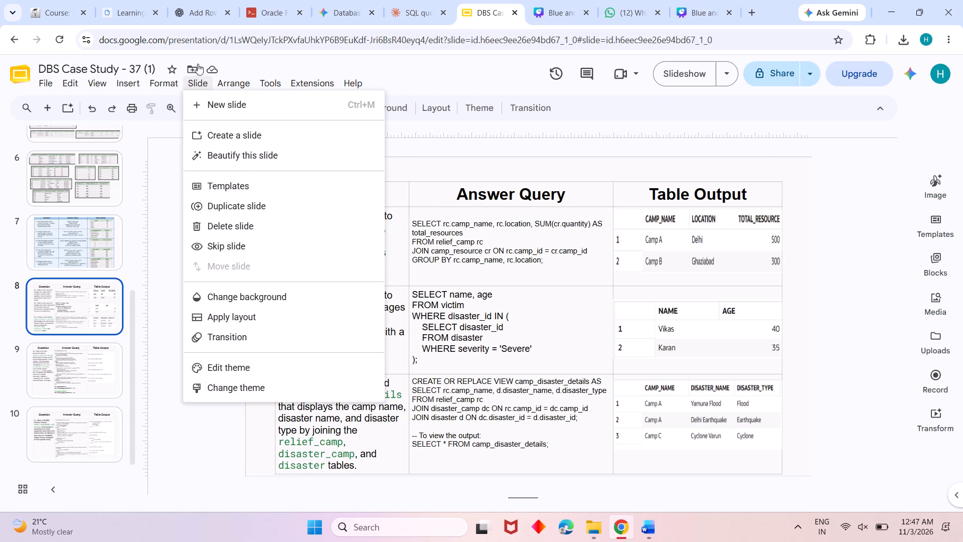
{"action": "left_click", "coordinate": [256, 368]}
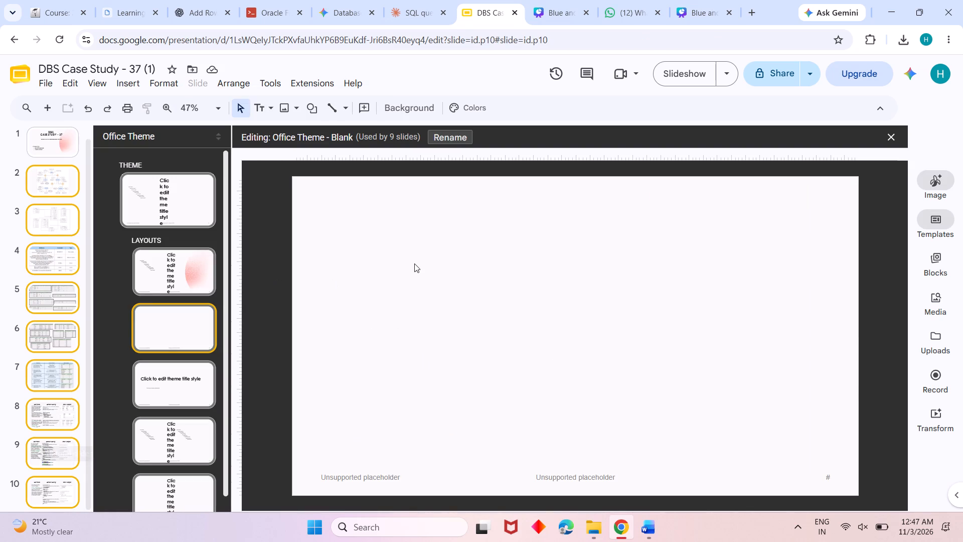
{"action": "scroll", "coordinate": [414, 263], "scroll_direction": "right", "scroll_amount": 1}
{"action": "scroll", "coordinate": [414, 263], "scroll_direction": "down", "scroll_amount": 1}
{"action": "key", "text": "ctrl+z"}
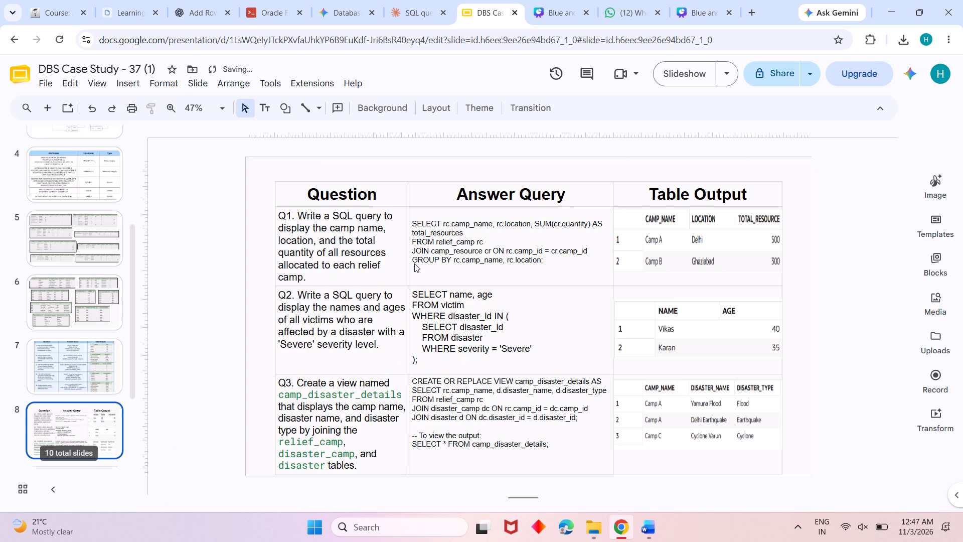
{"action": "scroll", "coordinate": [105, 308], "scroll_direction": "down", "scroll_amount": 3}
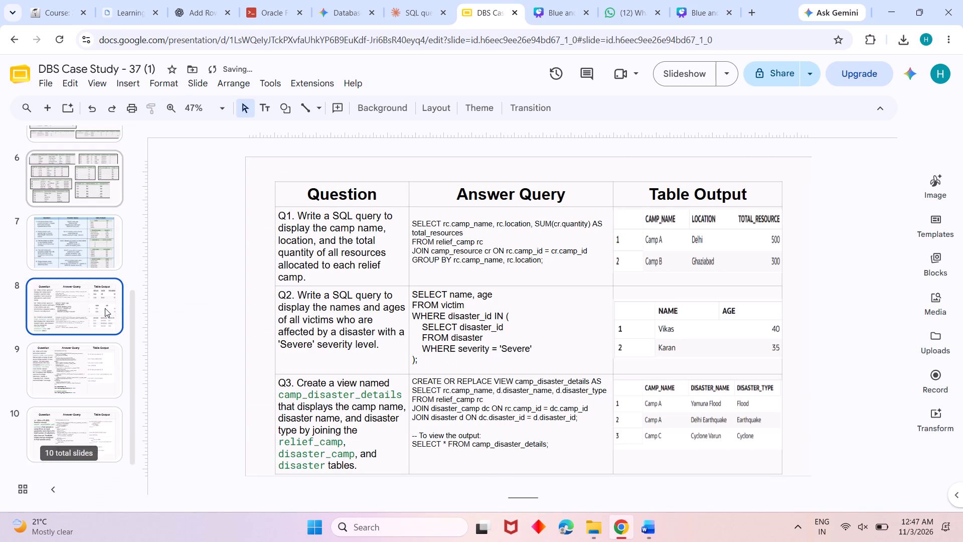
Look through the available slide layouts and browse the built-in presentation themes.
{"action": "left_click", "coordinate": [435, 111]}
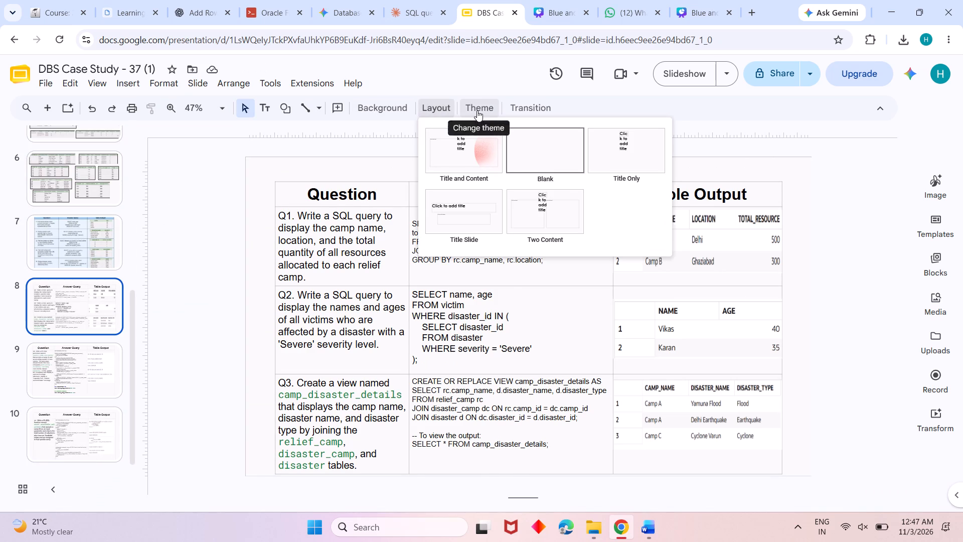
{"action": "left_click", "coordinate": [477, 110]}
{"action": "scroll", "coordinate": [749, 259], "scroll_direction": "up", "scroll_amount": 11}
{"action": "scroll", "coordinate": [749, 259], "scroll_direction": "down", "scroll_amount": 9}
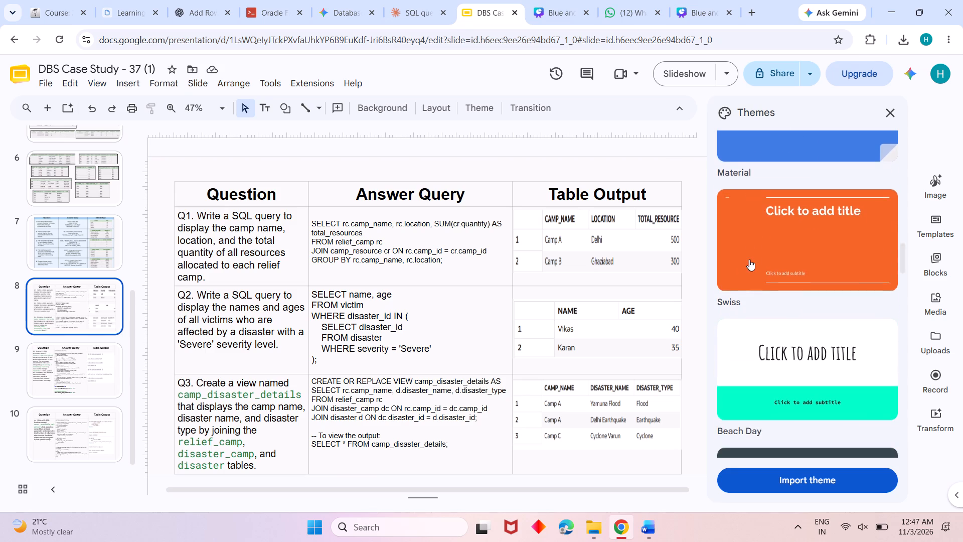
{"action": "scroll", "coordinate": [749, 259], "scroll_direction": "down", "scroll_amount": 8}
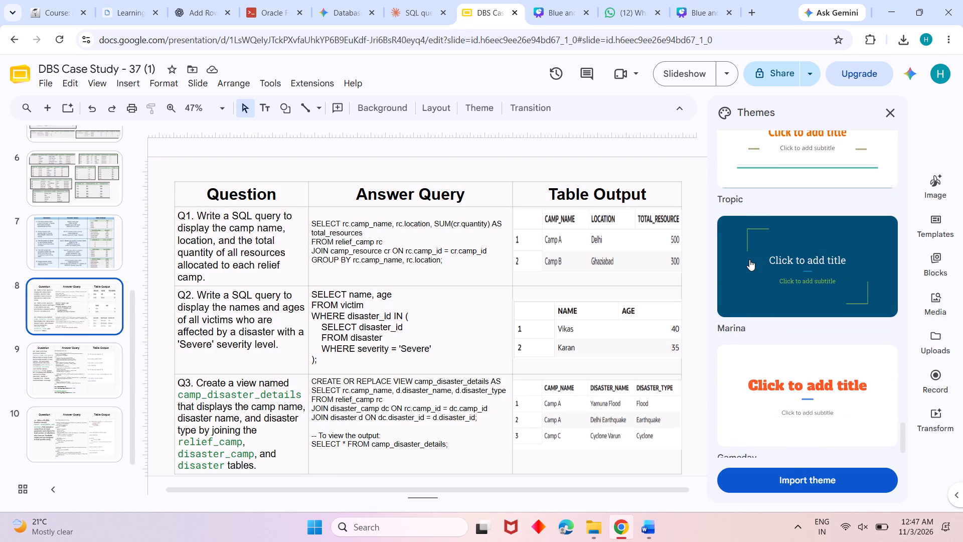
{"action": "scroll", "coordinate": [749, 259], "scroll_direction": "down", "scroll_amount": 2}
{"action": "left_click", "coordinate": [887, 105]}
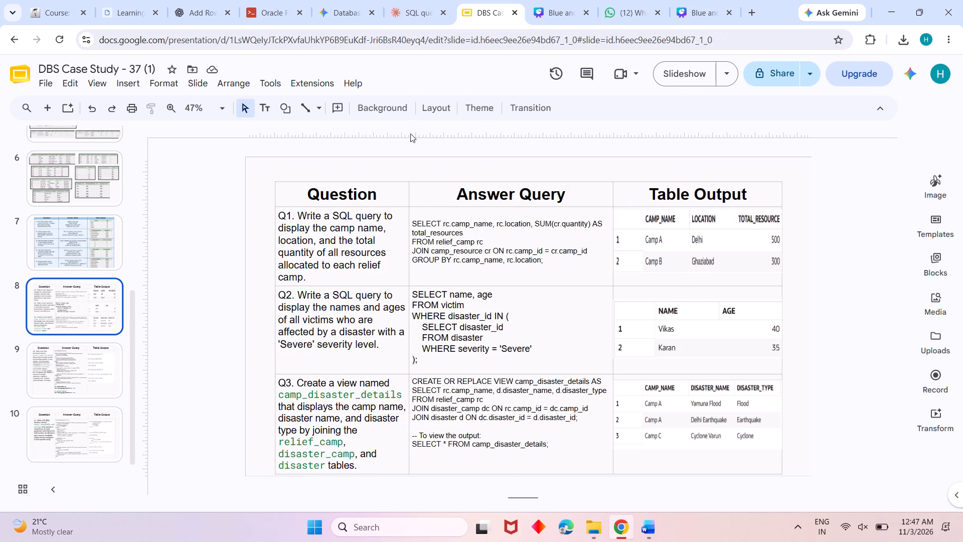
{"action": "left_click", "coordinate": [389, 111]}
{"action": "key", "text": "Print"}
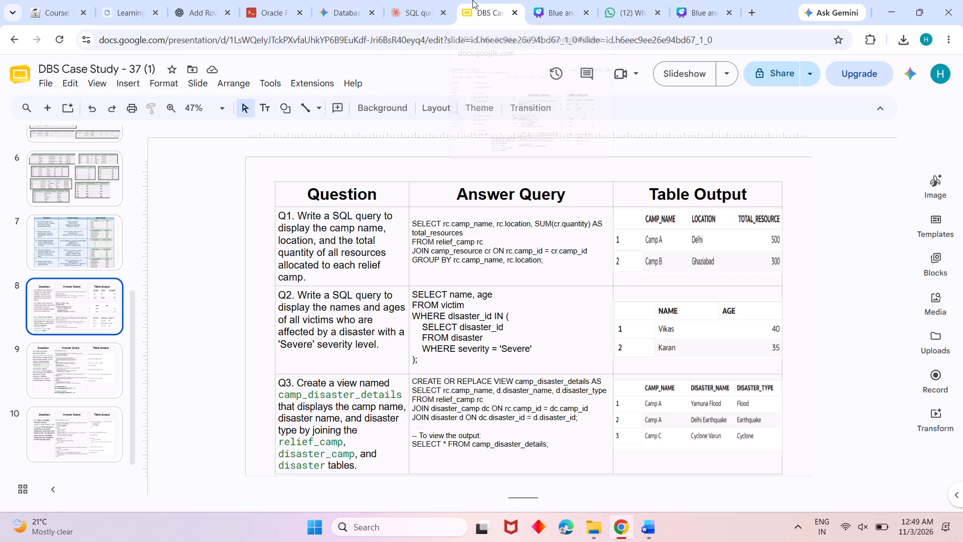
{"action": "left_click", "coordinate": [132, 83]}
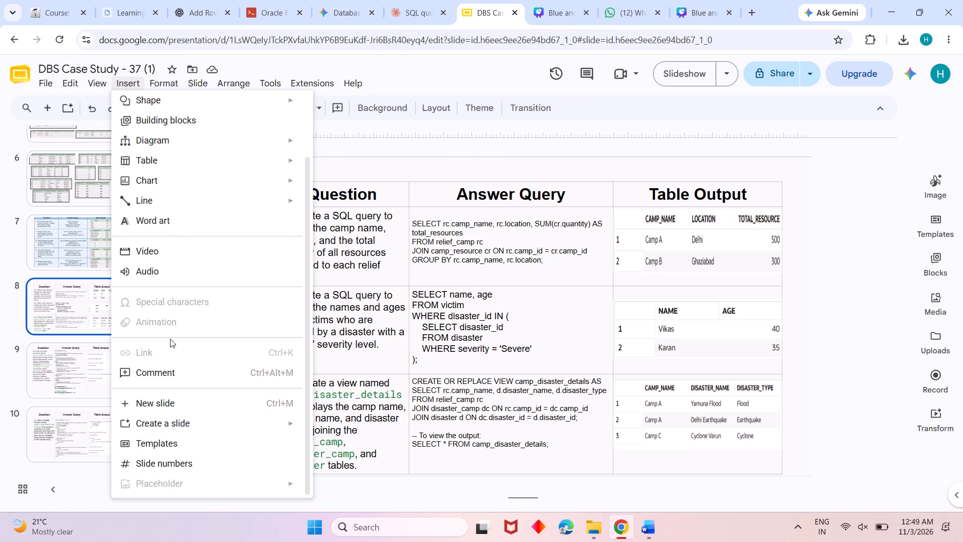
{"action": "scroll", "coordinate": [179, 401], "scroll_direction": "down", "scroll_amount": 2}
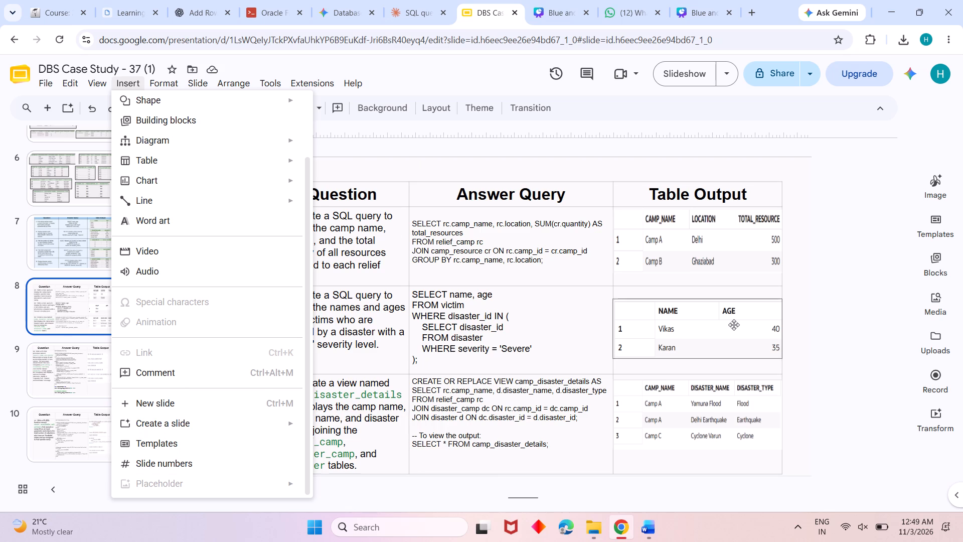
{"action": "left_click", "coordinate": [882, 265]}
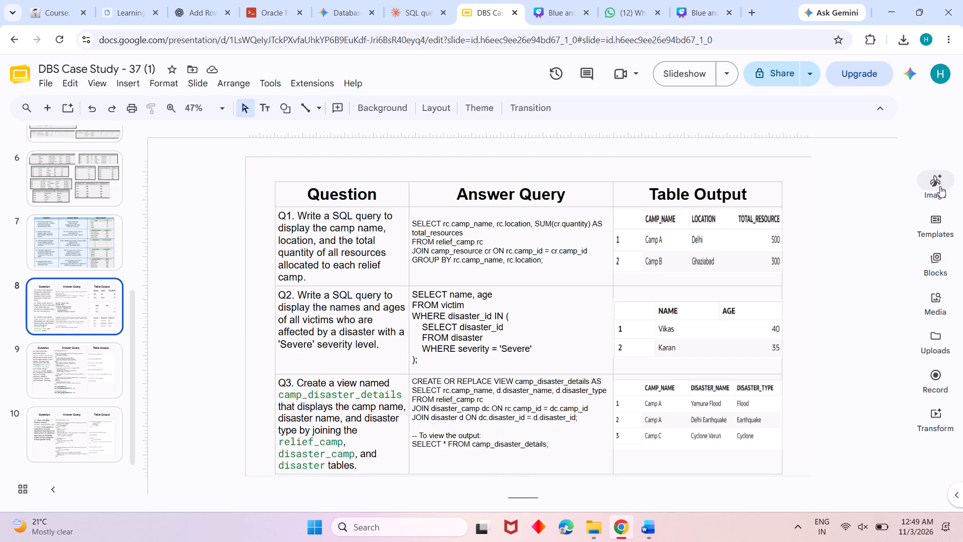
Open the Help me visualize image generator beside slide 8 and look through its sample images.
{"action": "left_click", "coordinate": [940, 186]}
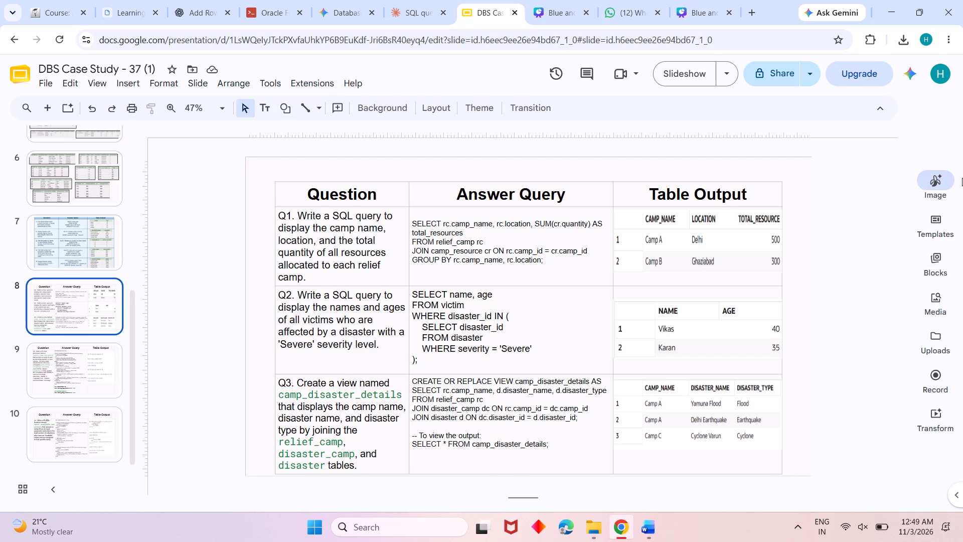
{"action": "left_click", "coordinate": [934, 186]}
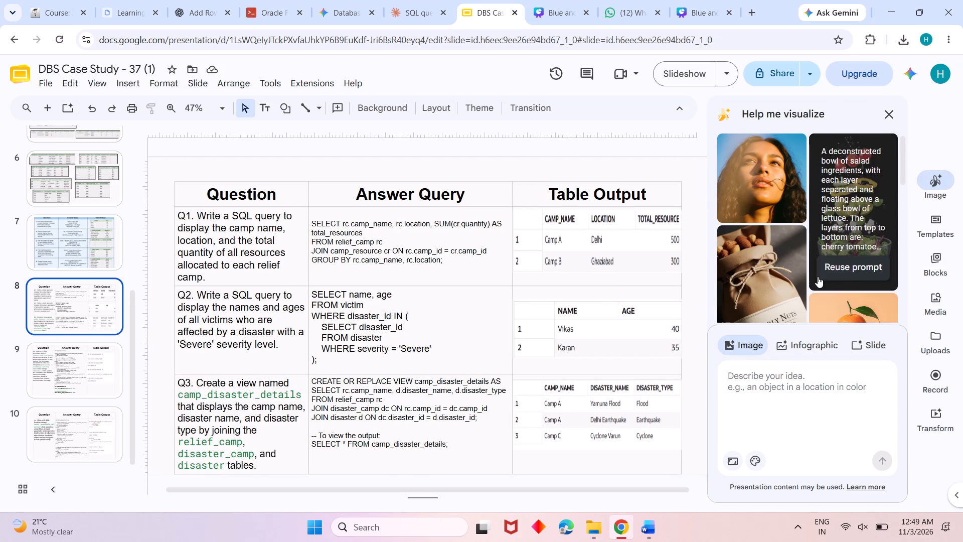
{"action": "scroll", "coordinate": [818, 277], "scroll_direction": "down", "scroll_amount": 2}
{"action": "scroll", "coordinate": [842, 257], "scroll_direction": "up", "scroll_amount": 1}
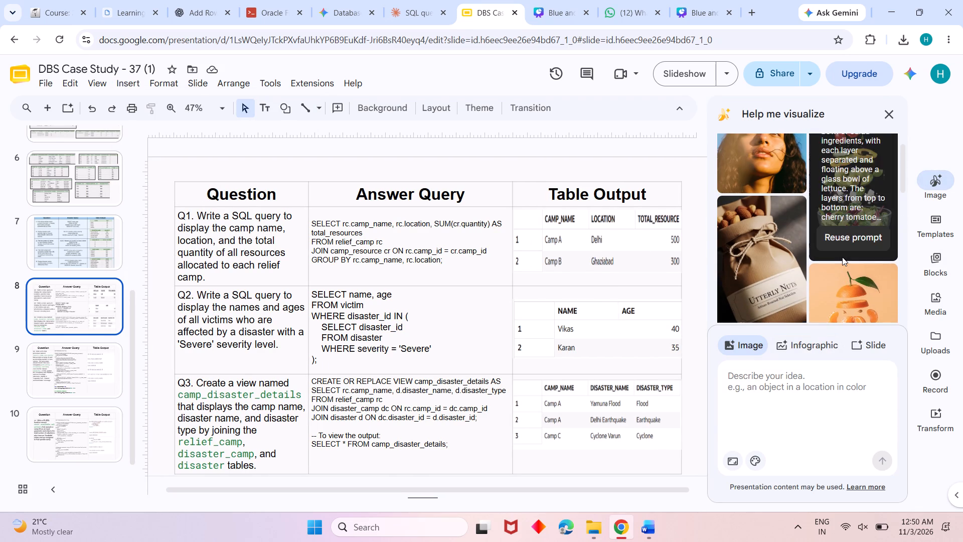
{"action": "scroll", "coordinate": [842, 257], "scroll_direction": "down", "scroll_amount": 1}
Browse the Google Drive and Google Photos uploads for the background image, then close the Drive & Photos pane.
{"action": "left_click", "coordinate": [929, 347]}
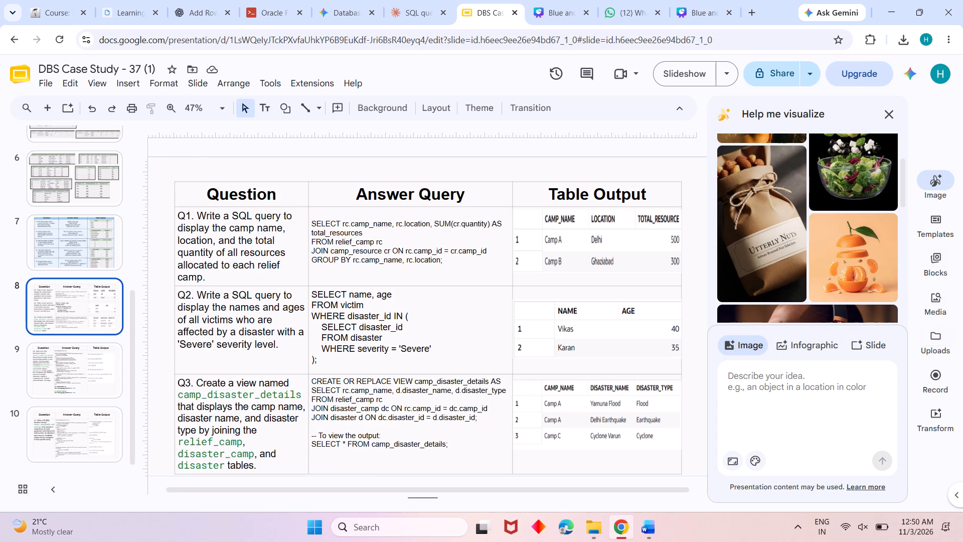
{"action": "left_click", "coordinate": [941, 337]}
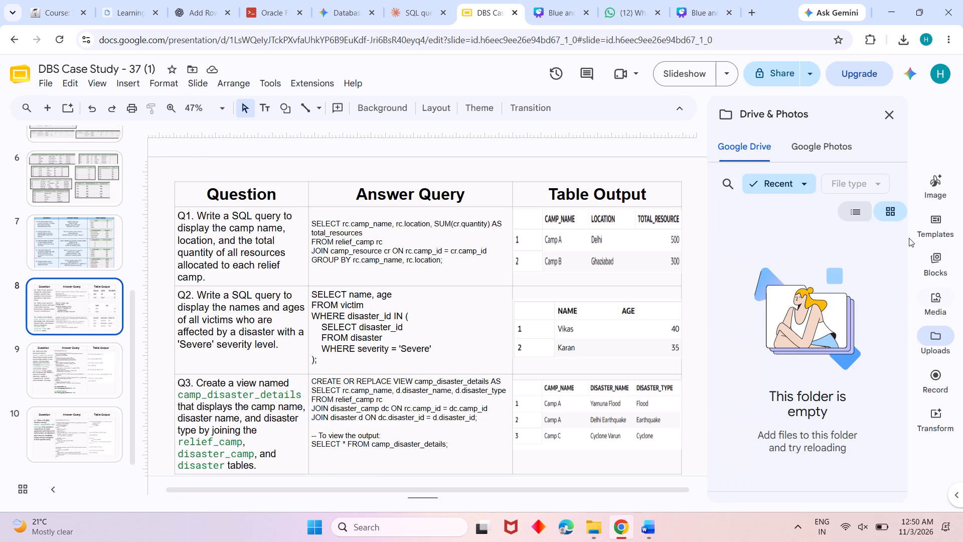
{"action": "scroll", "coordinate": [823, 259], "scroll_direction": "down", "scroll_amount": 2}
{"action": "scroll", "coordinate": [814, 199], "scroll_direction": "up", "scroll_amount": 1}
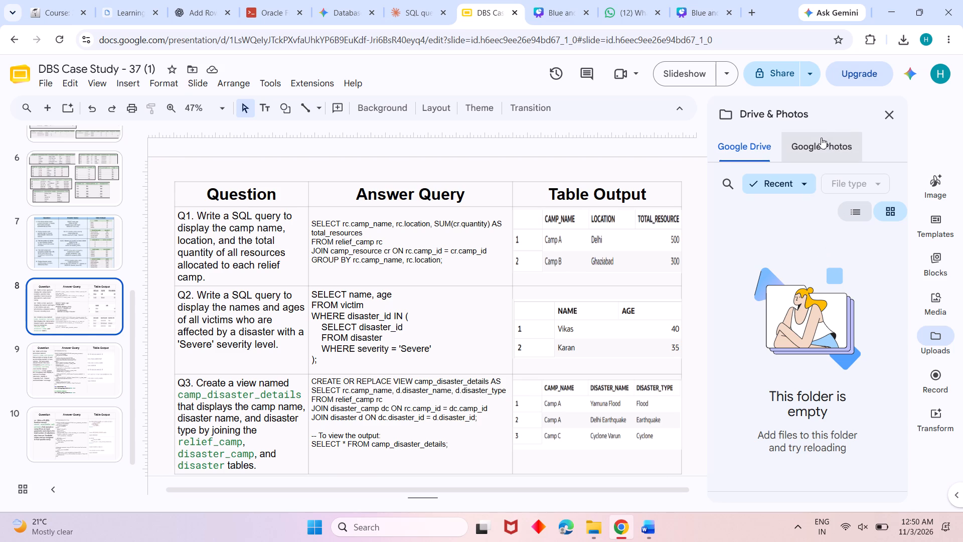
{"action": "left_click", "coordinate": [821, 138]}
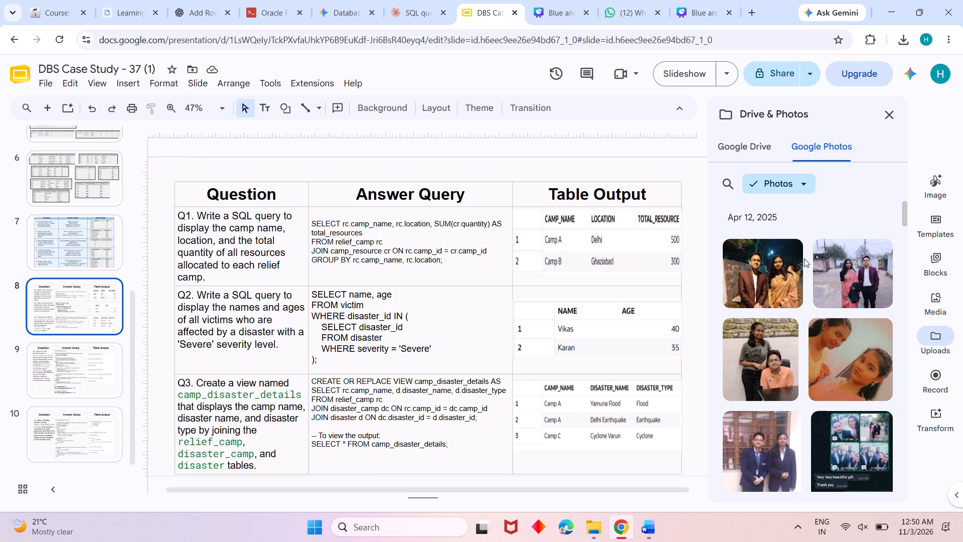
{"action": "scroll", "coordinate": [804, 258], "scroll_direction": "down", "scroll_amount": 6}
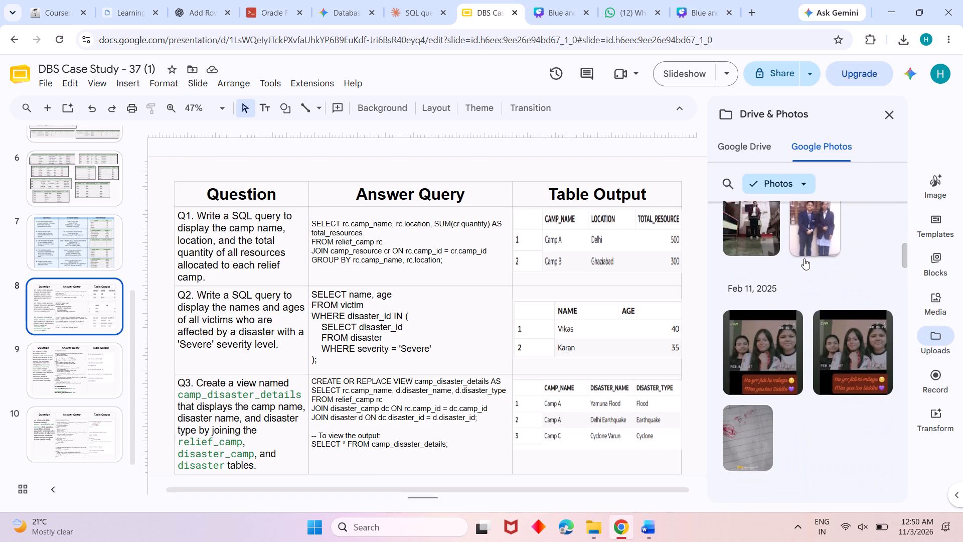
{"action": "scroll", "coordinate": [804, 258], "scroll_direction": "down", "scroll_amount": 1}
{"action": "scroll", "coordinate": [804, 258], "scroll_direction": "up", "scroll_amount": 3}
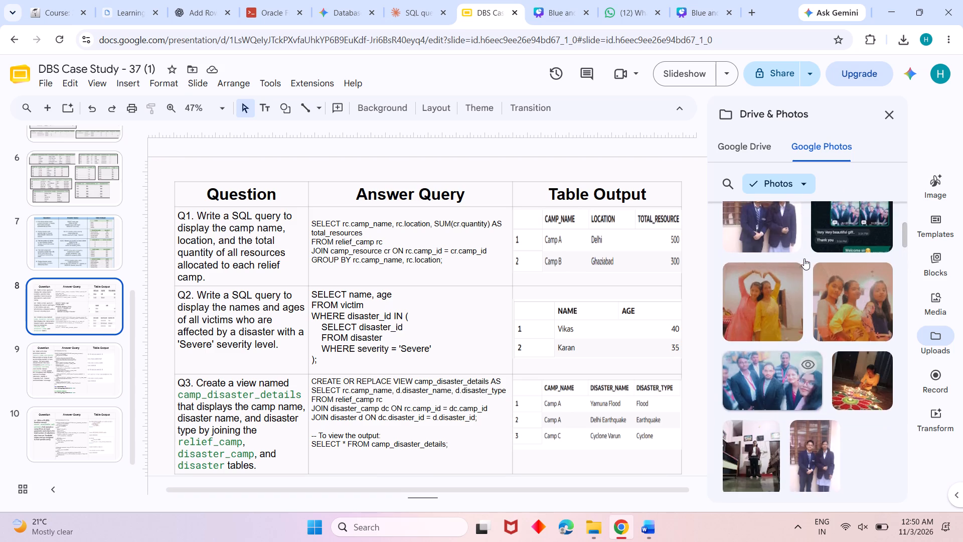
{"action": "scroll", "coordinate": [804, 258], "scroll_direction": "up", "scroll_amount": 3}
{"action": "left_click", "coordinate": [748, 154]}
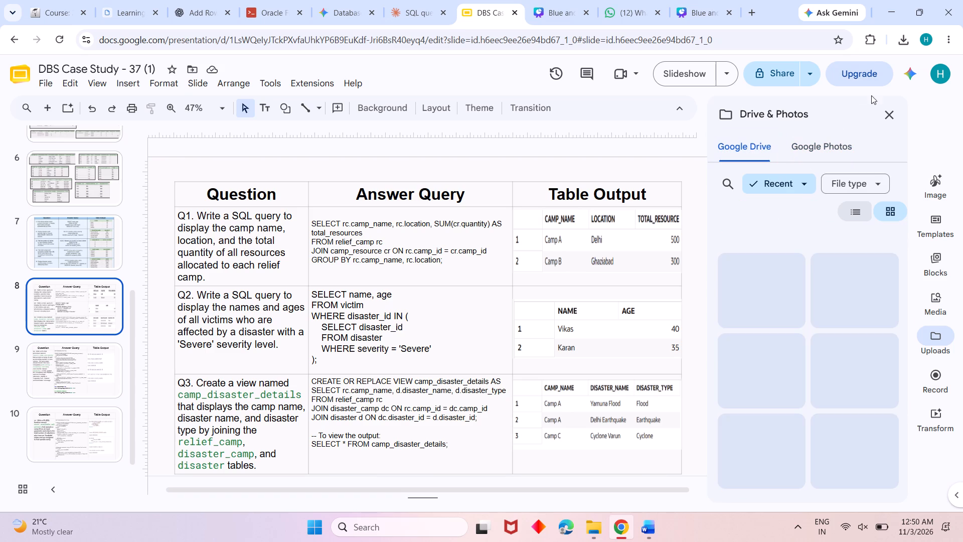
{"action": "left_click", "coordinate": [885, 111]}
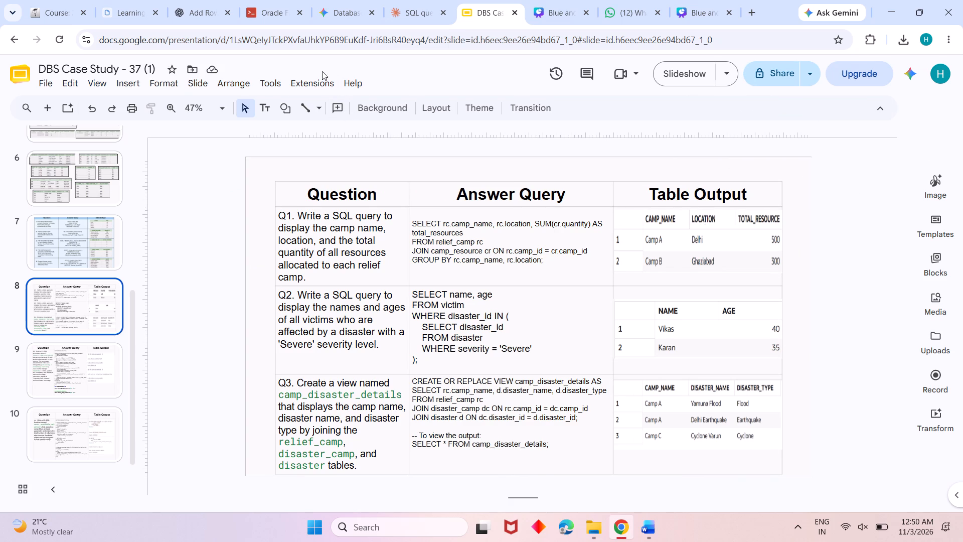
Upload the Gemini-generated PNG from the Downloads folder as slide 8's background image and finish the Background dialog.
{"action": "left_click", "coordinate": [393, 109]}
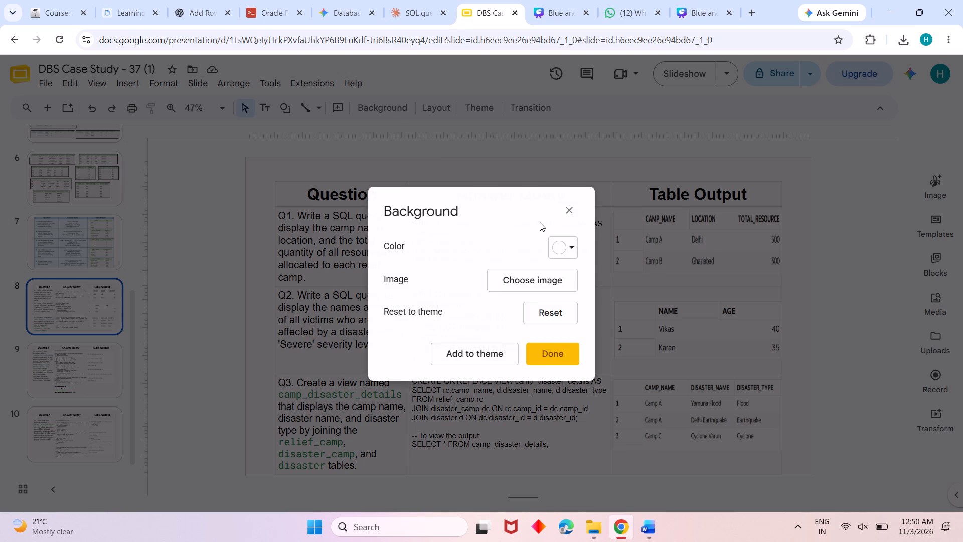
{"action": "left_click", "coordinate": [548, 280]}
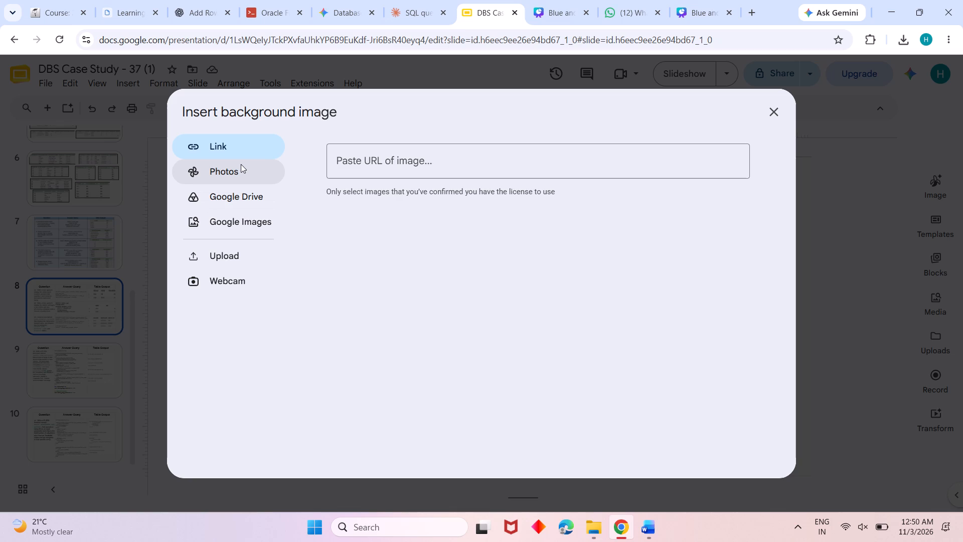
{"action": "left_click", "coordinate": [582, 531]}
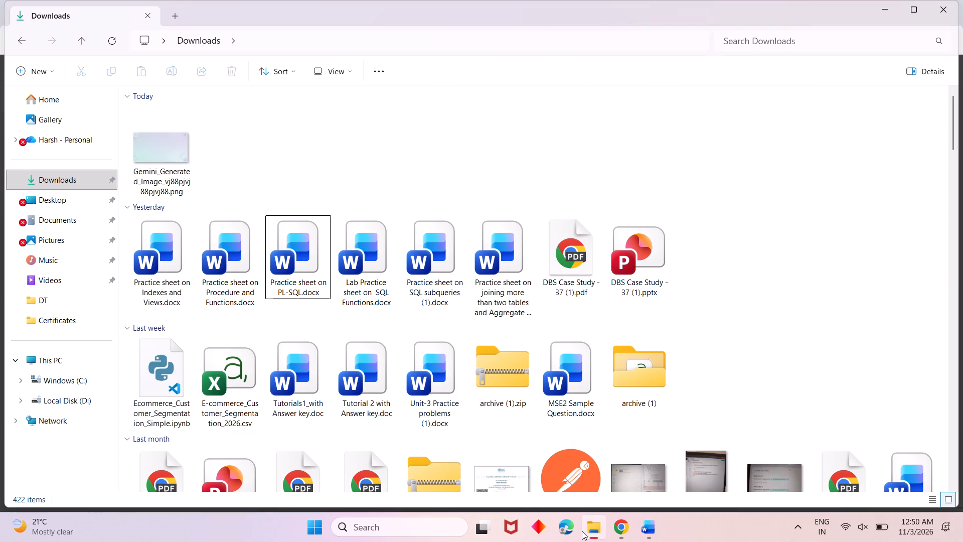
{"action": "left_click_drag", "start_coordinate": [192, 187], "coordinate": [335, 221]}
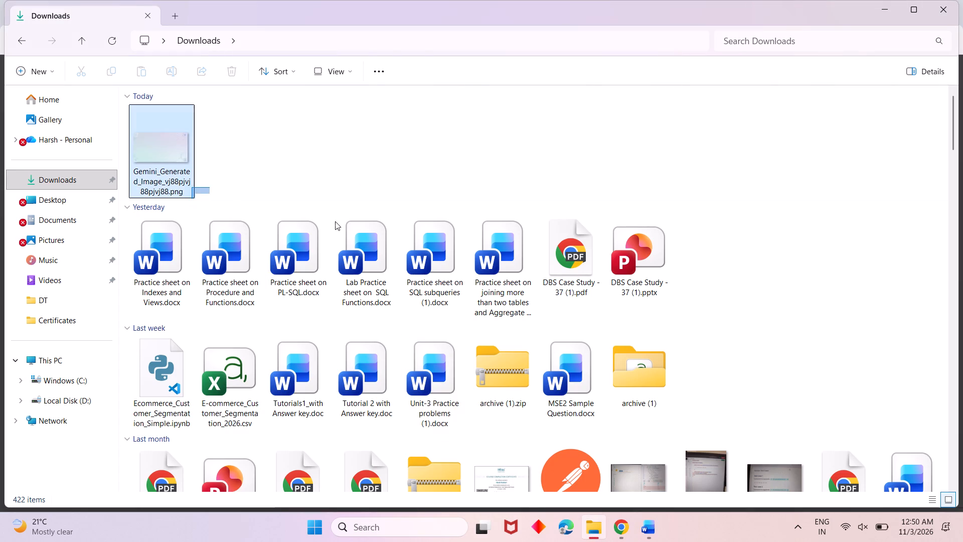
{"action": "left_click_drag", "start_coordinate": [335, 221], "coordinate": [481, 304]}
{"action": "left_click", "coordinate": [545, 165]}
{"action": "left_click_drag", "start_coordinate": [156, 166], "coordinate": [459, 169]}
{"action": "key", "text": "alt+Tab"}
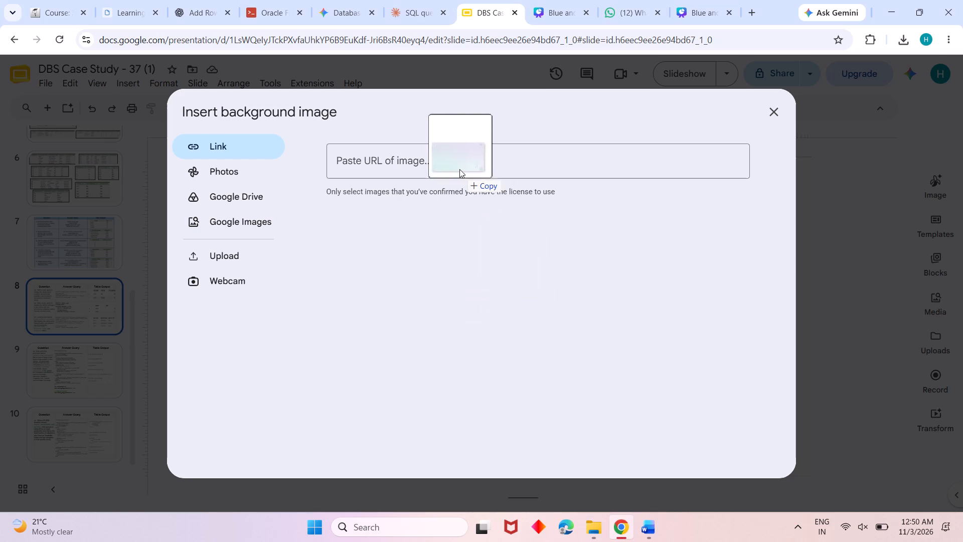
{"action": "left_click_drag", "start_coordinate": [459, 169], "coordinate": [404, 282]}
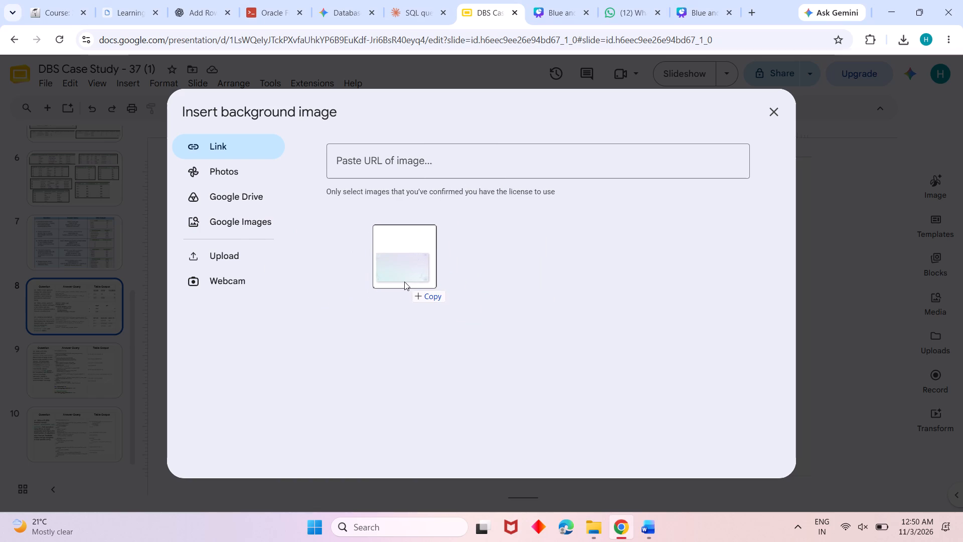
{"action": "left_click", "coordinate": [247, 251]}
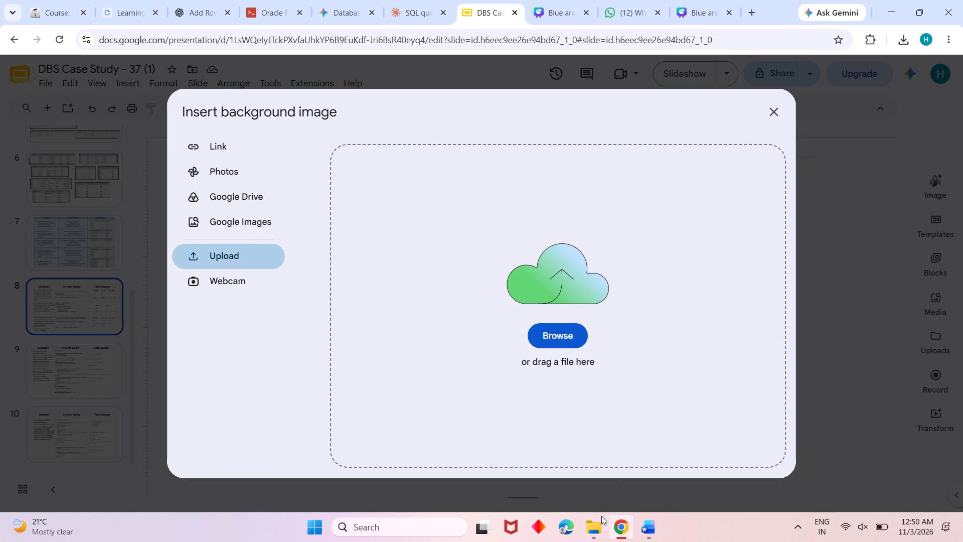
{"action": "left_click", "coordinate": [595, 521]}
{"action": "left_click_drag", "start_coordinate": [171, 184], "coordinate": [583, 322]}
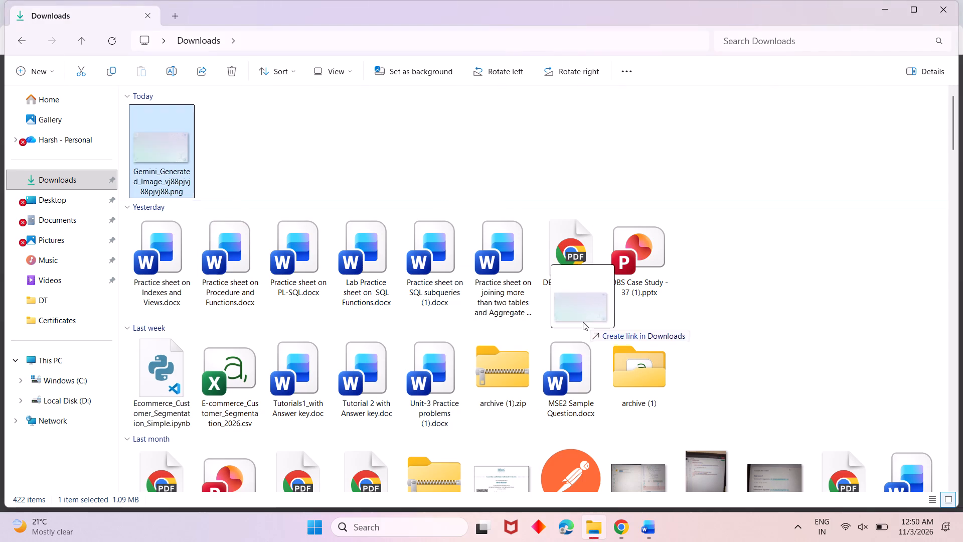
{"action": "left_click_drag", "start_coordinate": [583, 322], "coordinate": [584, 323]}
{"action": "key", "text": "alt+Tab"}
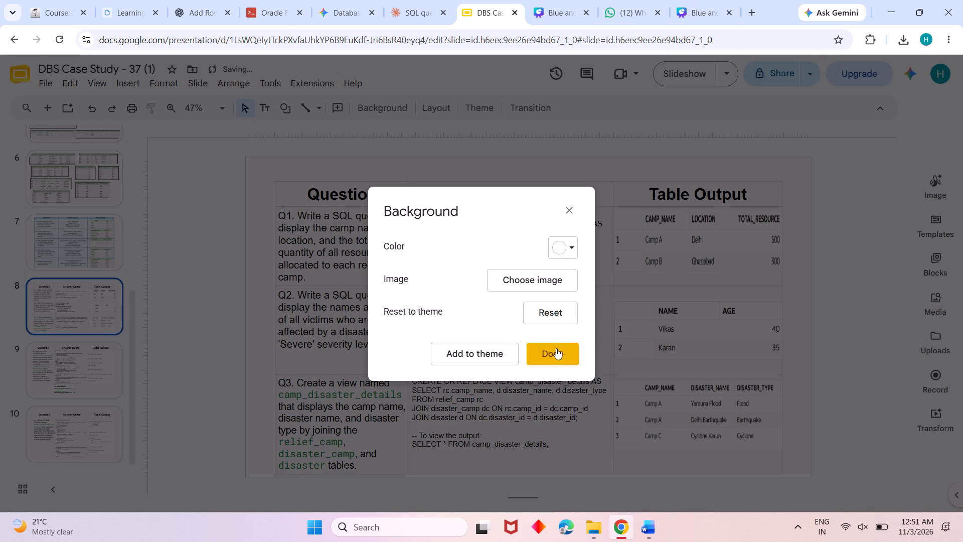
{"action": "left_click", "coordinate": [543, 349]}
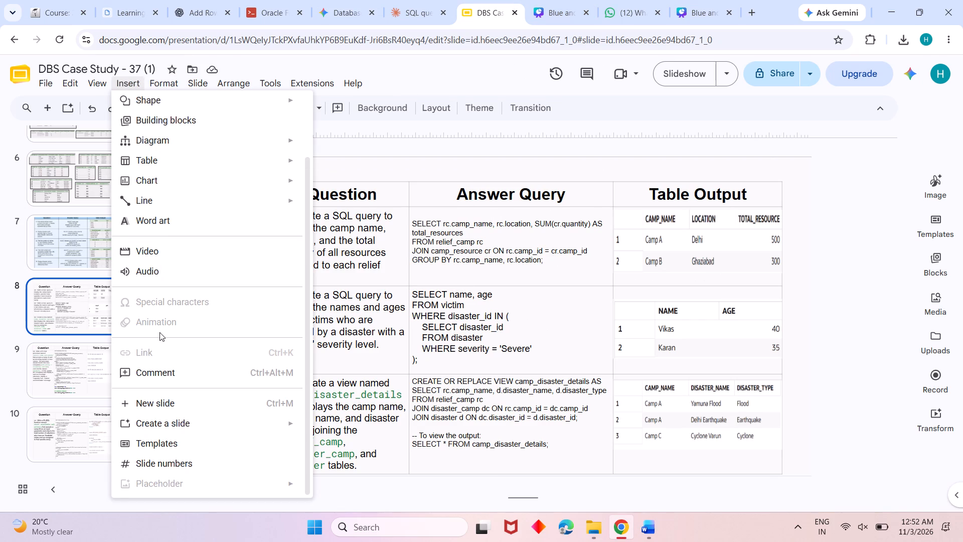
{"action": "scroll", "coordinate": [160, 426], "scroll_direction": "down", "scroll_amount": 2}
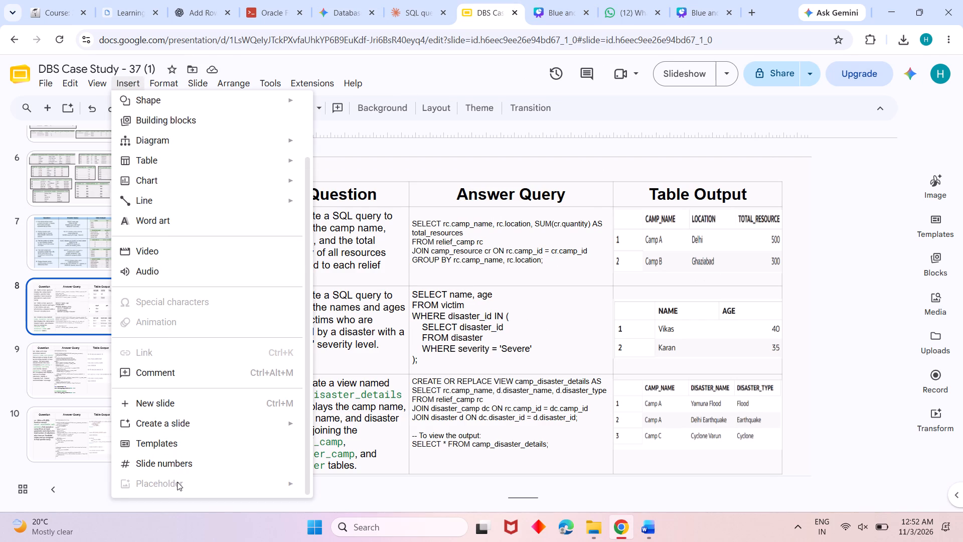
{"action": "left_click", "coordinate": [176, 482]}
{"action": "triple_click", "coordinate": [285, 481]}
{"action": "left_click", "coordinate": [832, 159]}
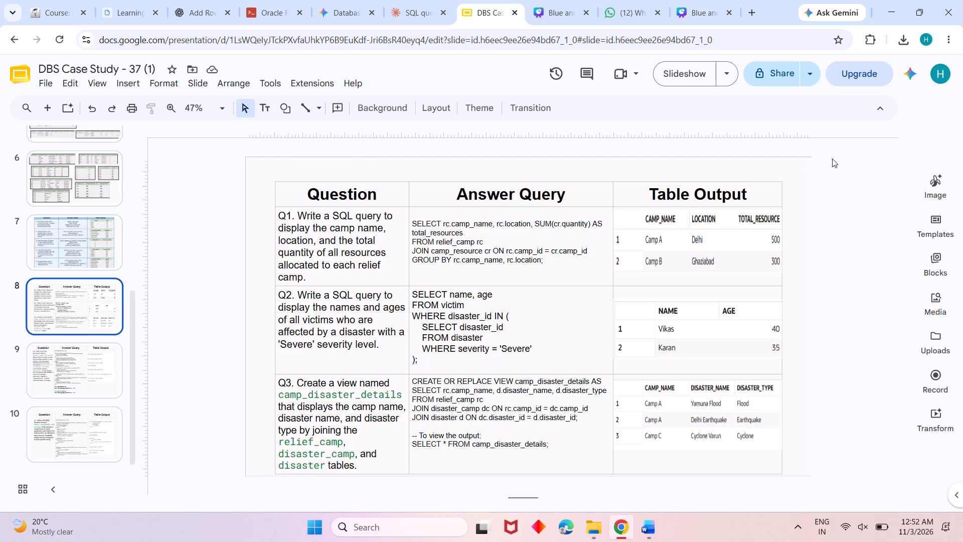
{"action": "left_click", "coordinate": [419, 167]}
{"action": "left_click", "coordinate": [368, 189]}
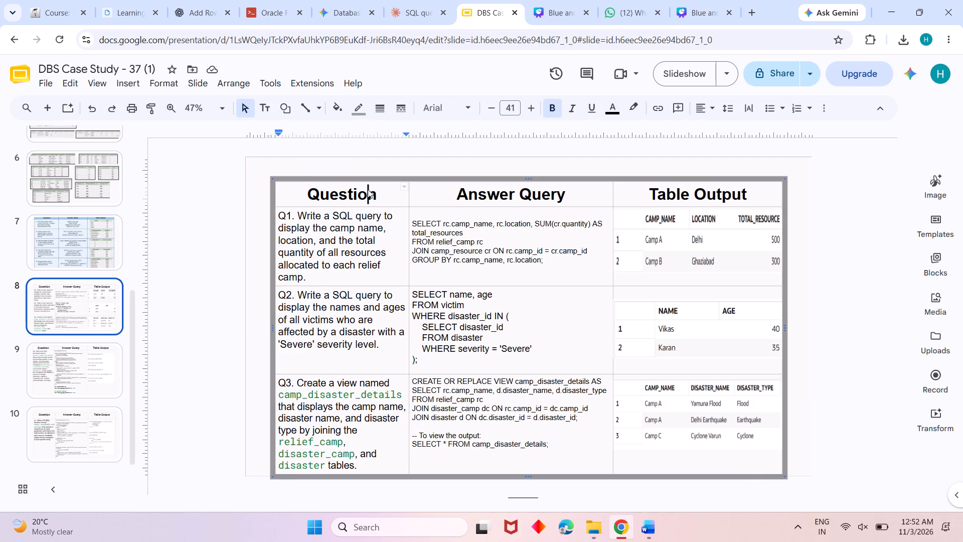
{"action": "left_click", "coordinate": [291, 161]}
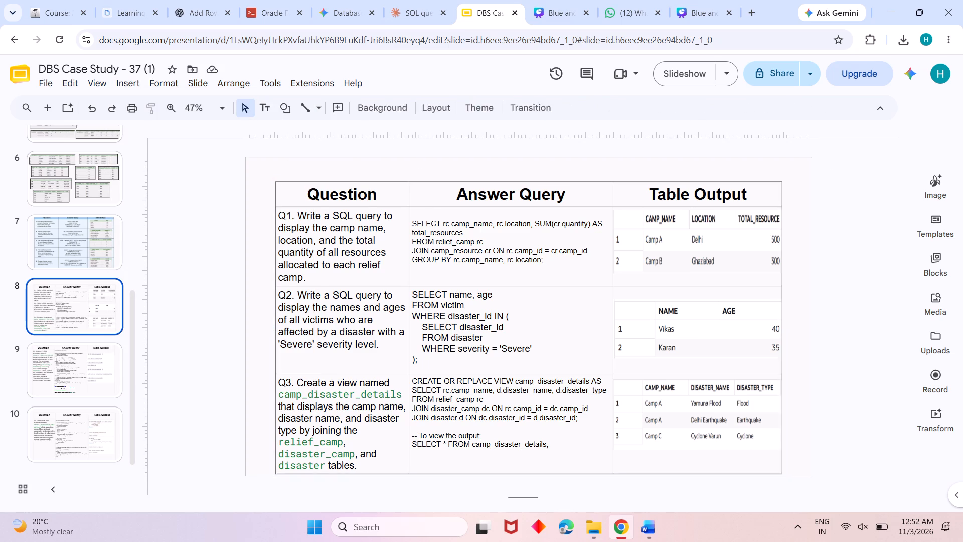
{"action": "left_click", "coordinate": [297, 181]}
{"action": "left_click", "coordinate": [116, 83]}
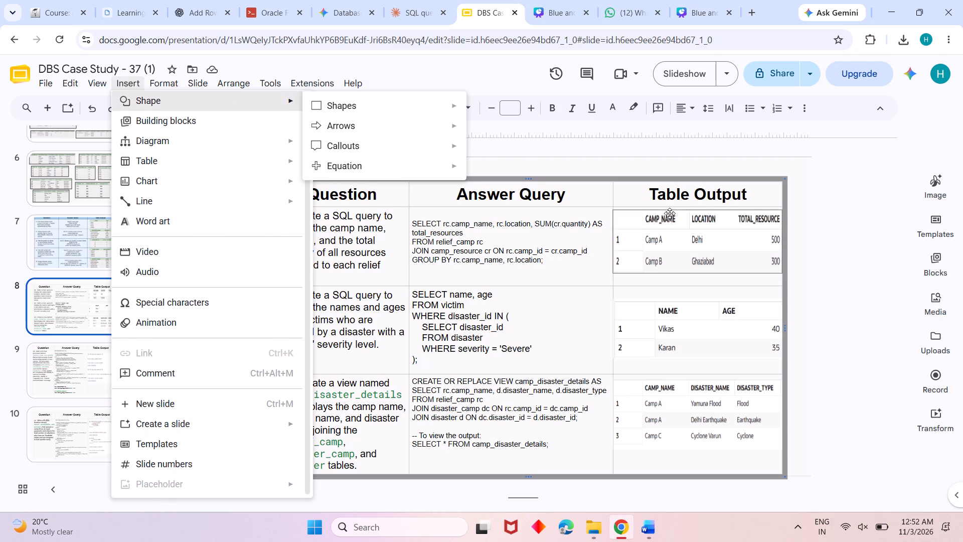
{"action": "left_click", "coordinate": [837, 163]}
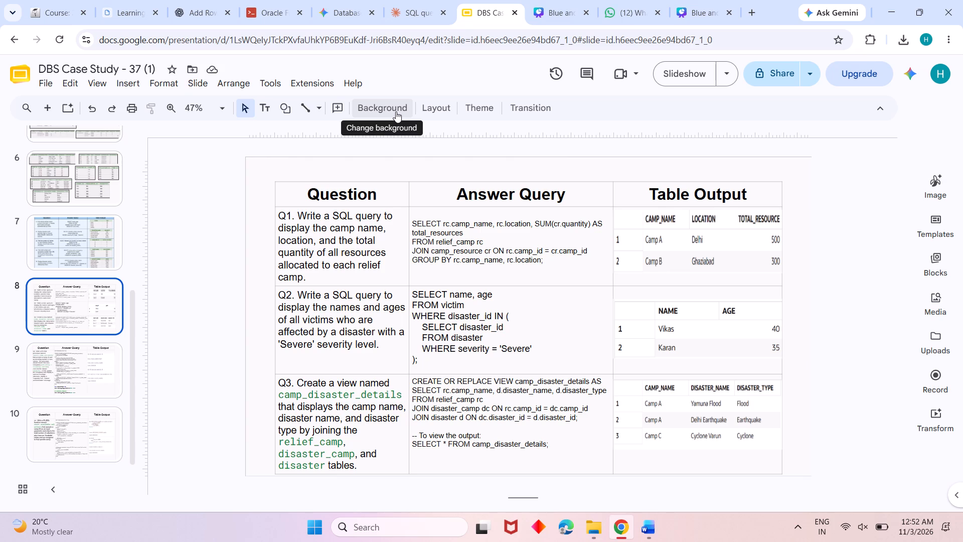
Upload the Gemini-generated PNG from the Downloads folder again as slide 8's background image and finish the Background dialog.
{"action": "left_click", "coordinate": [293, 190]}
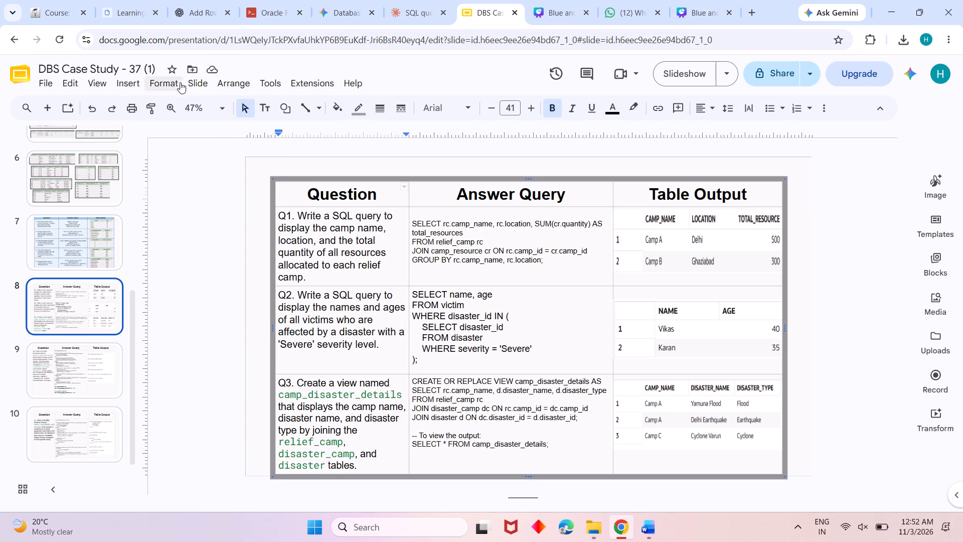
{"action": "left_click", "coordinate": [211, 83]}
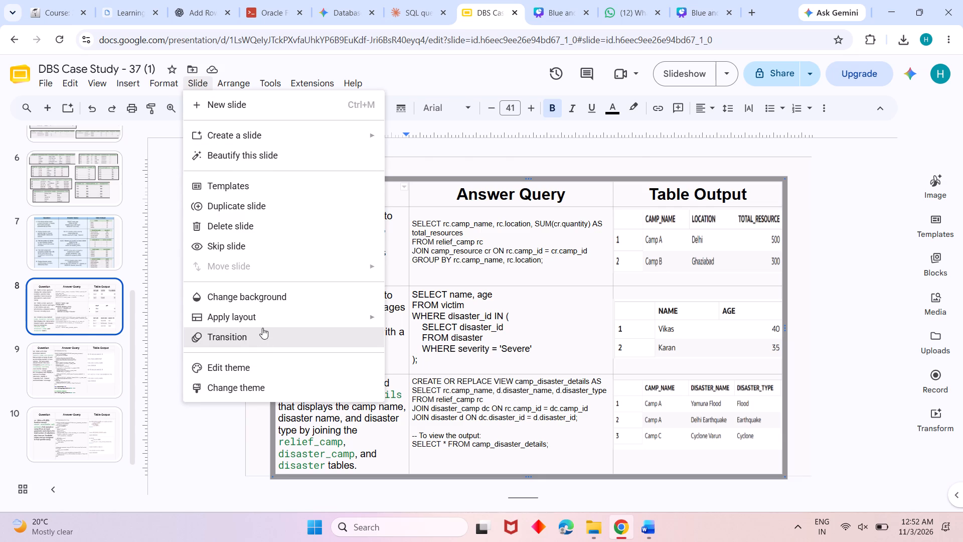
{"action": "left_click", "coordinate": [274, 296]}
{"action": "left_click", "coordinate": [554, 285]}
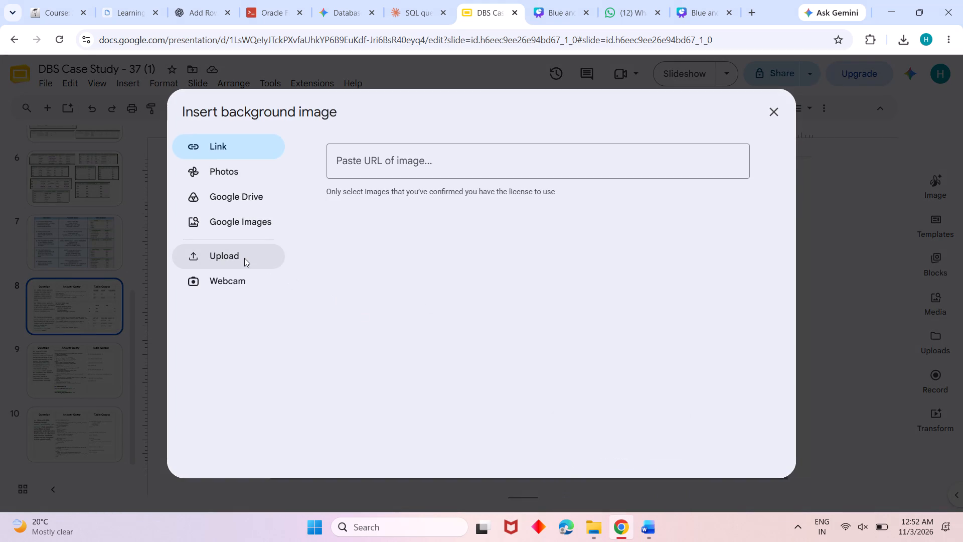
{"action": "left_click", "coordinate": [244, 258]}
{"action": "left_click", "coordinate": [594, 528]}
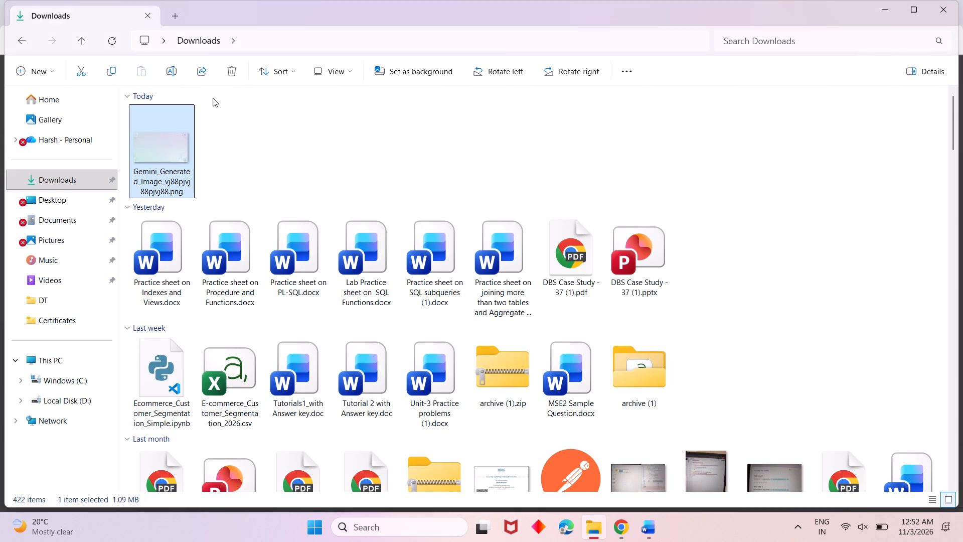
{"action": "left_click_drag", "start_coordinate": [165, 153], "coordinate": [535, 313]}
{"action": "key", "text": "alt+Tab"}
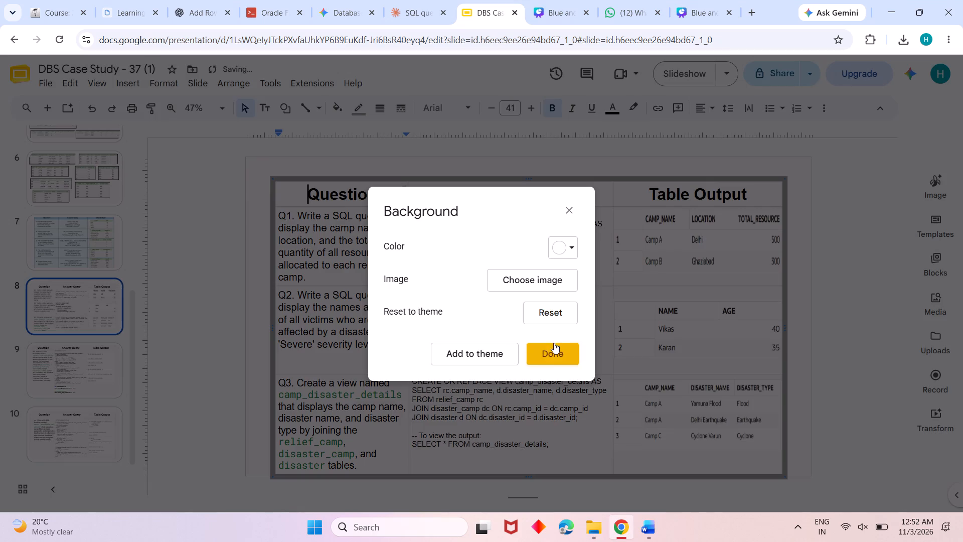
{"action": "left_click", "coordinate": [550, 353]}
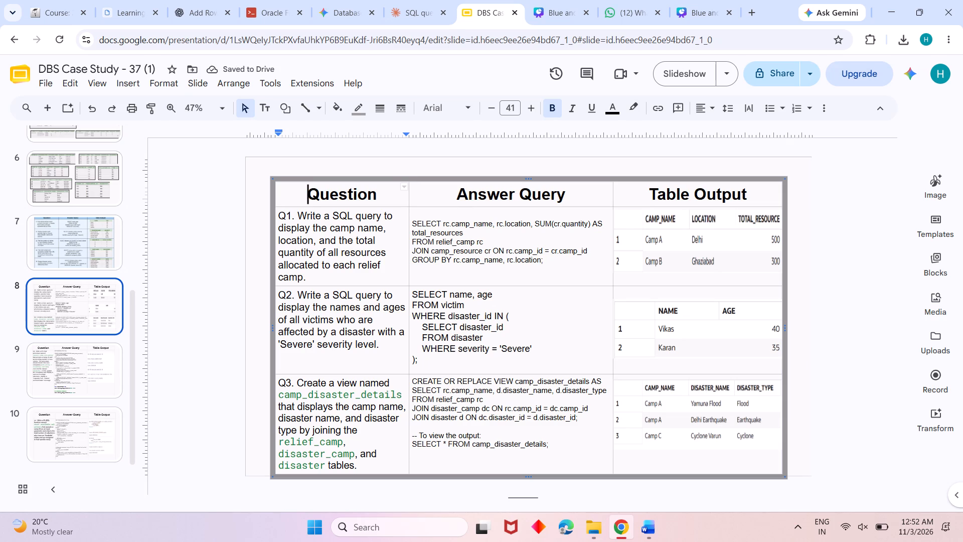
{"action": "left_click", "coordinate": [239, 246]}
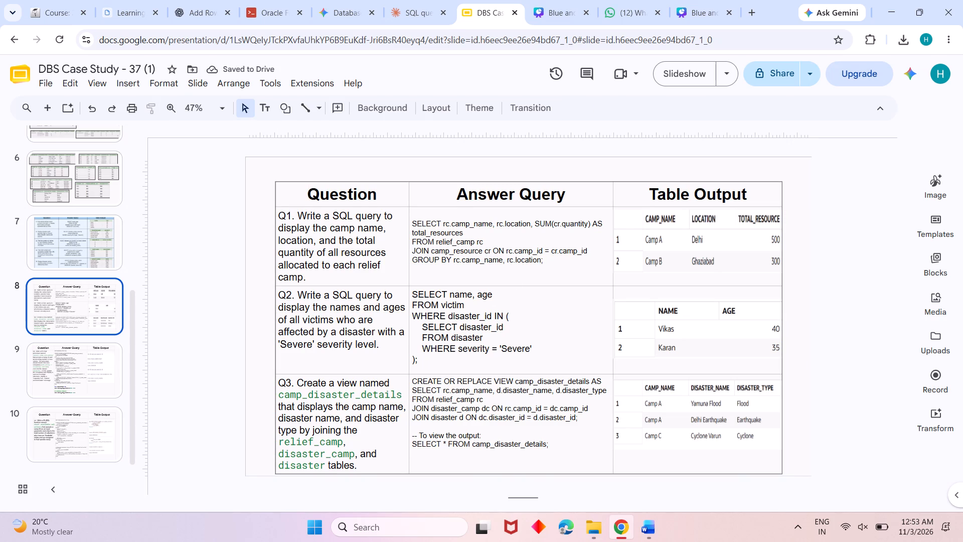
Set the top border of the Answer Query header cell in slide 8's table to 8px.
{"action": "left_click", "coordinate": [509, 182]}
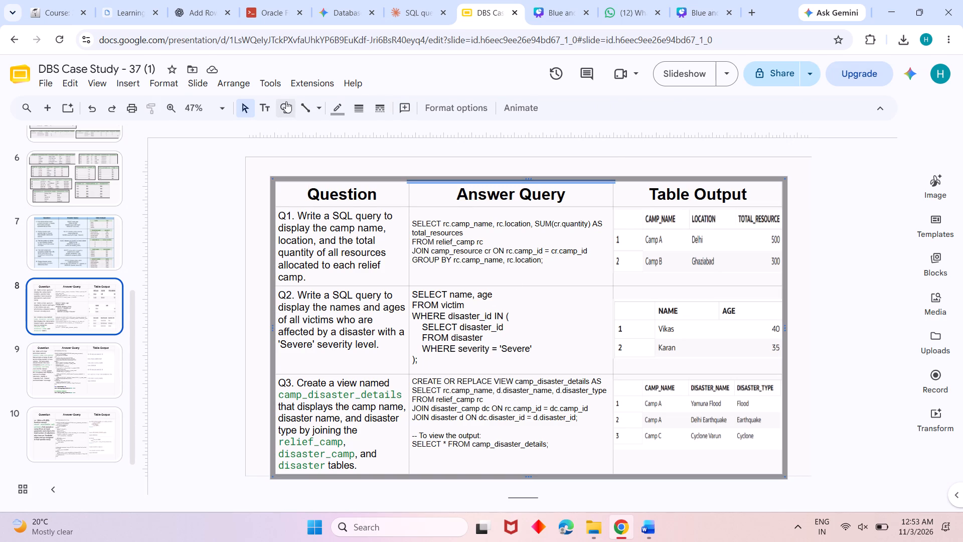
{"action": "left_click", "coordinate": [361, 107]}
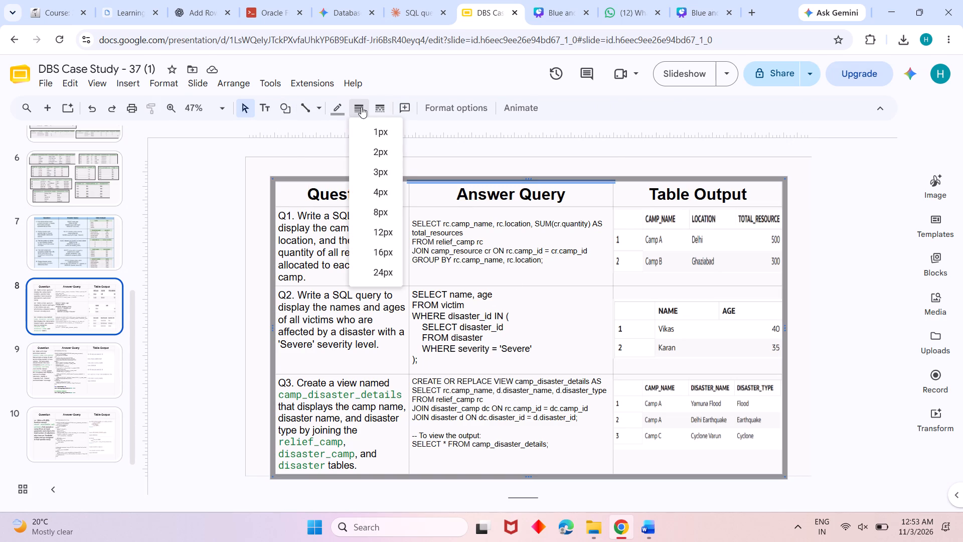
{"action": "left_click", "coordinate": [378, 212]}
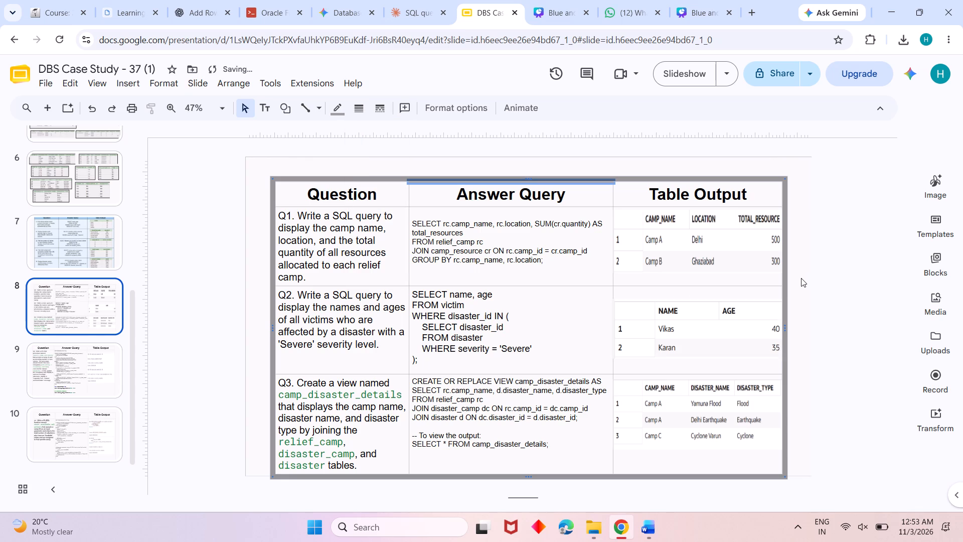
{"action": "left_click", "coordinate": [805, 276]}
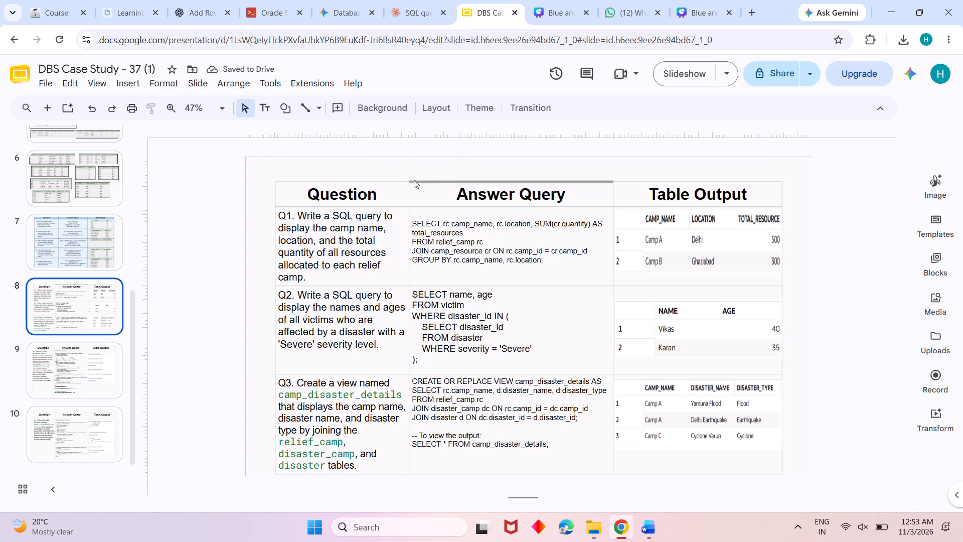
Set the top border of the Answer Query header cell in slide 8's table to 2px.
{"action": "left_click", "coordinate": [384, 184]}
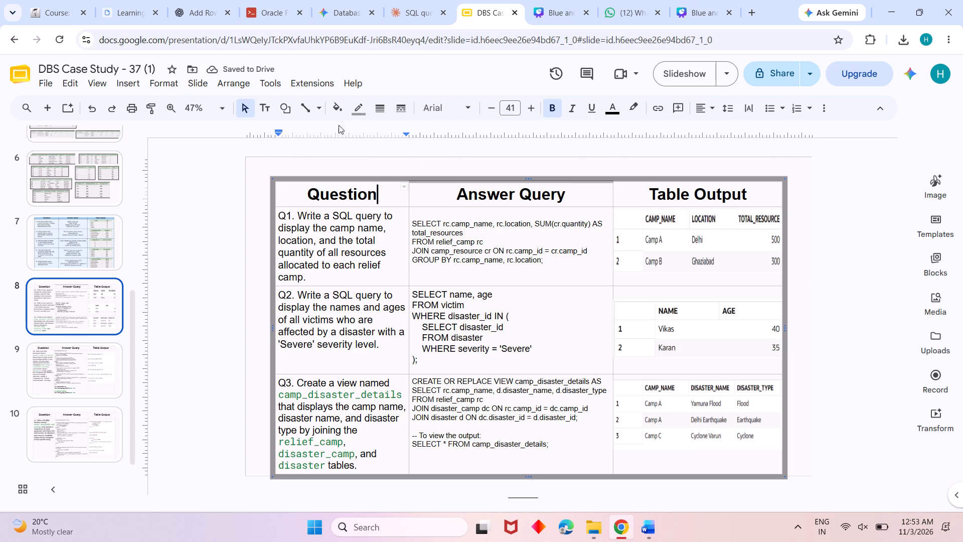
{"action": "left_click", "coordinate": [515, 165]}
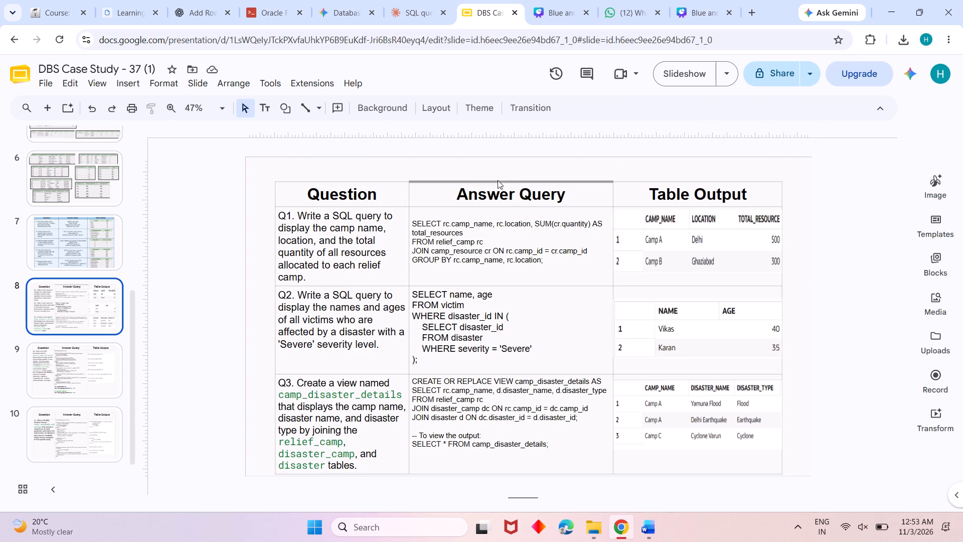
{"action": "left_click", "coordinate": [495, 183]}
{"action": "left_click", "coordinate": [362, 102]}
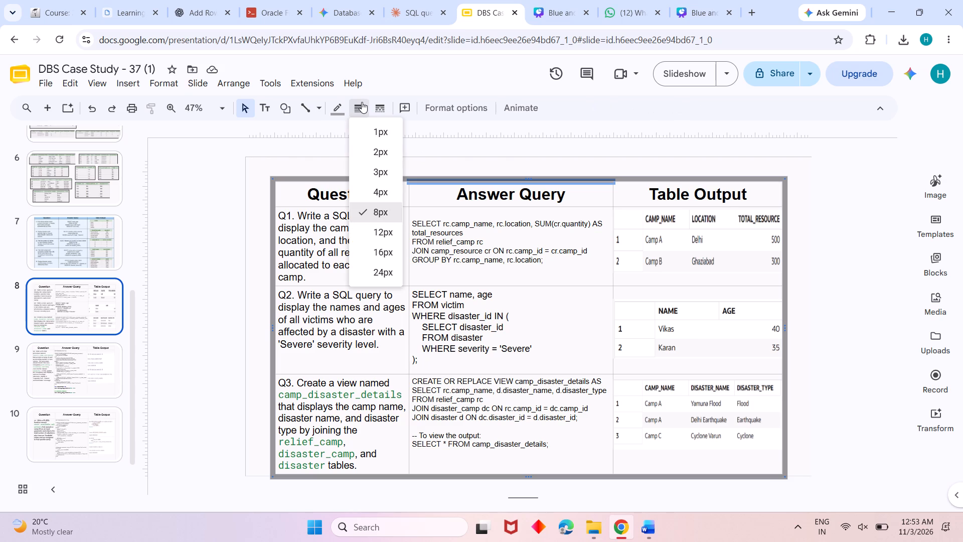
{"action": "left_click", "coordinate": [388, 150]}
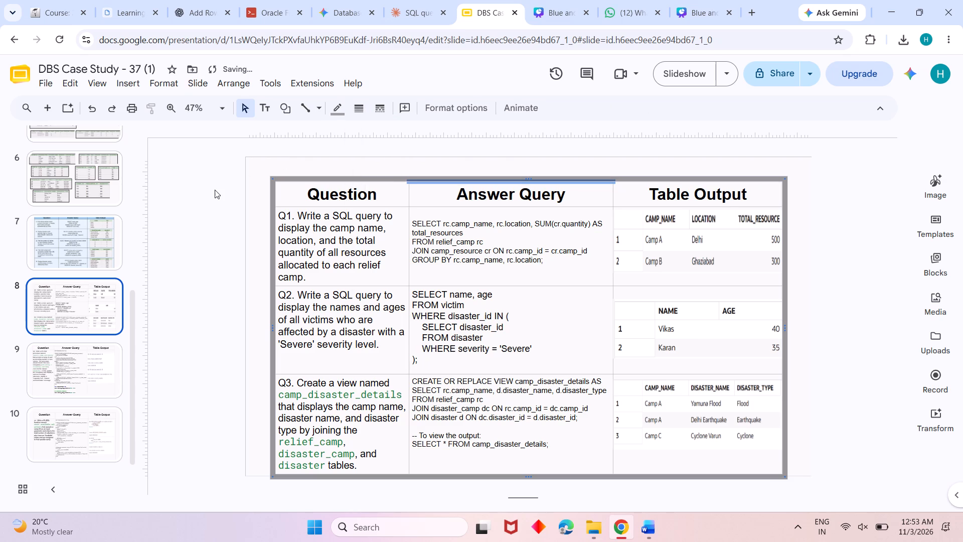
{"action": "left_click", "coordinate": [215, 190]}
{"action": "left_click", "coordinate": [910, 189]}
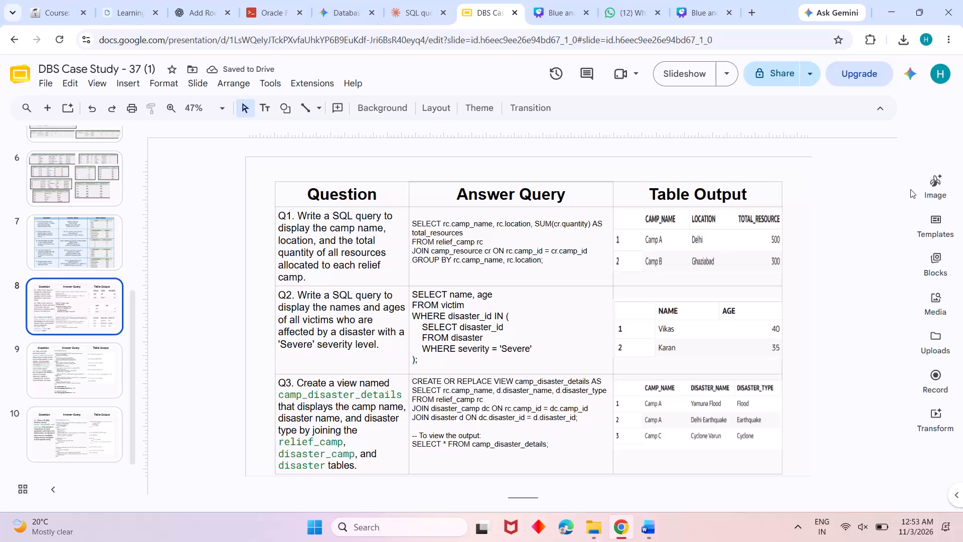
Set the border weight of slide 8's whole table and its three output images to 4px.
{"action": "left_click_drag", "start_coordinate": [264, 158], "coordinate": [806, 435]}
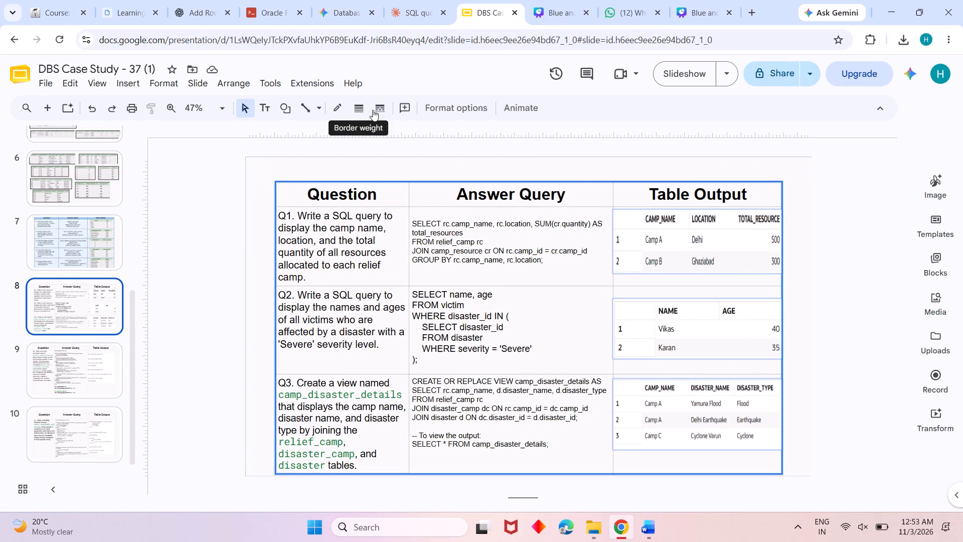
{"action": "left_click", "coordinate": [351, 112]}
{"action": "left_click", "coordinate": [380, 225]}
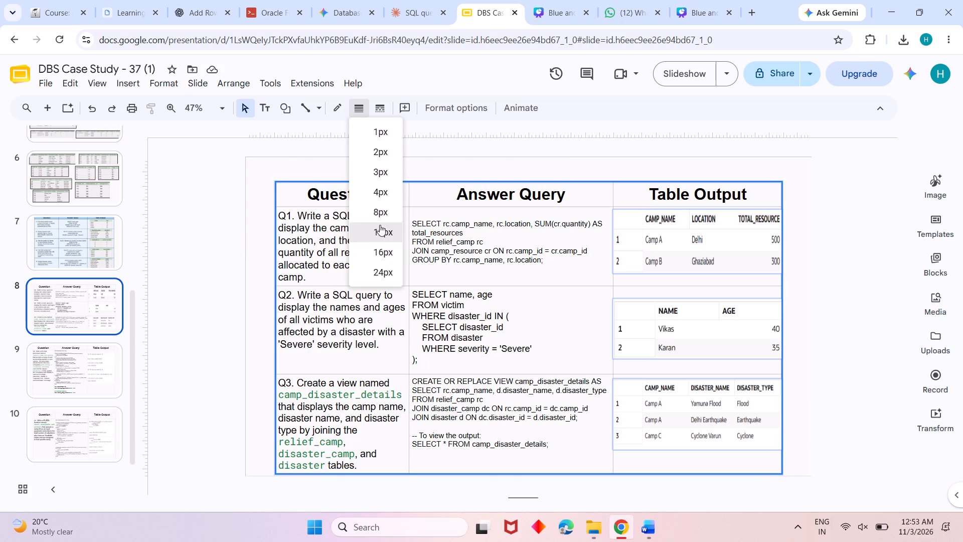
{"action": "left_click", "coordinate": [355, 109]}
{"action": "left_click", "coordinate": [379, 192]}
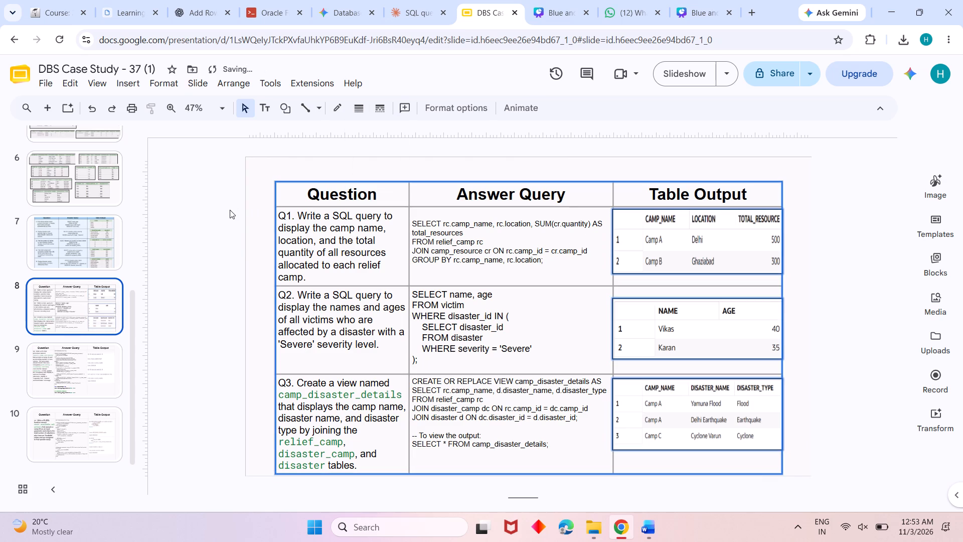
{"action": "left_click", "coordinate": [230, 210]}
{"action": "left_click", "coordinate": [869, 219]}
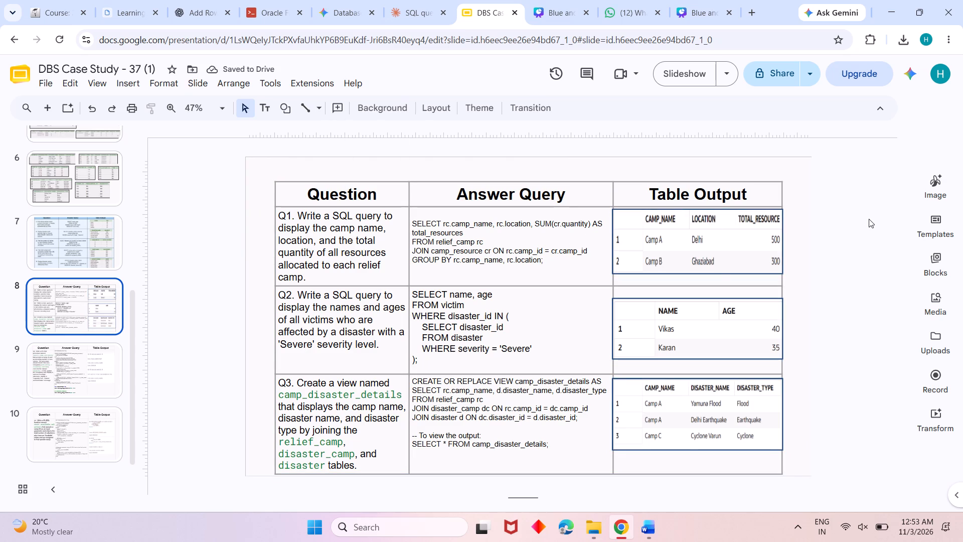
{"action": "left_click", "coordinate": [790, 308]}
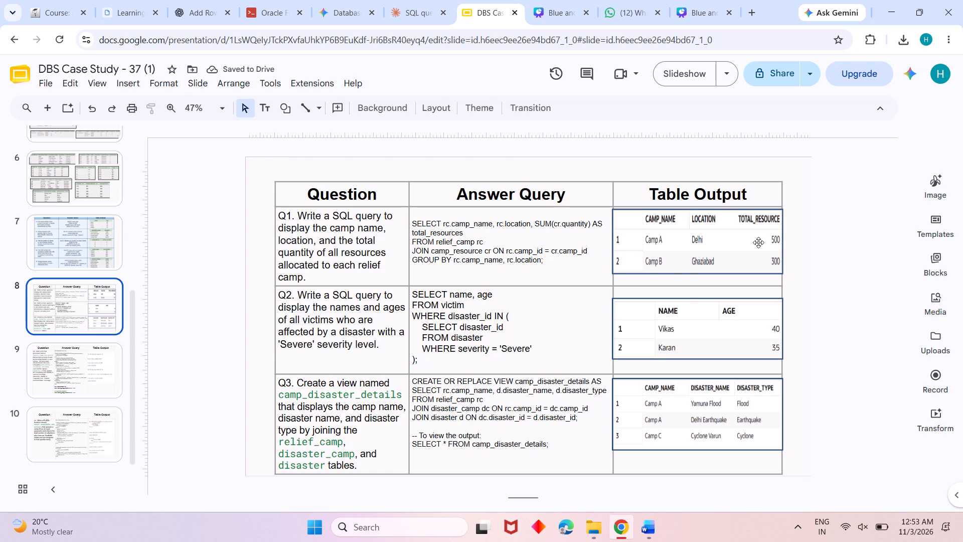
Shrink the Q1 and Q2 output images on slide 8 so both sit inside the borders of their Table Output cells.
{"action": "left_click", "coordinate": [758, 242]}
{"action": "left_click_drag", "start_coordinate": [783, 242], "coordinate": [776, 242]}
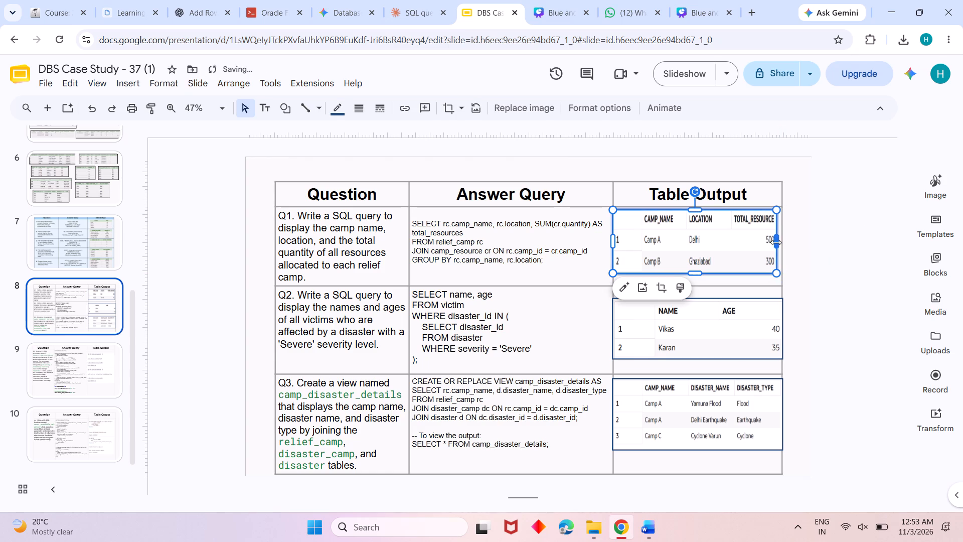
{"action": "left_click_drag", "start_coordinate": [613, 244], "coordinate": [618, 245]}
{"action": "left_click", "coordinate": [656, 328]}
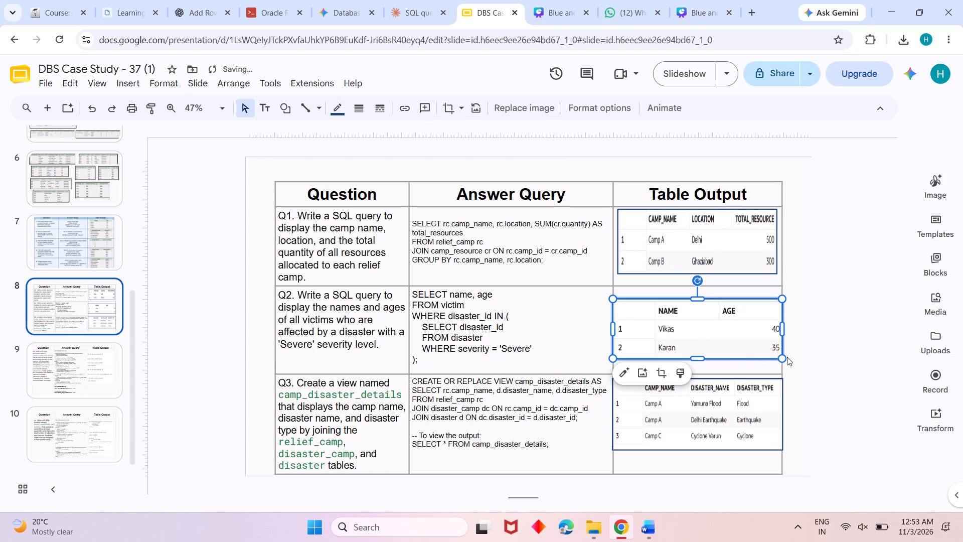
{"action": "left_click_drag", "start_coordinate": [779, 358], "coordinate": [770, 353]}
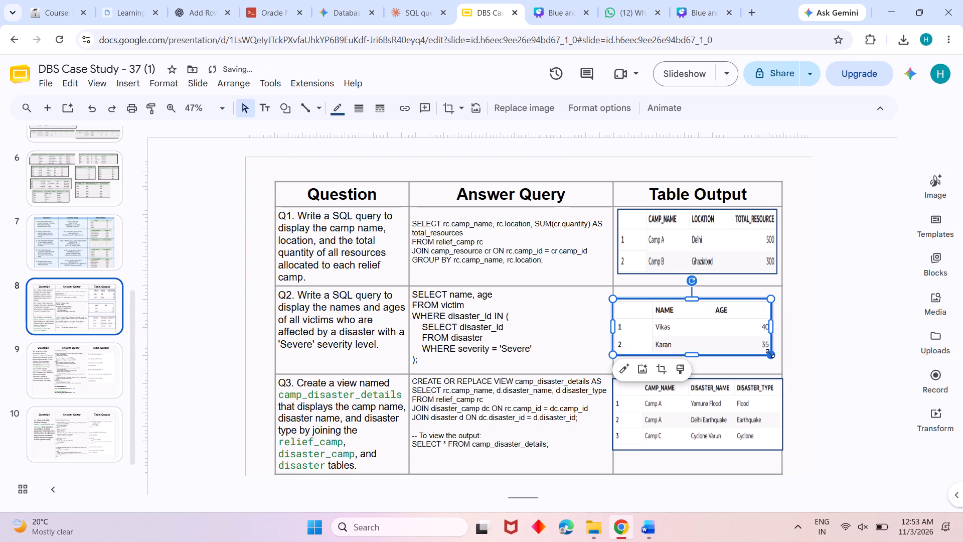
{"action": "left_click_drag", "start_coordinate": [723, 343], "coordinate": [730, 347]}
{"action": "left_click", "coordinate": [730, 427]}
{"action": "left_click", "coordinate": [787, 333]}
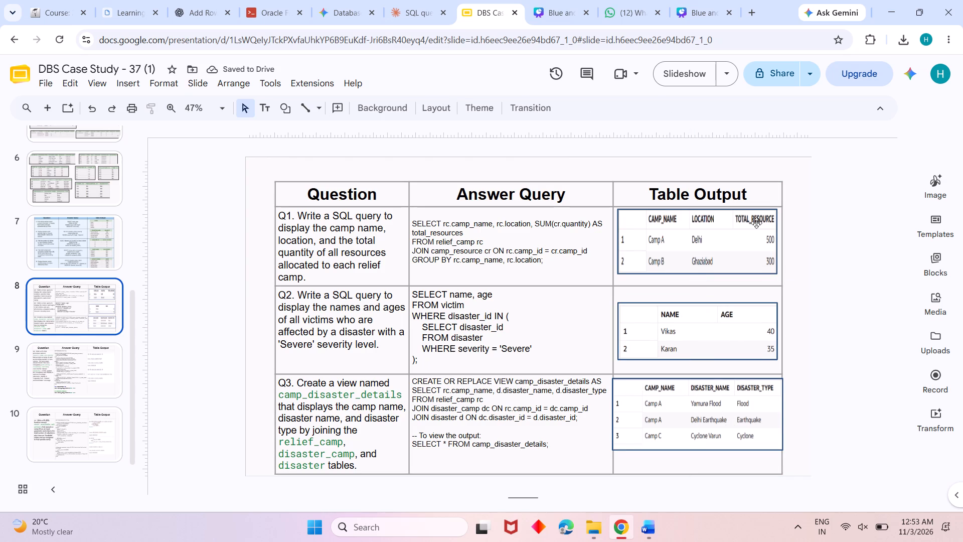
Set the border weight of the whole table and the output image on slide 9 to 4px.
{"action": "left_click", "coordinate": [93, 358]}
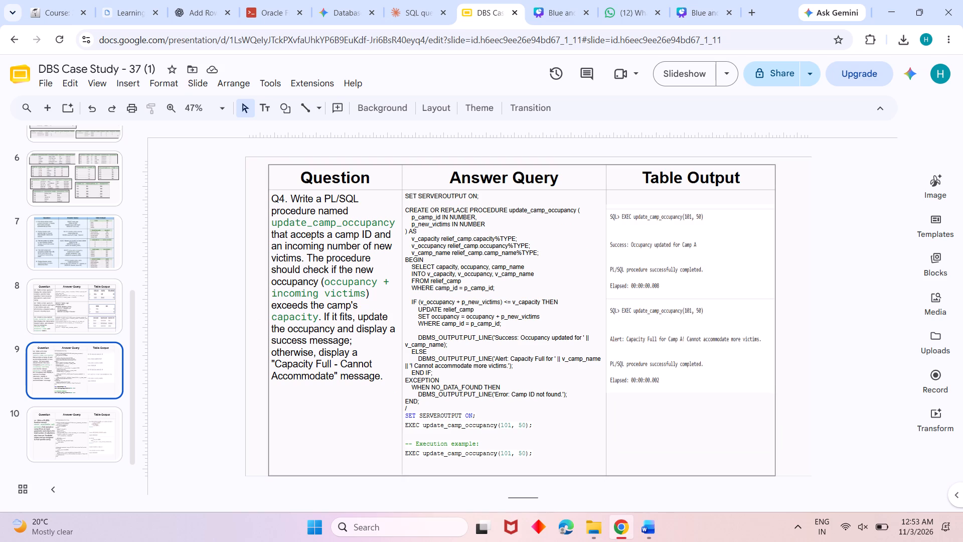
{"action": "left_click", "coordinate": [401, 168]}
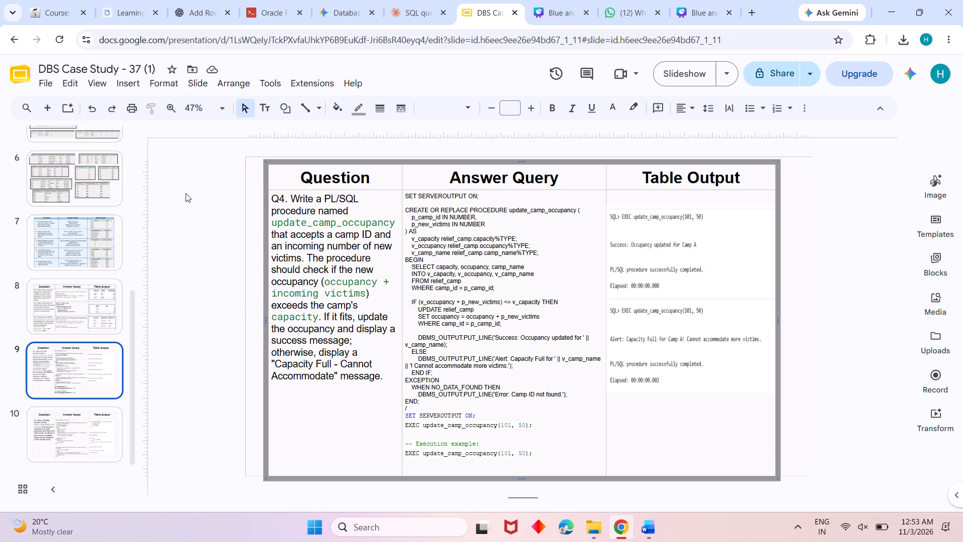
{"action": "left_click", "coordinate": [186, 193]}
{"action": "left_click_drag", "start_coordinate": [259, 155], "coordinate": [699, 449]}
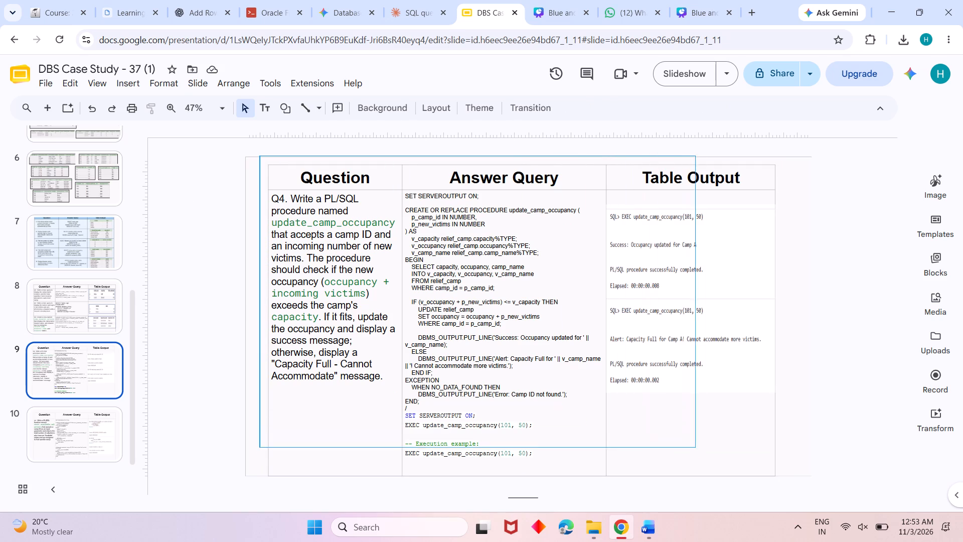
{"action": "left_click_drag", "start_coordinate": [699, 449], "coordinate": [797, 459]}
{"action": "left_click", "coordinate": [352, 108]}
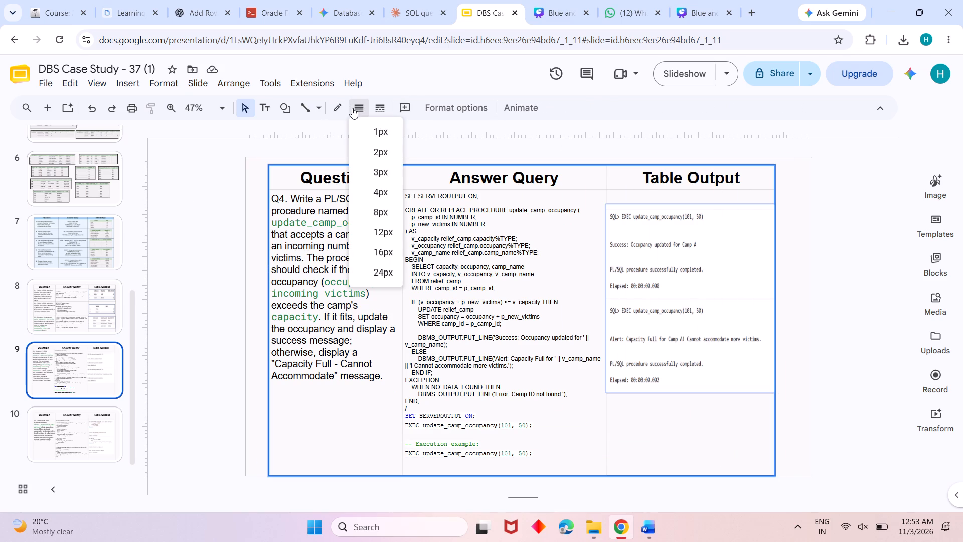
{"action": "left_click", "coordinate": [383, 186]}
{"action": "left_click", "coordinate": [211, 216]}
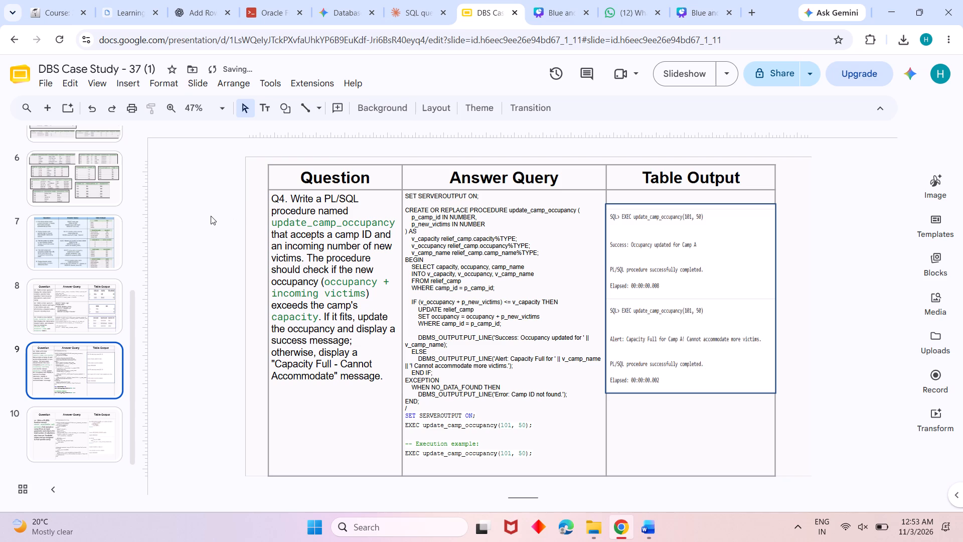
Set the border weight of slide 10's whole table and its two output images to 4px.
{"action": "left_click", "coordinate": [75, 422]}
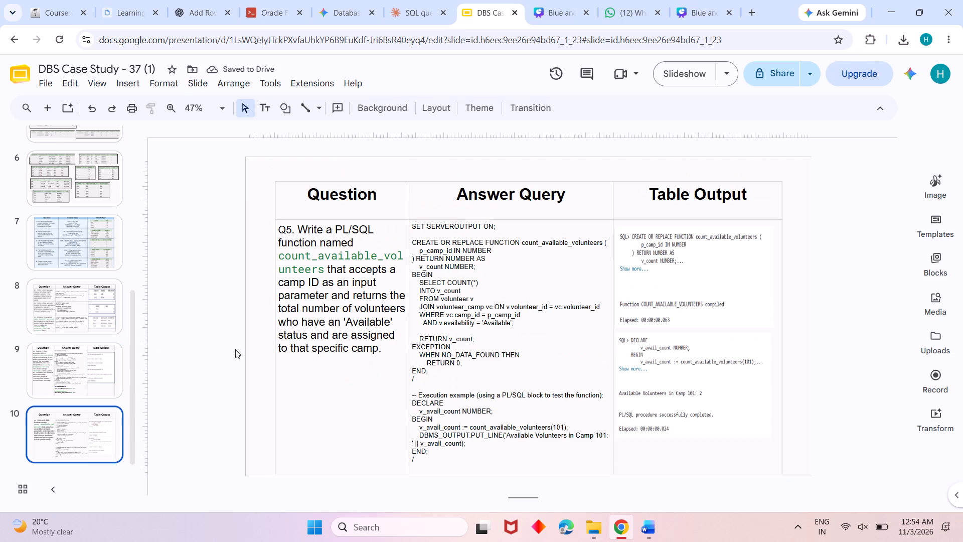
{"action": "left_click_drag", "start_coordinate": [251, 169], "coordinate": [552, 393]}
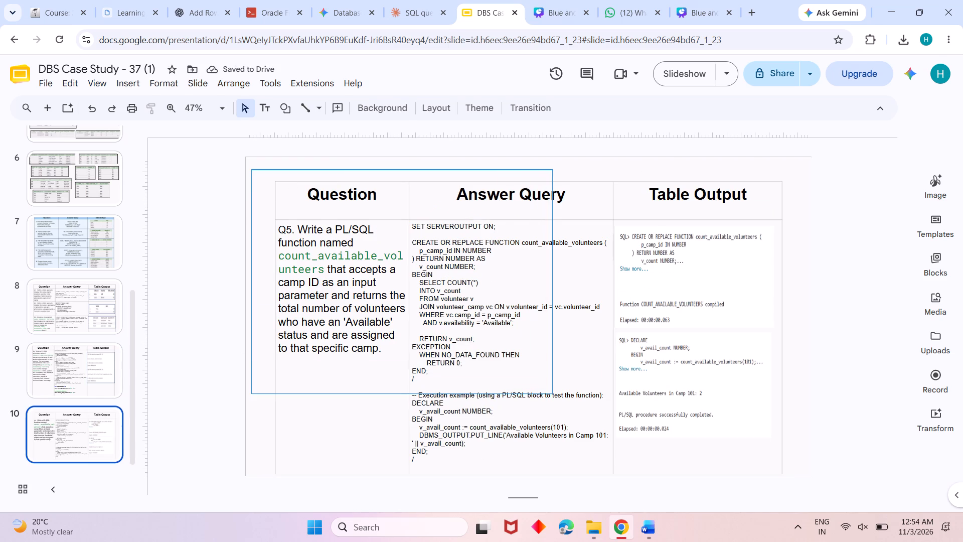
{"action": "left_click_drag", "start_coordinate": [552, 393], "coordinate": [677, 447]}
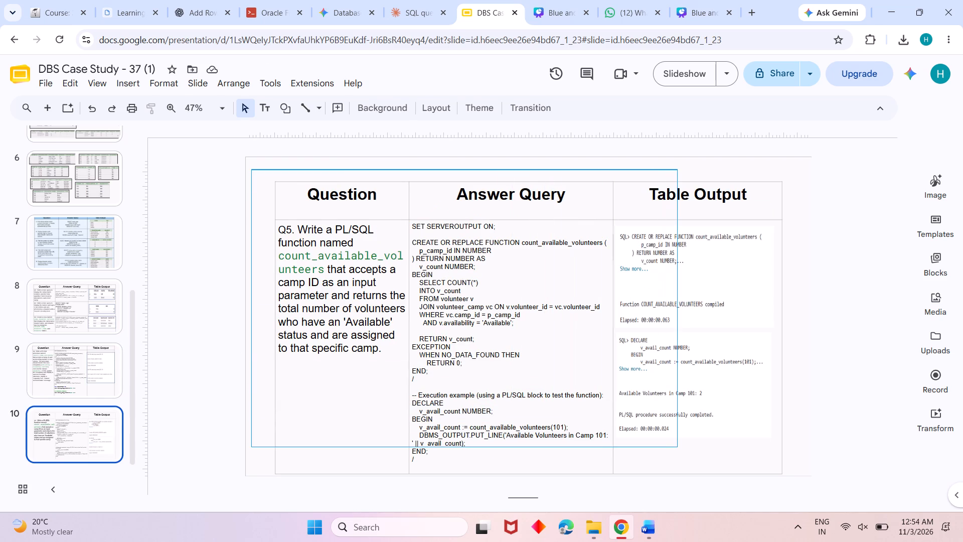
{"action": "left_click_drag", "start_coordinate": [677, 447], "coordinate": [812, 433]}
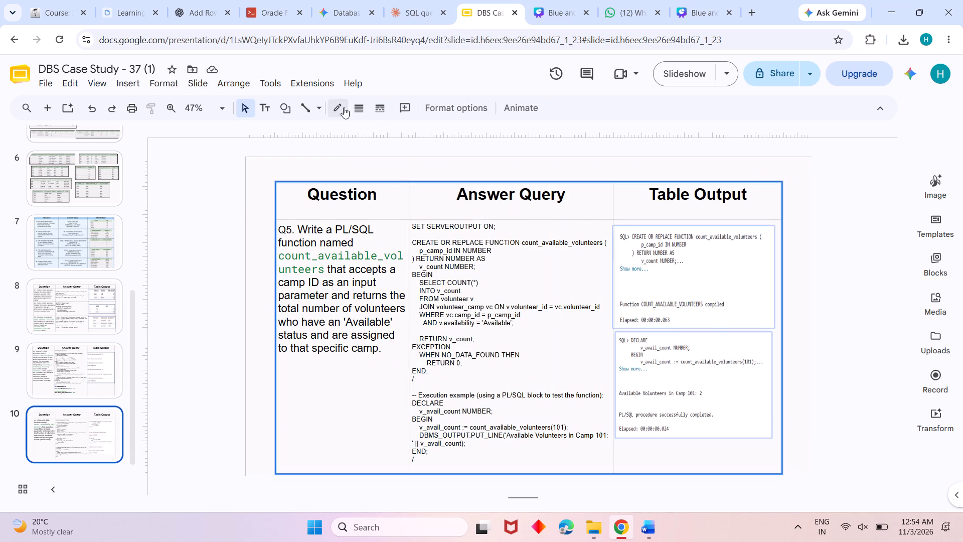
{"action": "left_click", "coordinate": [355, 104]}
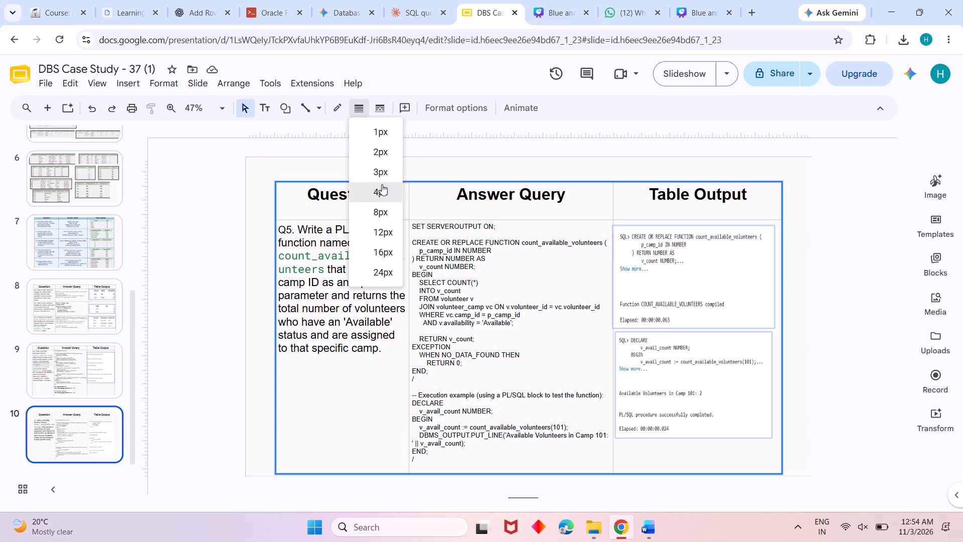
{"action": "left_click", "coordinate": [382, 184]}
{"action": "left_click", "coordinate": [192, 170]}
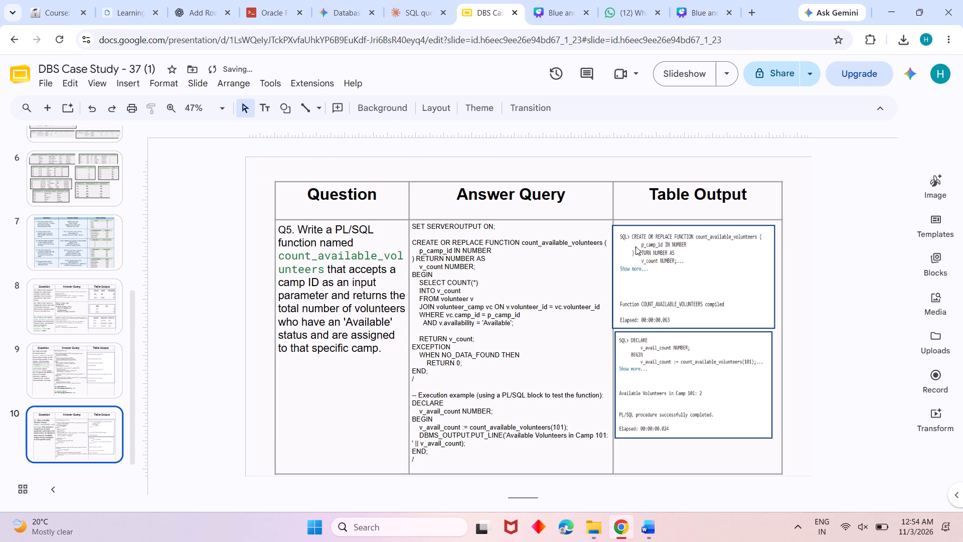
Move the upper output image on slide 10 slightly right and down, away from the Table Output cell's left border.
{"action": "left_click", "coordinate": [684, 261]}
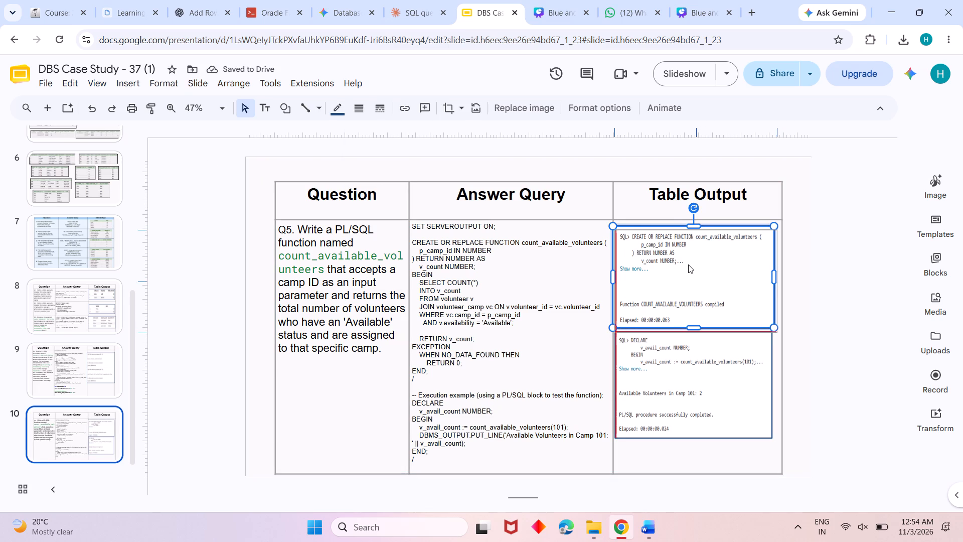
{"action": "left_click", "coordinate": [230, 280]}
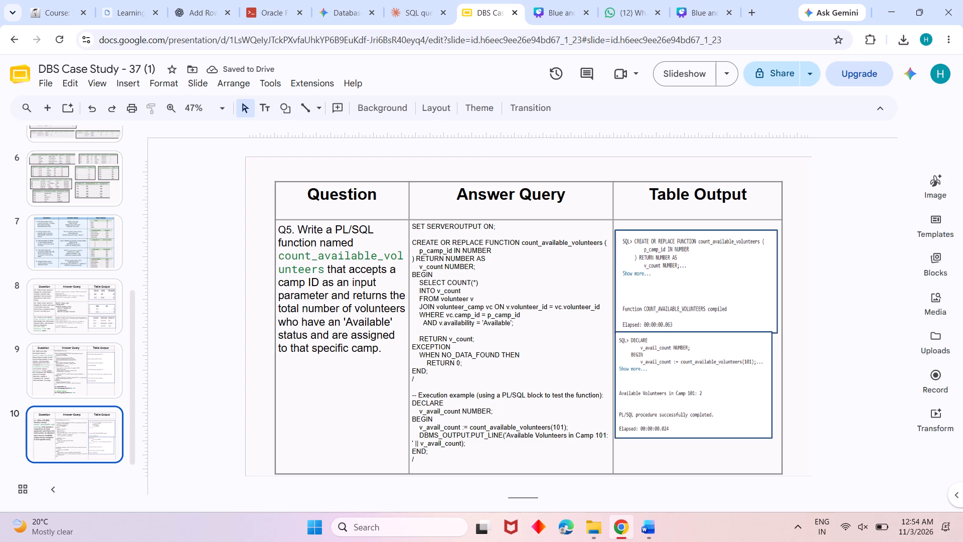
Check slide 8 once more, return to the title slide and save the presentation.
{"action": "left_click", "coordinate": [90, 305]}
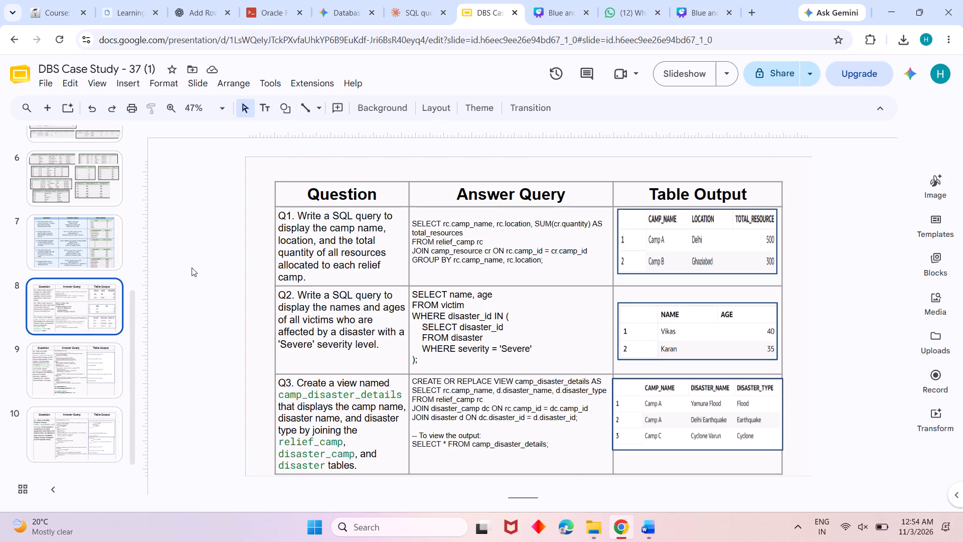
{"action": "scroll", "coordinate": [14, 238], "scroll_direction": "up", "scroll_amount": 6}
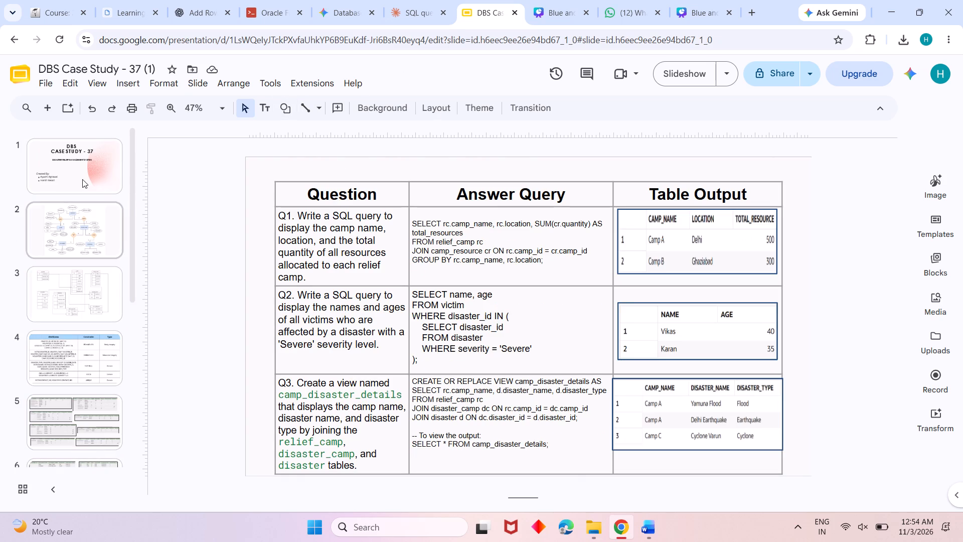
{"action": "left_click", "coordinate": [64, 160]}
{"action": "key", "text": "ctrl+s"}
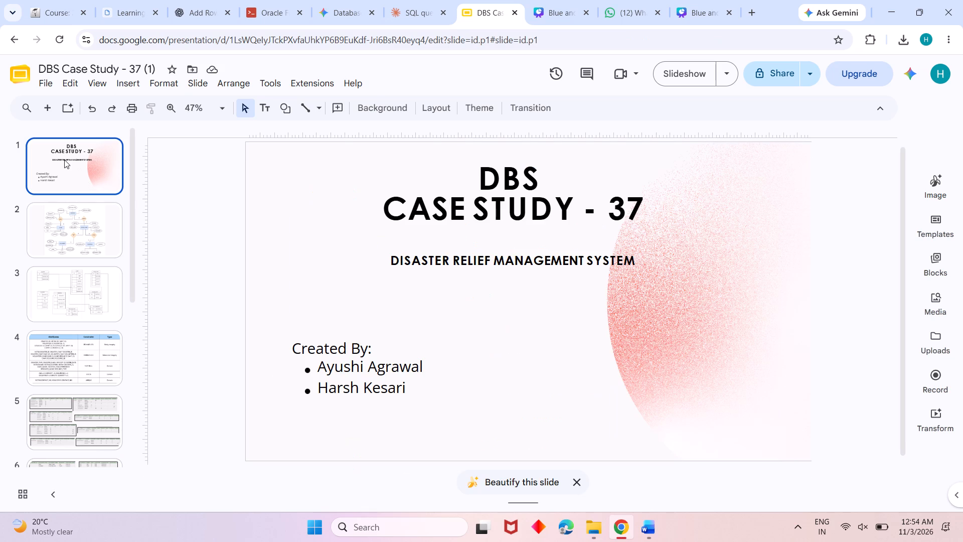
{"action": "left_click", "coordinate": [294, 224]}
{"action": "key", "text": "ctrl+s"}
Download the presentation as a PDF document and open the browser's recent downloads.
{"action": "left_click", "coordinate": [45, 90]}
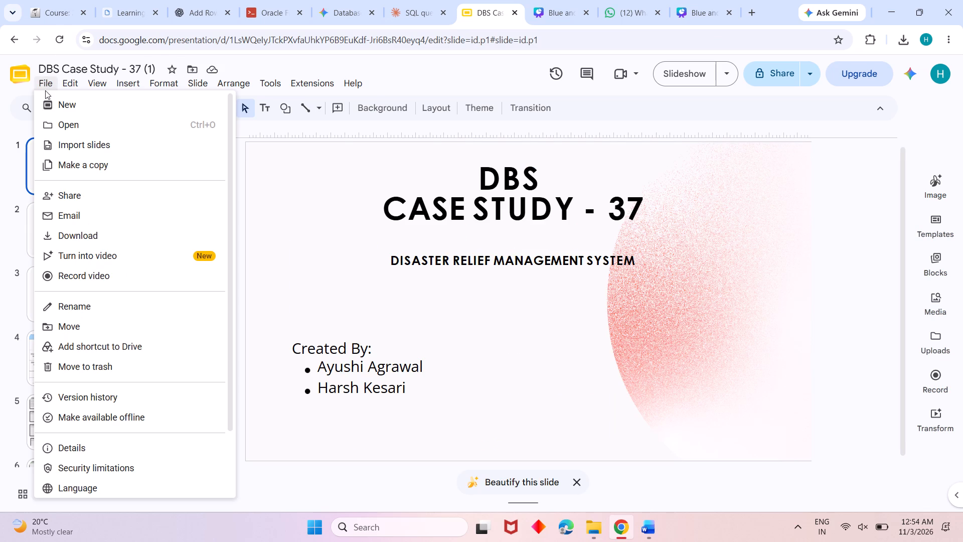
{"action": "left_click", "coordinate": [85, 231]}
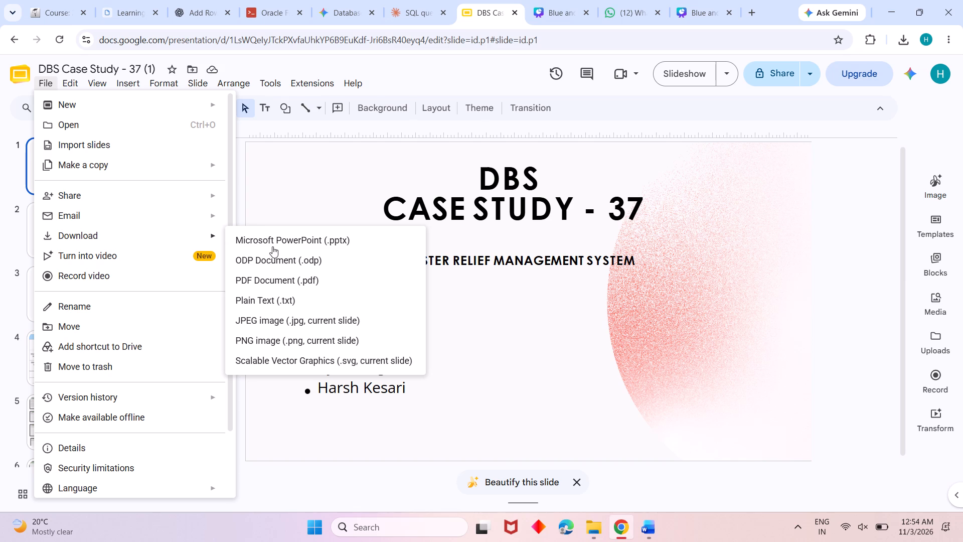
{"action": "left_click", "coordinate": [293, 283]}
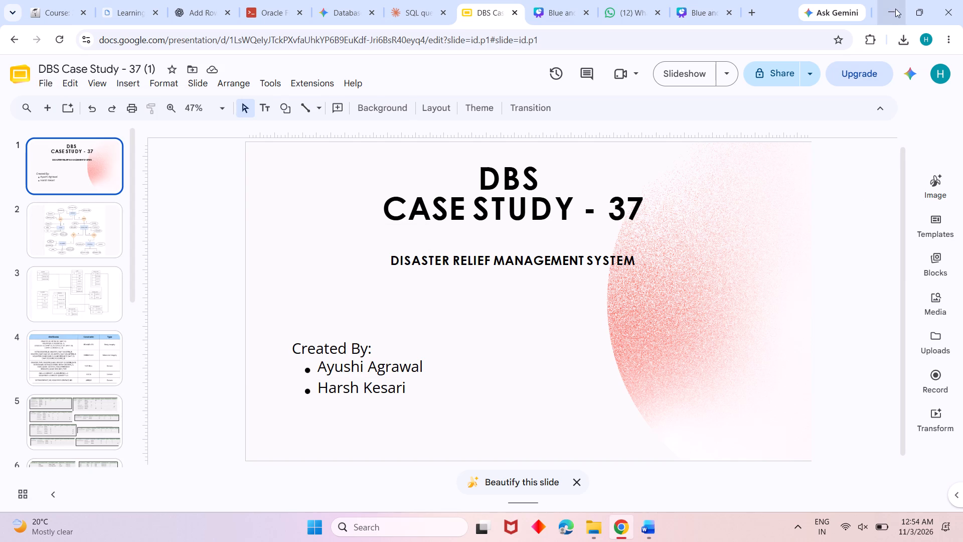
{"action": "left_click", "coordinate": [910, 44]}
Open the downloaded case study PDF and check the tables, borders and output images on pages 8–10.
{"action": "left_click", "coordinate": [808, 96]}
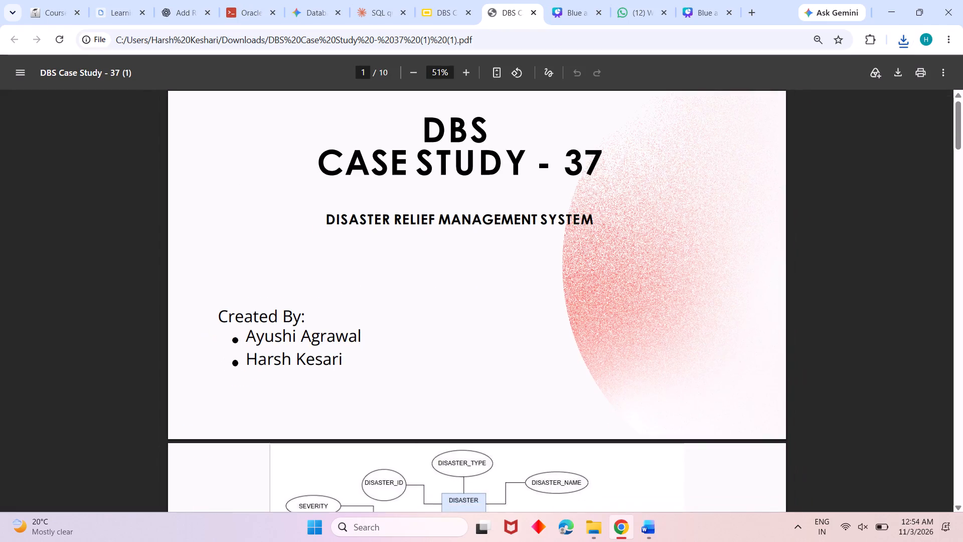
{"action": "scroll", "coordinate": [594, 216], "scroll_direction": "down", "scroll_amount": 18}
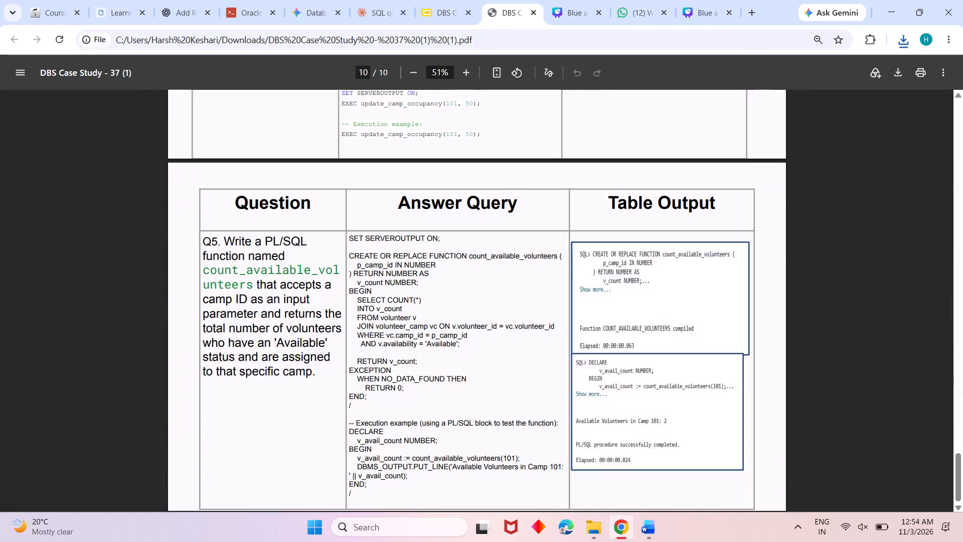
{"action": "scroll", "coordinate": [594, 216], "scroll_direction": "down", "scroll_amount": 1}
{"action": "scroll", "coordinate": [594, 216], "scroll_direction": "up", "scroll_amount": 7}
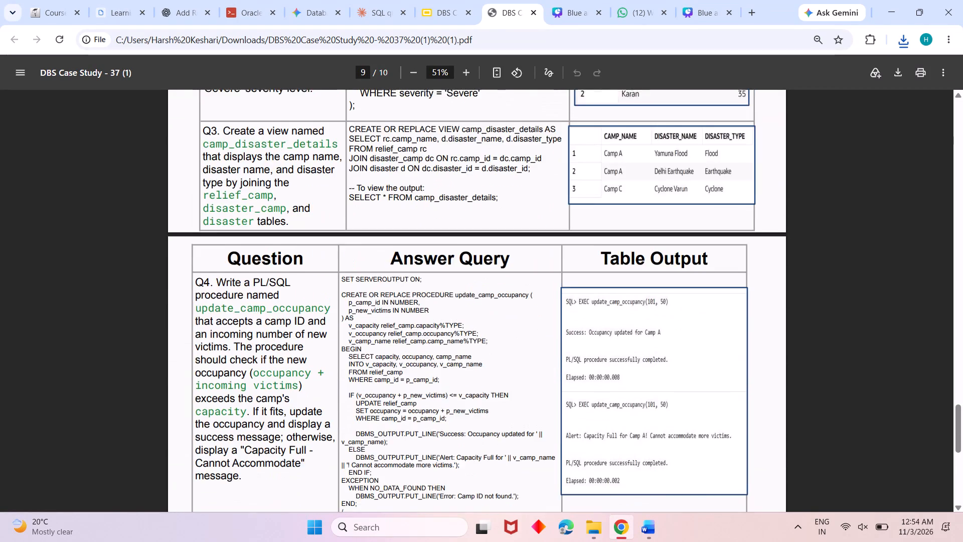
{"action": "scroll", "coordinate": [594, 216], "scroll_direction": "up", "scroll_amount": 3}
{"action": "scroll", "coordinate": [594, 216], "scroll_direction": "right", "scroll_amount": 1}
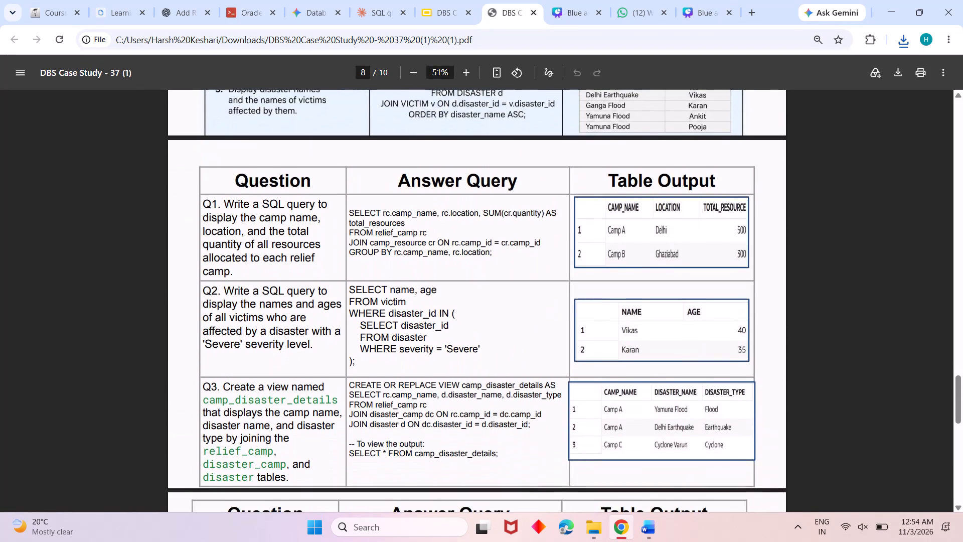
{"action": "scroll", "coordinate": [594, 216], "scroll_direction": "down", "scroll_amount": 4}
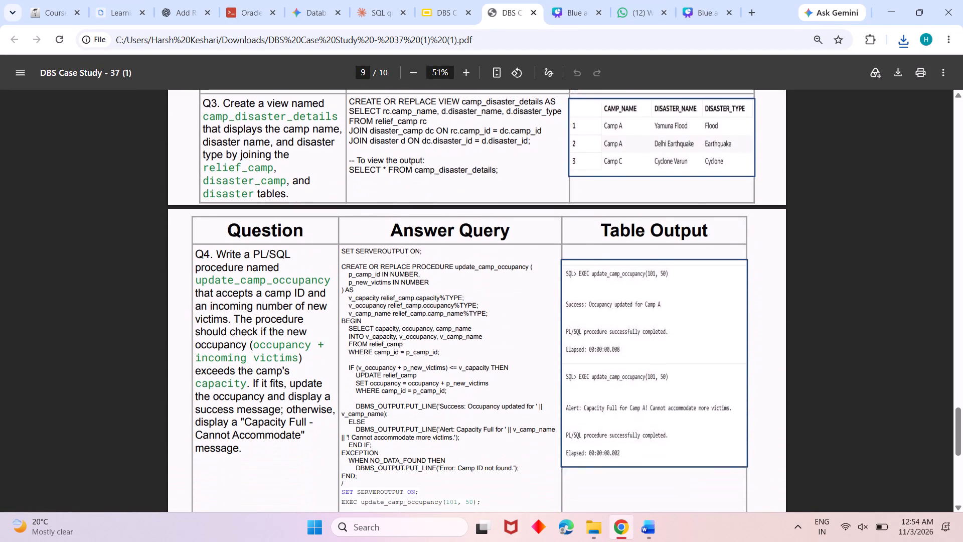
{"action": "scroll", "coordinate": [594, 216], "scroll_direction": "down", "scroll_amount": 4}
{"action": "scroll", "coordinate": [594, 216], "scroll_direction": "up", "scroll_amount": 2}
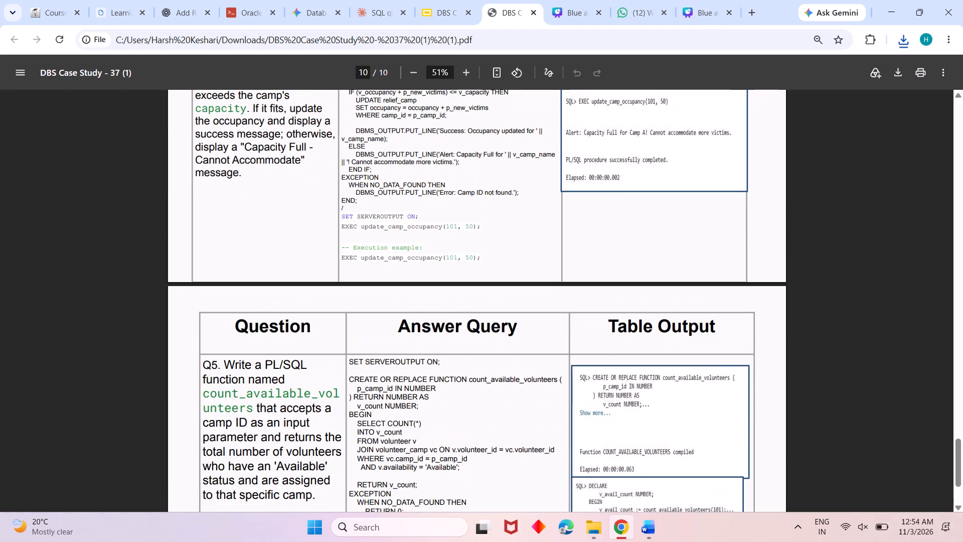
{"action": "scroll", "coordinate": [594, 216], "scroll_direction": "down", "scroll_amount": 2}
{"action": "scroll", "coordinate": [594, 215], "scroll_direction": "up", "scroll_amount": 3}
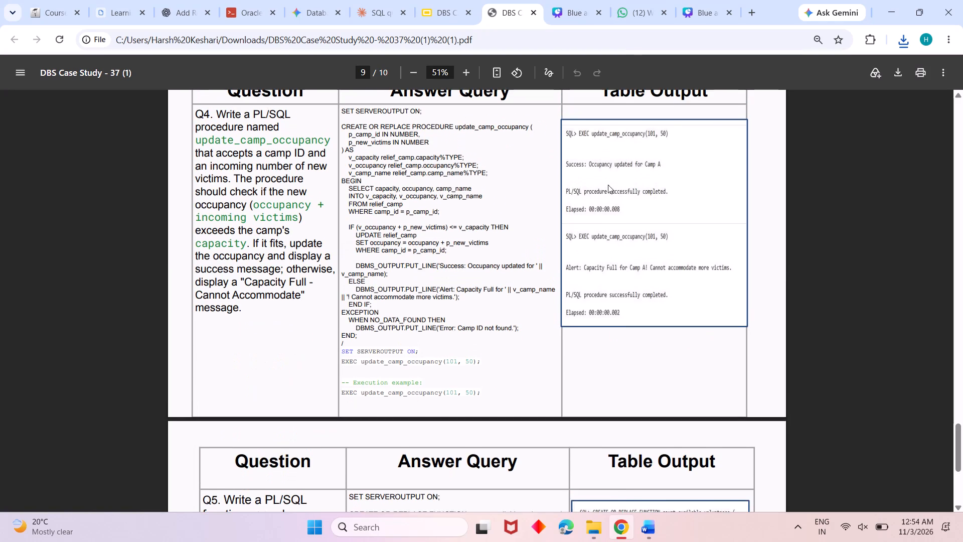
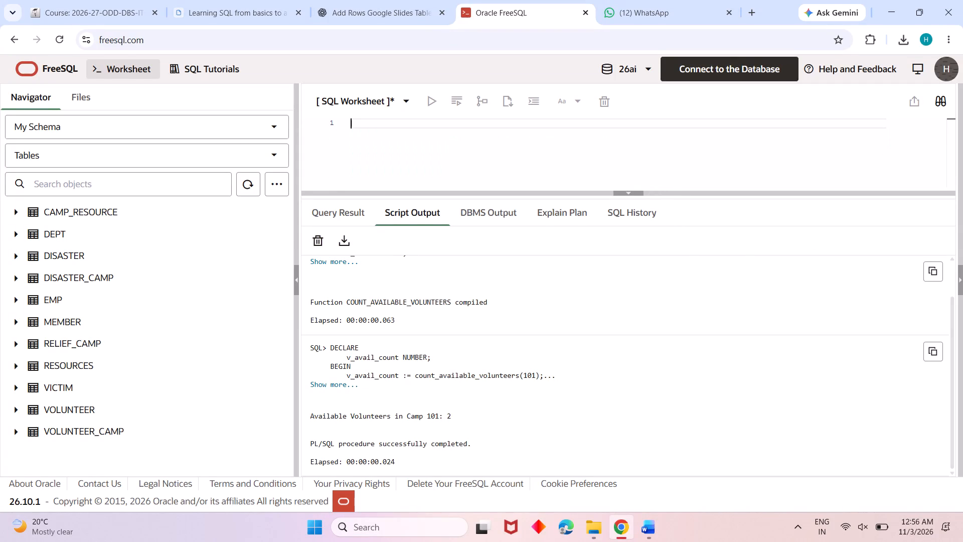
Clear the SQL worksheet's script output and display the history of executed SQL statements.
{"action": "left_click", "coordinate": [316, 240]}
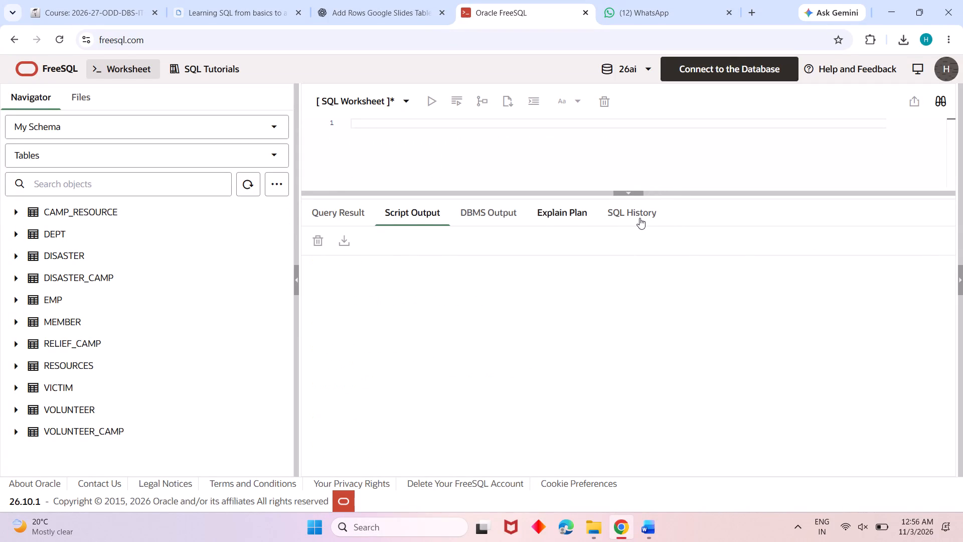
{"action": "left_click", "coordinate": [639, 218]}
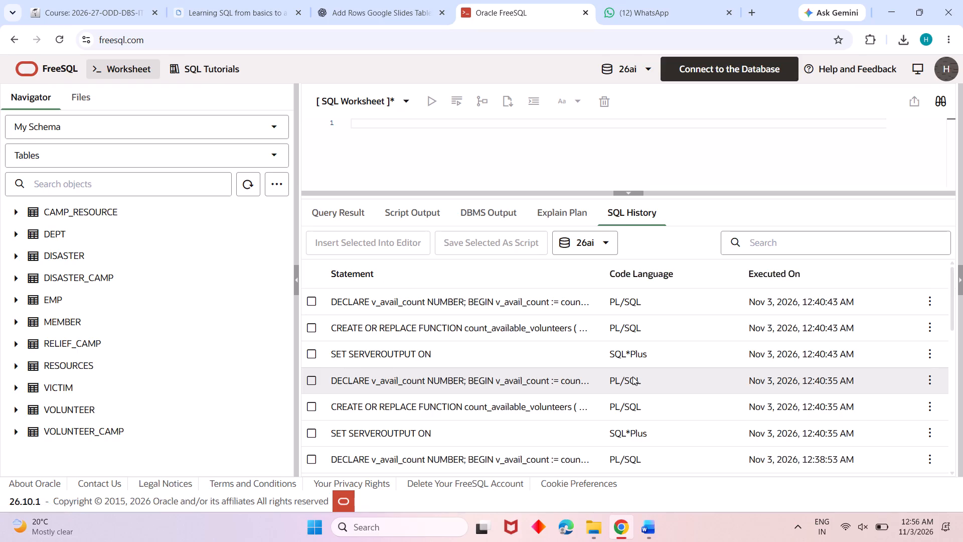
Examine the SQL history for previously executed statements, going back from the Nov 3 entries to those of Nov 1, 2026.
{"action": "scroll", "coordinate": [641, 392], "scroll_direction": "down", "scroll_amount": 7}
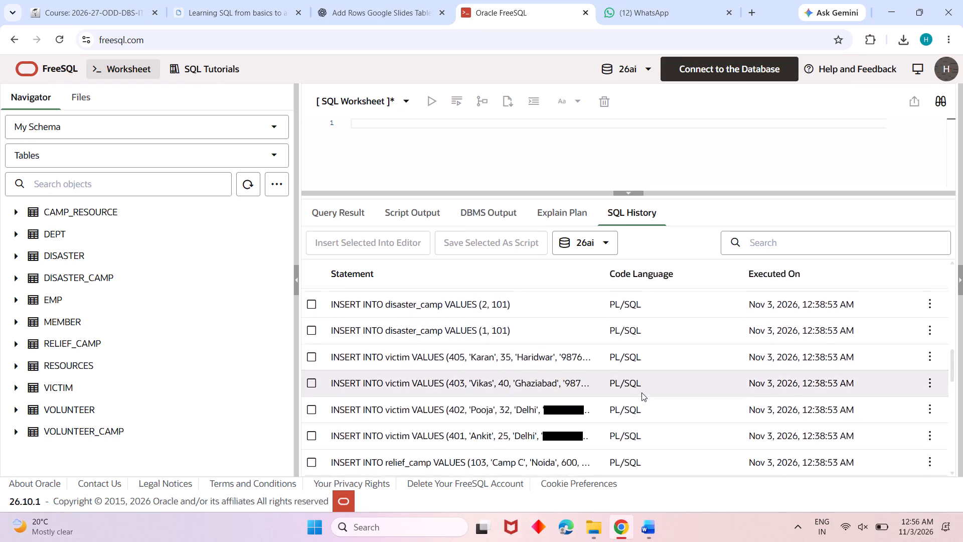
{"action": "scroll", "coordinate": [641, 392], "scroll_direction": "down", "scroll_amount": 16}
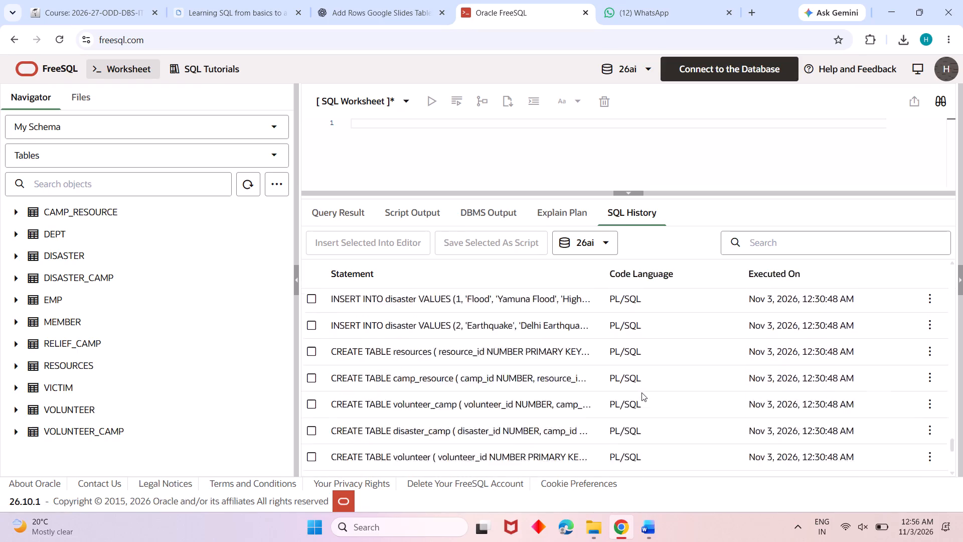
{"action": "scroll", "coordinate": [641, 392], "scroll_direction": "down", "scroll_amount": 17}
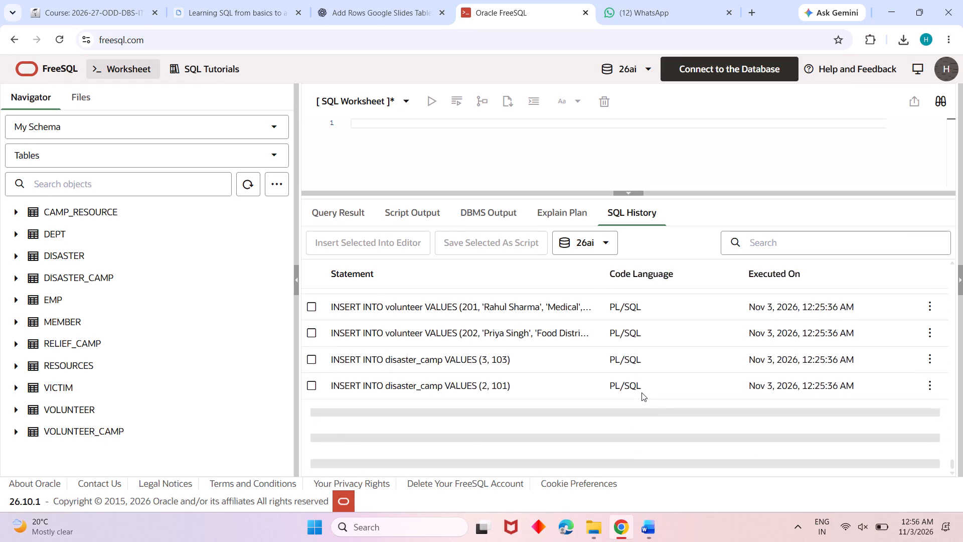
{"action": "scroll", "coordinate": [641, 392], "scroll_direction": "down", "scroll_amount": 14}
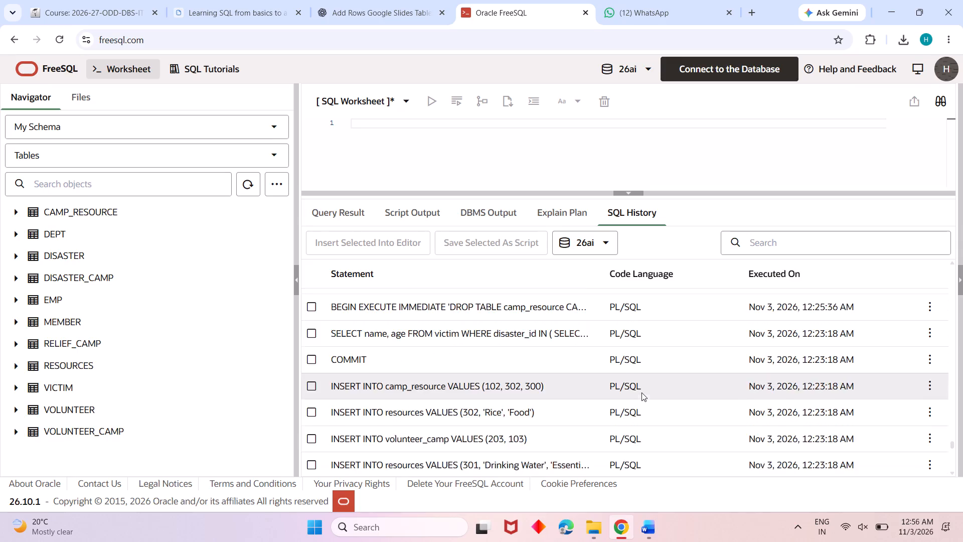
{"action": "scroll", "coordinate": [641, 392], "scroll_direction": "down", "scroll_amount": 18}
{"action": "scroll", "coordinate": [641, 392], "scroll_direction": "down", "scroll_amount": 6}
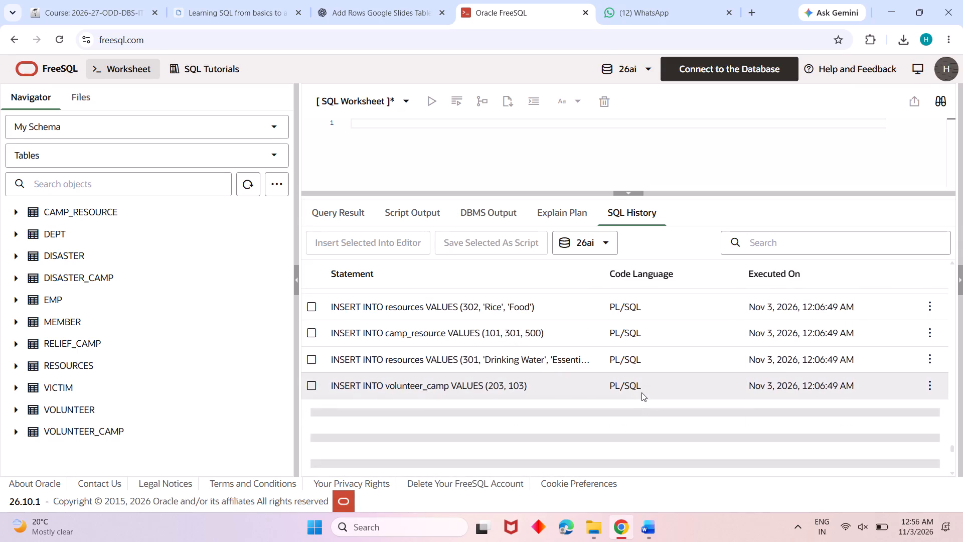
{"action": "scroll", "coordinate": [641, 392], "scroll_direction": "down", "scroll_amount": 15}
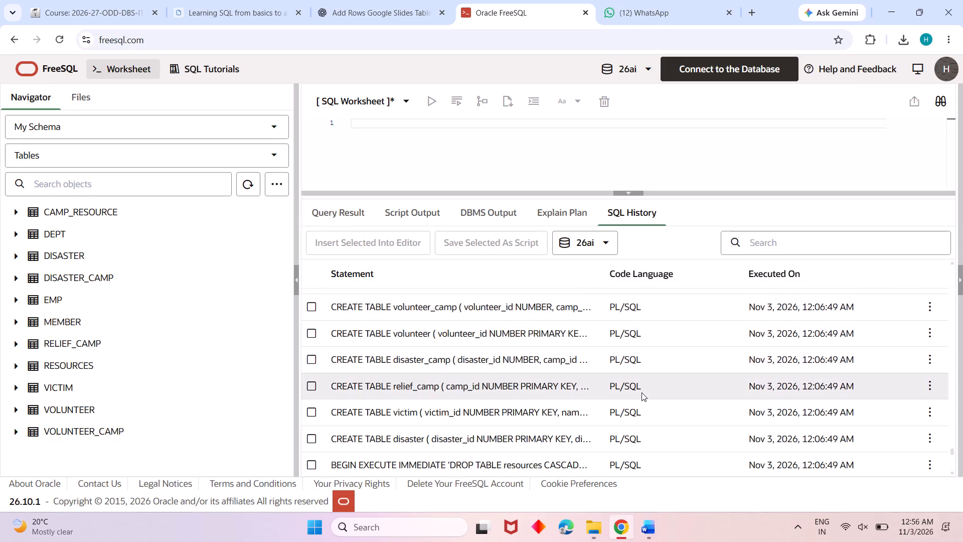
{"action": "scroll", "coordinate": [641, 392], "scroll_direction": "down", "scroll_amount": 16}
{"action": "scroll", "coordinate": [641, 392], "scroll_direction": "down", "scroll_amount": 18}
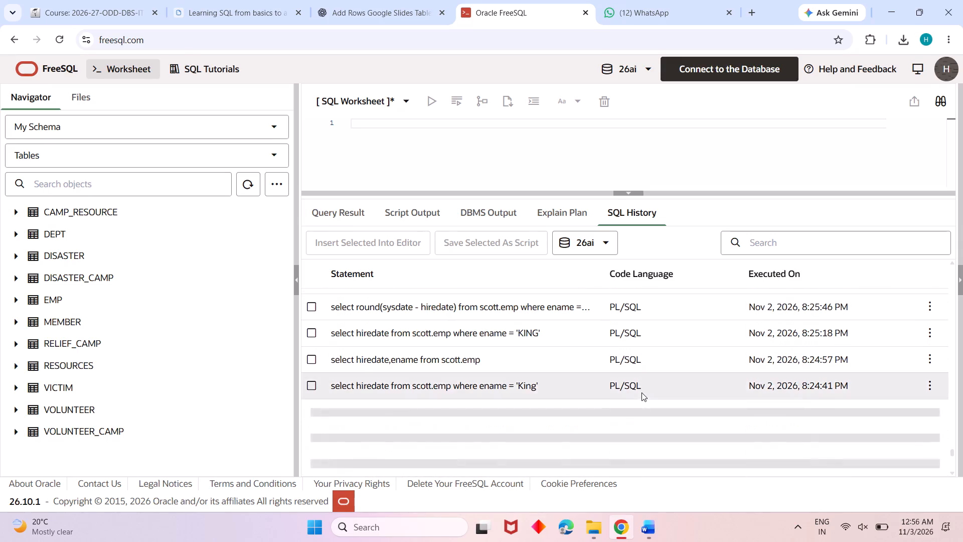
{"action": "scroll", "coordinate": [641, 392], "scroll_direction": "down", "scroll_amount": 17}
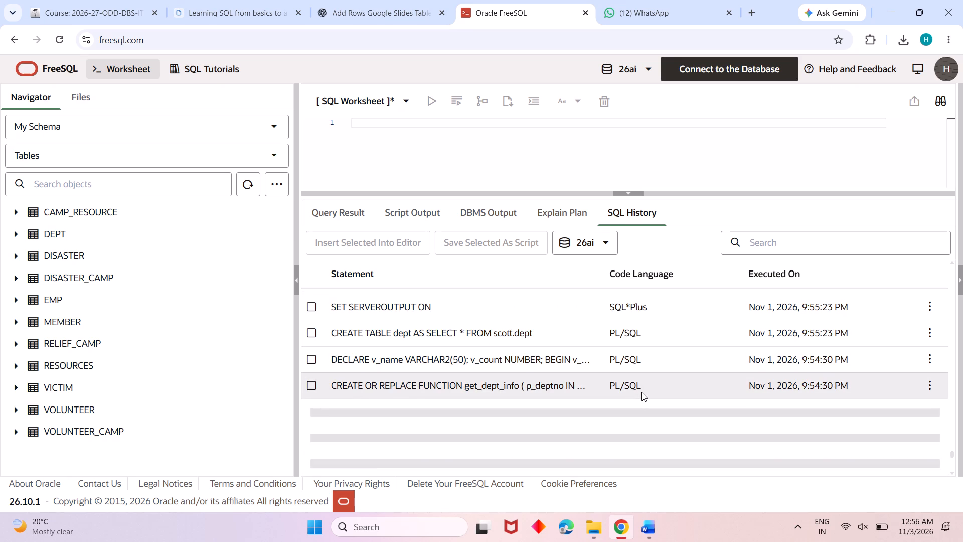
{"action": "scroll", "coordinate": [641, 392], "scroll_direction": "down", "scroll_amount": 12}
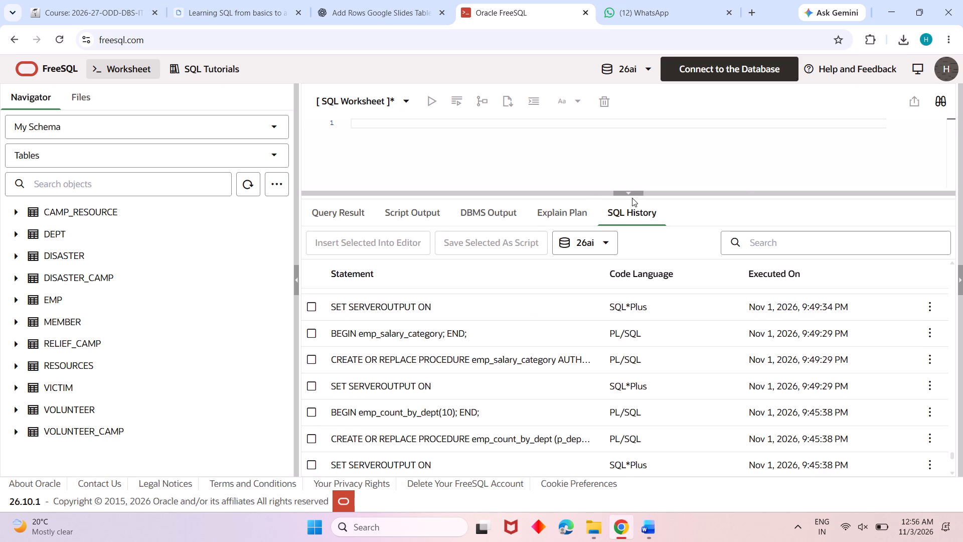
Enlarge the SQL worksheet's editor area by shrinking the history pane below it.
{"action": "left_click_drag", "start_coordinate": [662, 192], "coordinate": [687, 350]}
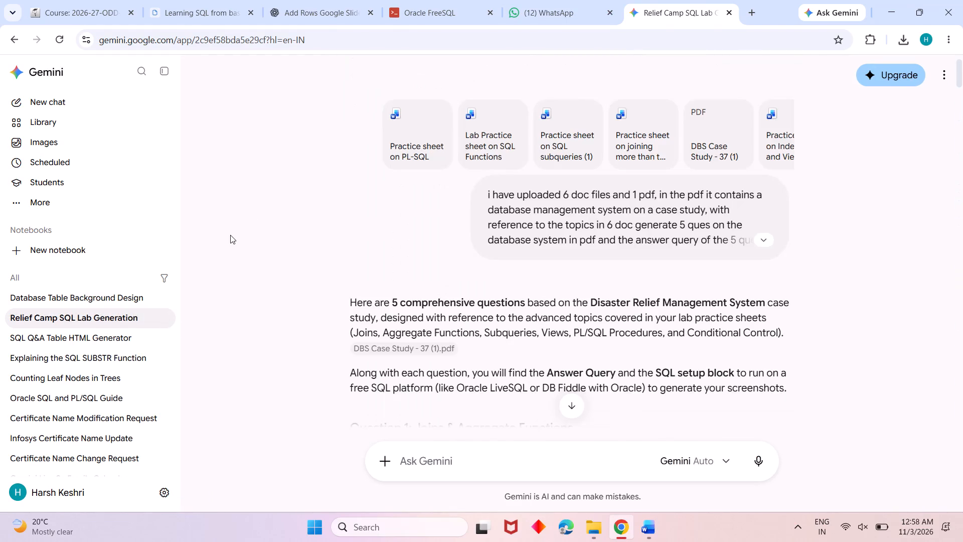
Read through the Relief Camp SQL Lab Generation chat's questions and answer queries, up to Question 4's update_camp_occupancy procedure.
{"action": "scroll", "coordinate": [230, 235], "scroll_direction": "down", "scroll_amount": 9}
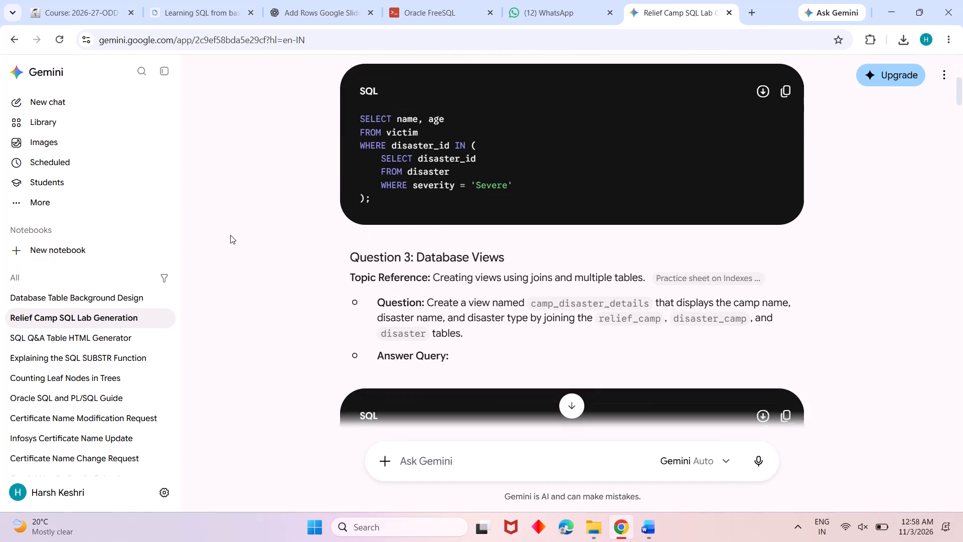
{"action": "scroll", "coordinate": [230, 235], "scroll_direction": "down", "scroll_amount": 5}
{"action": "scroll", "coordinate": [230, 235], "scroll_direction": "up", "scroll_amount": 1}
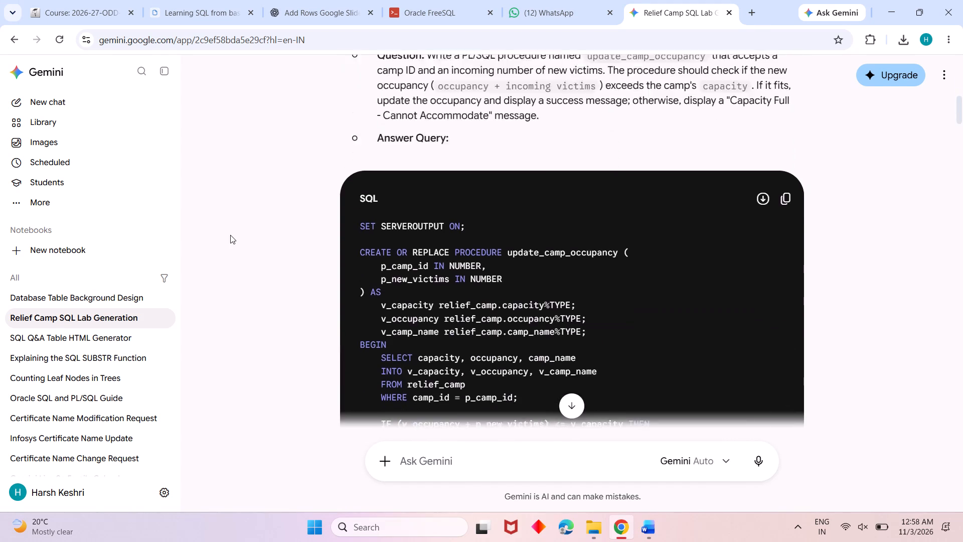
{"action": "scroll", "coordinate": [230, 235], "scroll_direction": "up", "scroll_amount": 1}
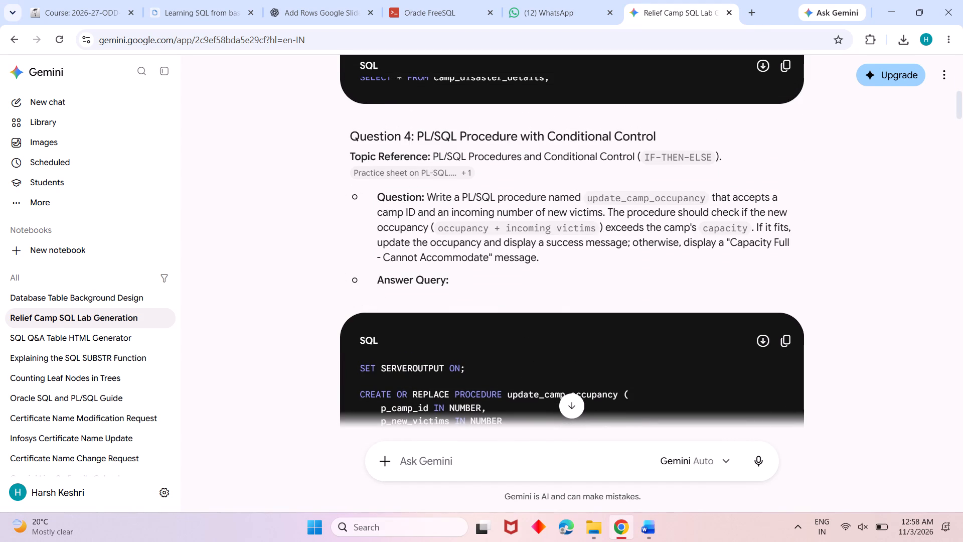
{"action": "scroll", "coordinate": [590, 196], "scroll_direction": "down", "scroll_amount": 4}
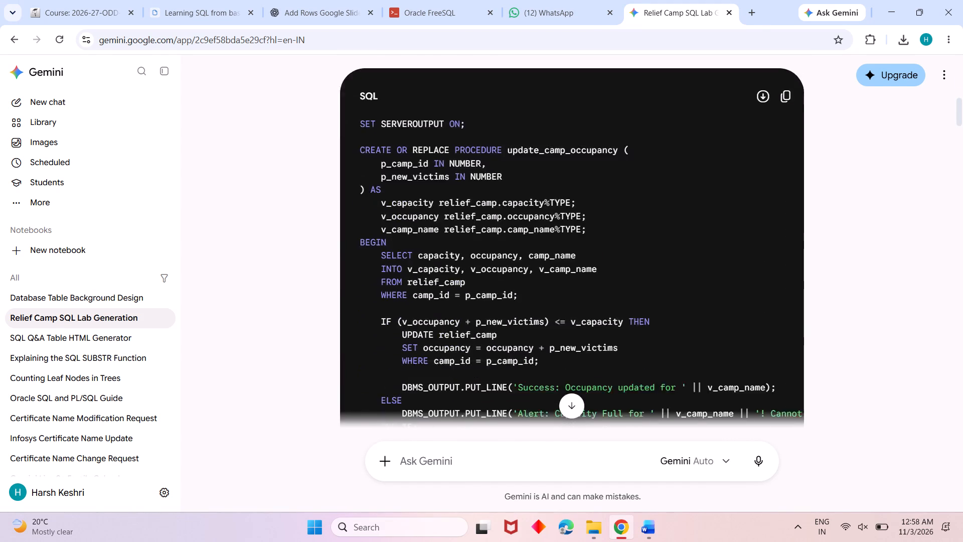
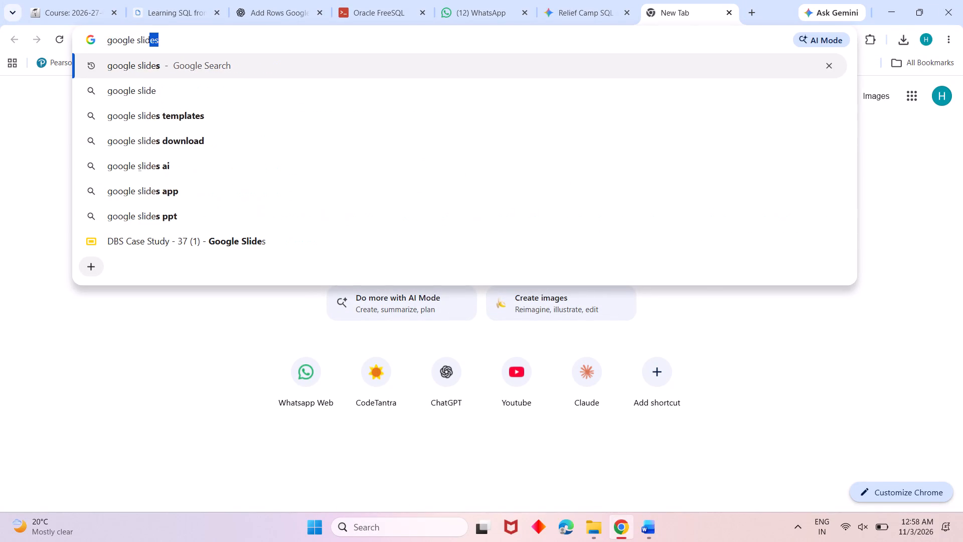
Search Google for google slides, open Google Slides from the results and dismiss the welcome dialog to get a blank presentation.
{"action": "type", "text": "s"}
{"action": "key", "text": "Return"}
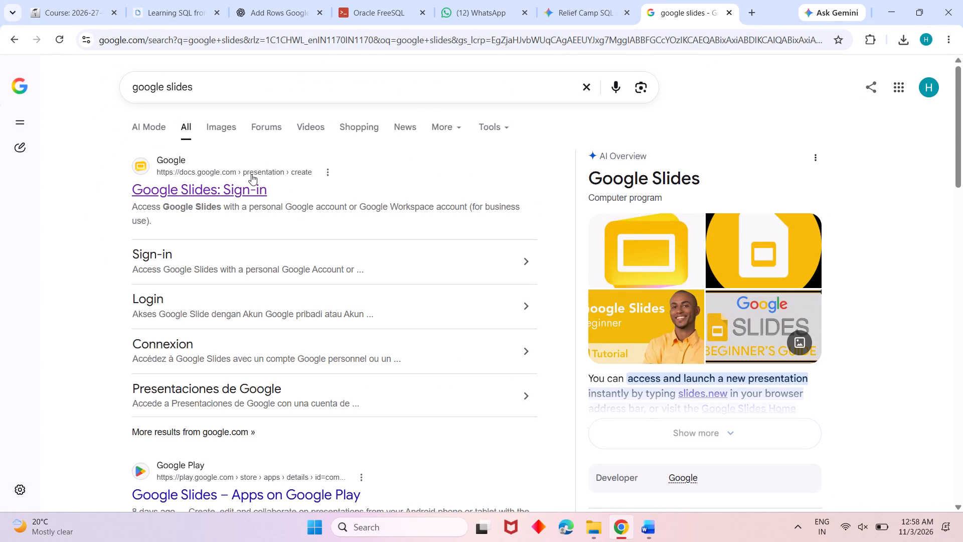
{"action": "left_click", "coordinate": [250, 178]}
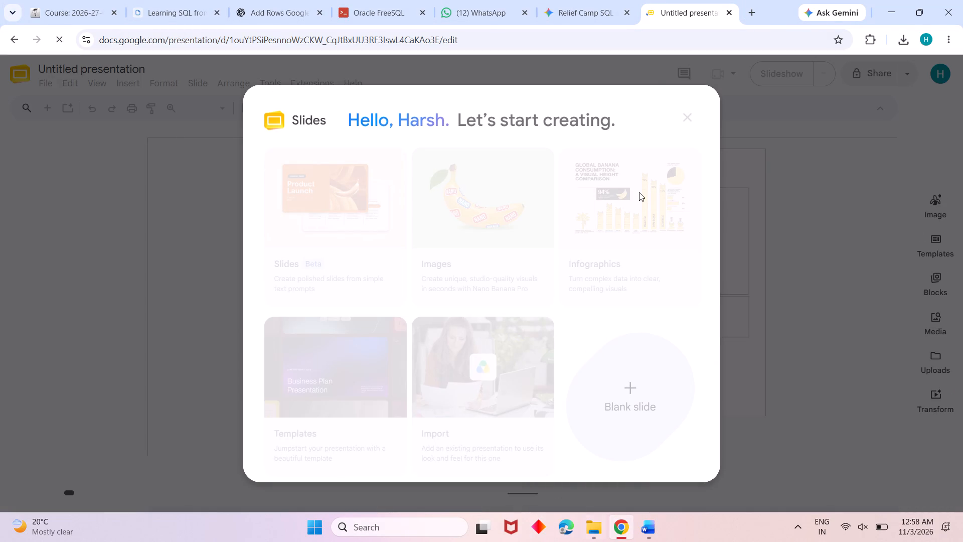
{"action": "left_click", "coordinate": [681, 106]}
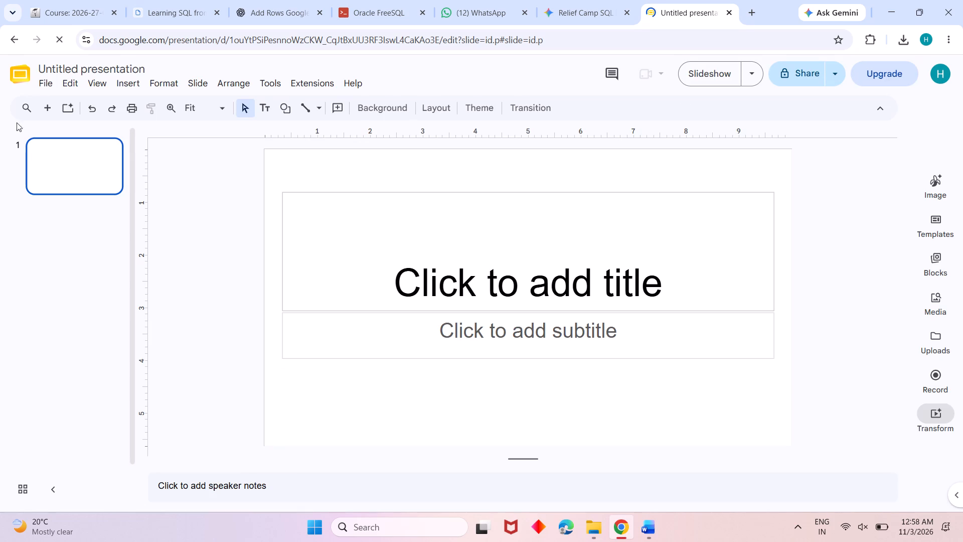
Start opening an existing file in Google Slides by upload and browse the computer's Downloads folder for it.
{"action": "left_click", "coordinate": [46, 81]}
{"action": "left_click", "coordinate": [85, 119]}
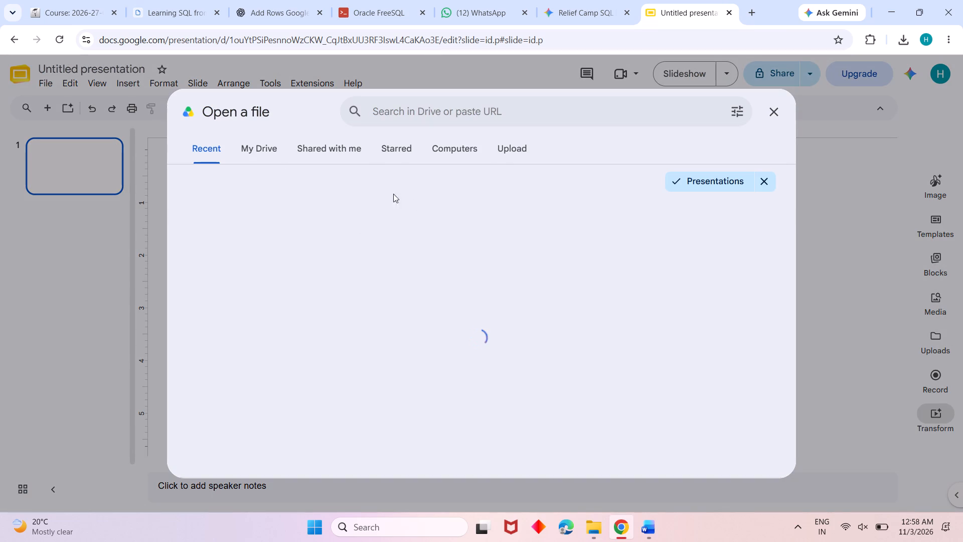
{"action": "left_click", "coordinate": [500, 162]}
{"action": "left_click", "coordinate": [467, 354]}
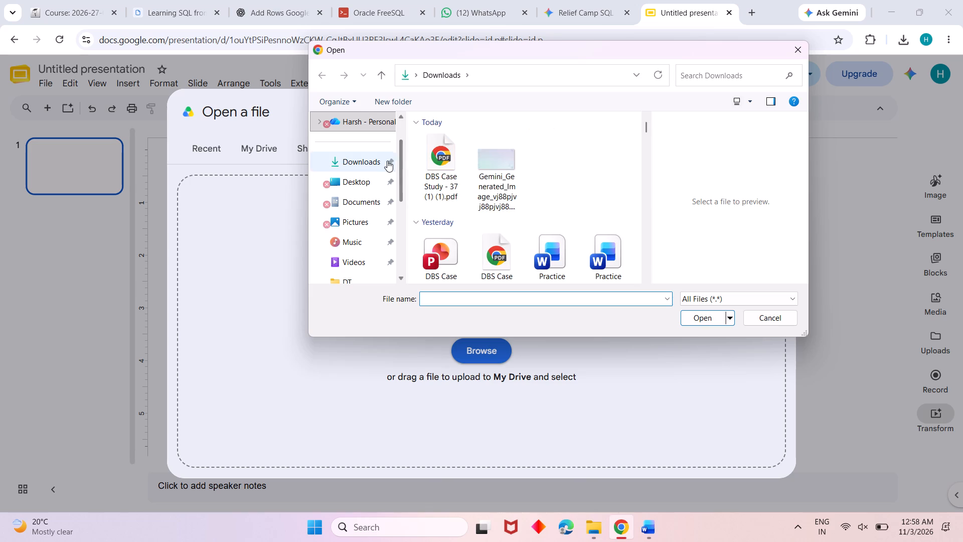
Upload DBS Case Study - 37 (1) (1).pdf from the Downloads folder into Google Slides' file picker to open it.
{"action": "left_click", "coordinate": [436, 161]}
{"action": "left_click", "coordinate": [707, 312]}
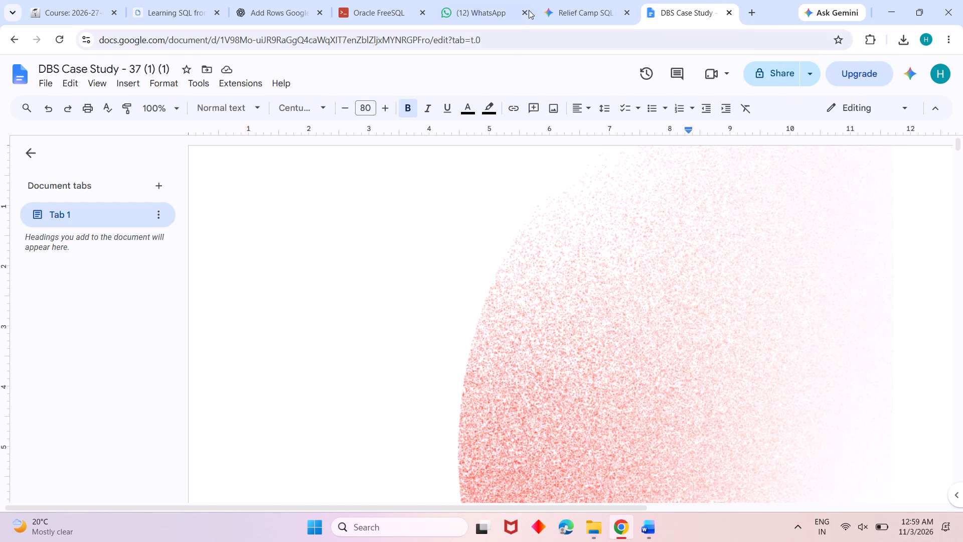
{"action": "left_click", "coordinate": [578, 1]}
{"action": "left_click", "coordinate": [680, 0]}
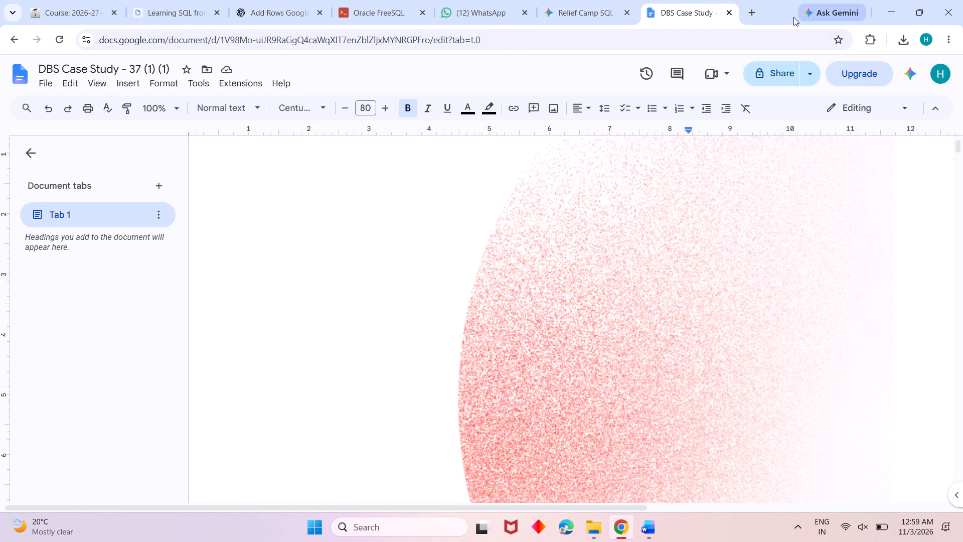
Search Google for pdf to ppt in a new browser tab and open iLovePDF's PDF to PowerPoint converter.
{"action": "left_click", "coordinate": [755, 10]}
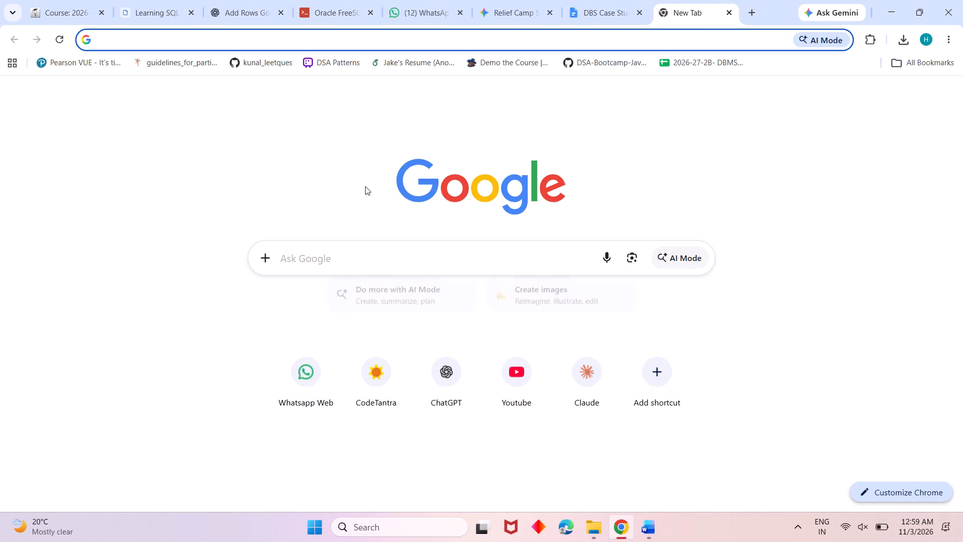
{"action": "left_click", "coordinate": [396, 270]}
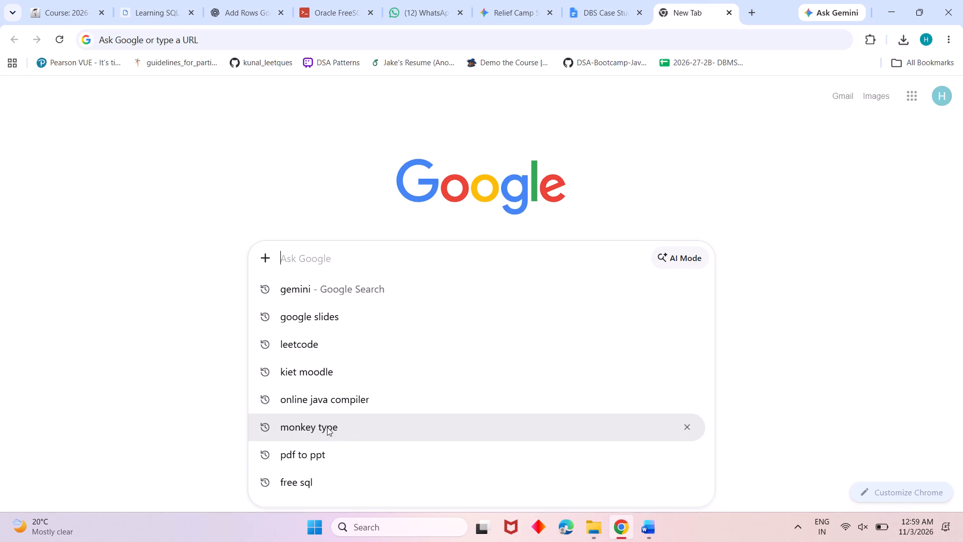
{"action": "left_click", "coordinate": [328, 445]}
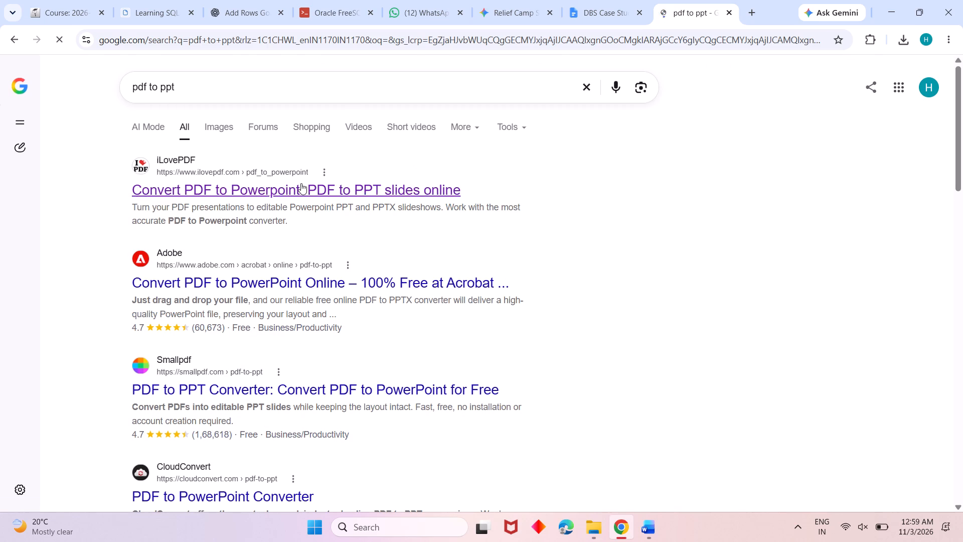
{"action": "left_click", "coordinate": [301, 183]}
Select DBS Case Study - 37 (1) (1).pdf from the Downloads folder and start its conversion to PowerPoint.
{"action": "left_click", "coordinate": [419, 214]}
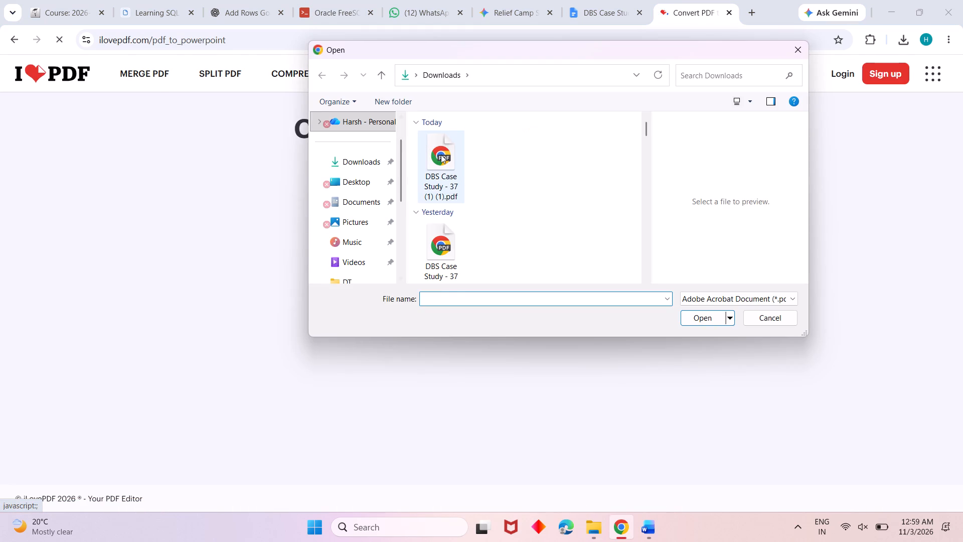
{"action": "left_click", "coordinate": [441, 155]}
{"action": "left_click", "coordinate": [706, 320]}
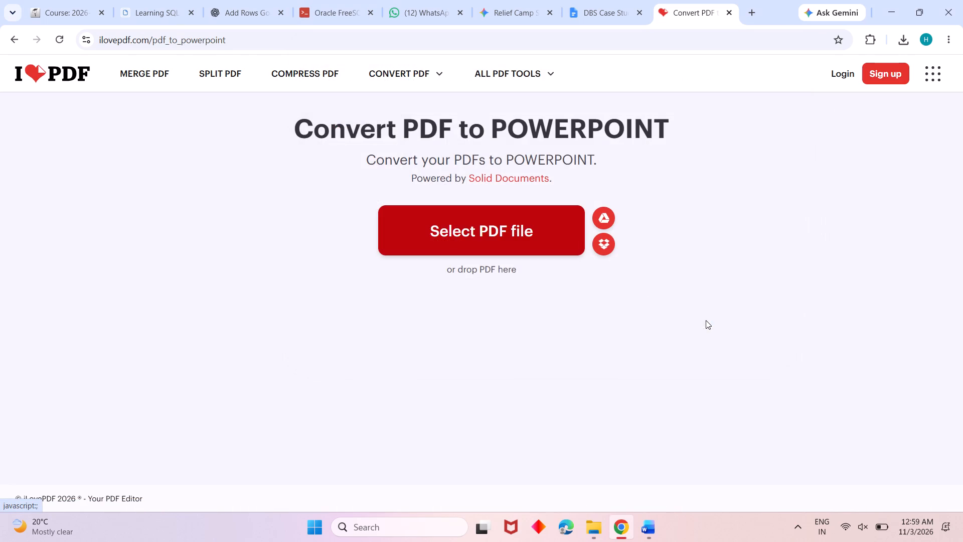
{"action": "left_click", "coordinate": [870, 463]}
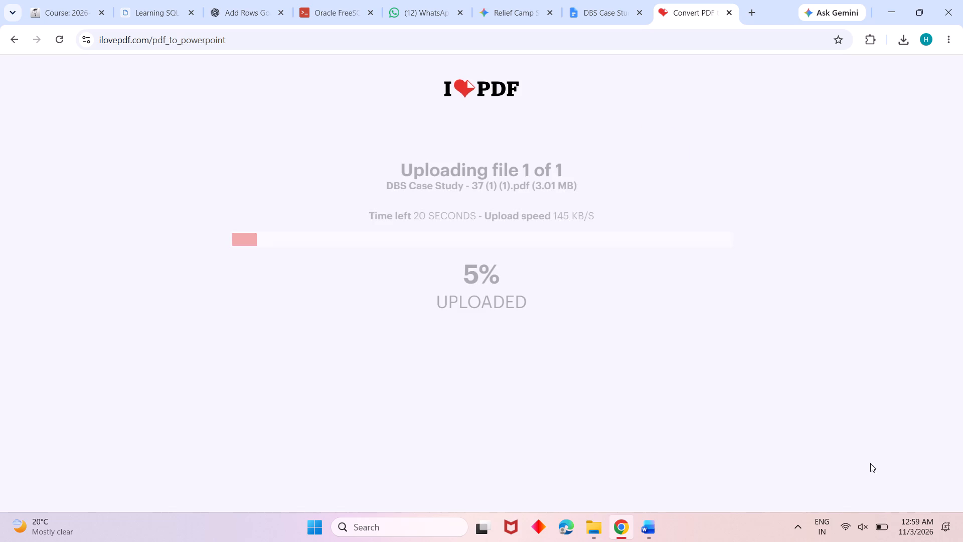
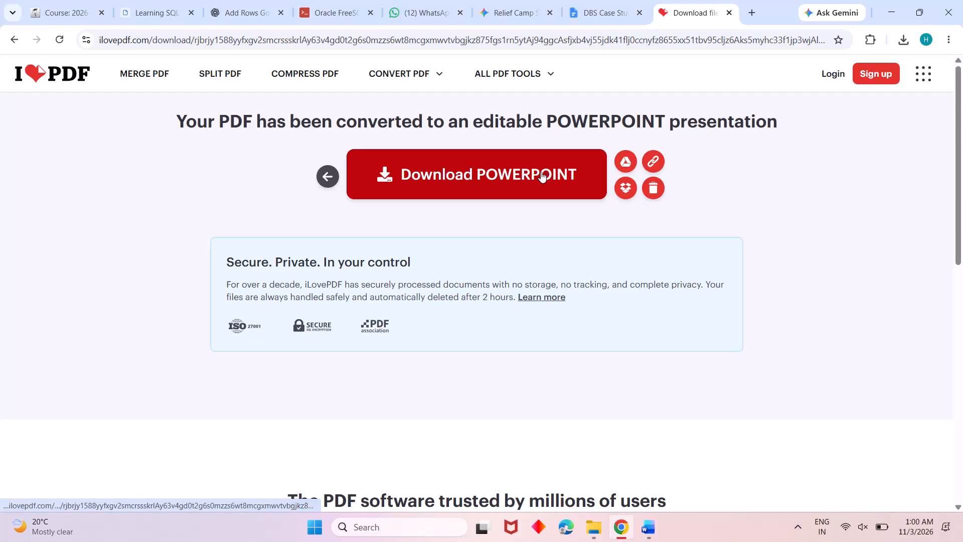
Download the converted PowerPoint version of the DBS Case Study from iLovePDF.
{"action": "left_click", "coordinate": [541, 172]}
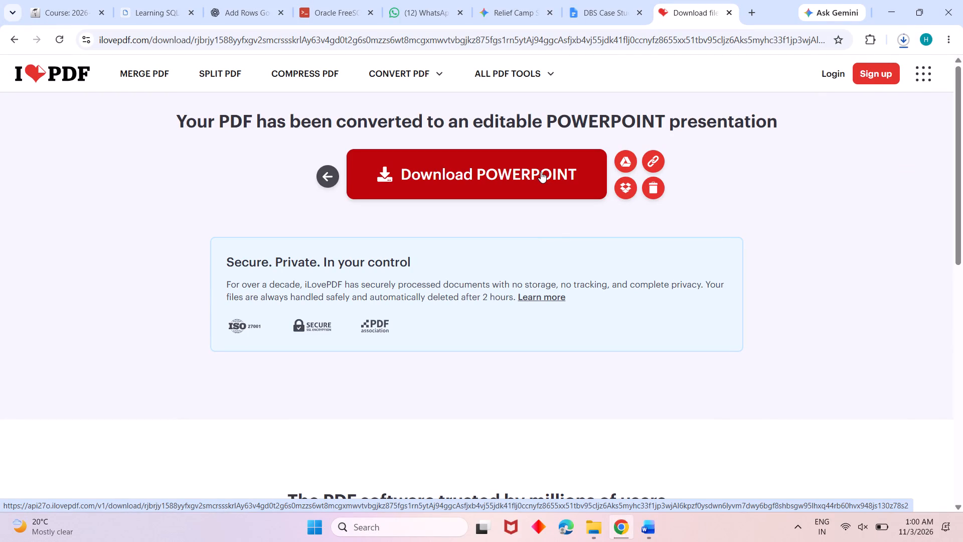
Search Google for google slides in a new browser tab.
{"action": "left_click", "coordinate": [615, 0]}
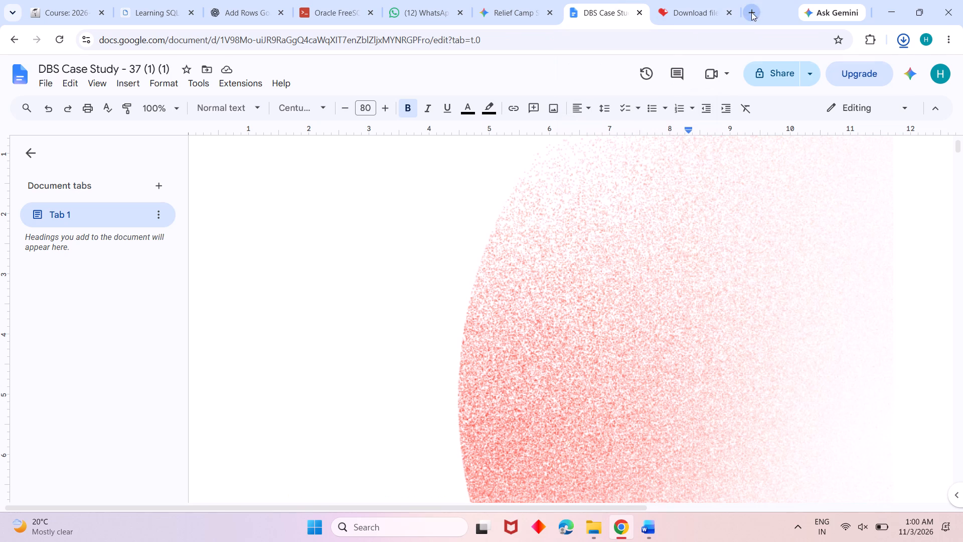
{"action": "left_click", "coordinate": [751, 12]}
{"action": "type", "text": "google slides"}
{"action": "key", "text": "Return"}
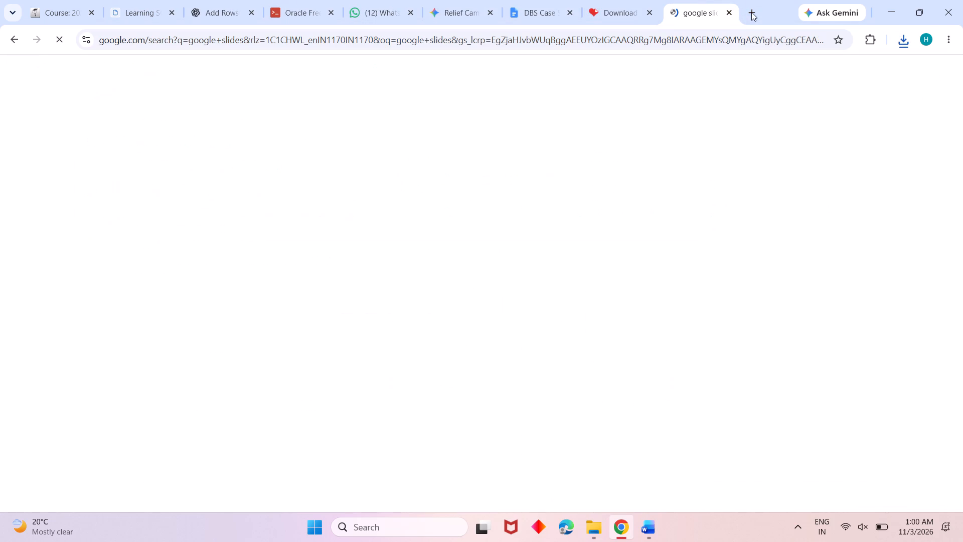
Close the browser tab holding the DBS Case Study - 37 (1) (1) Google Docs document.
{"action": "left_click", "coordinate": [548, 14]}
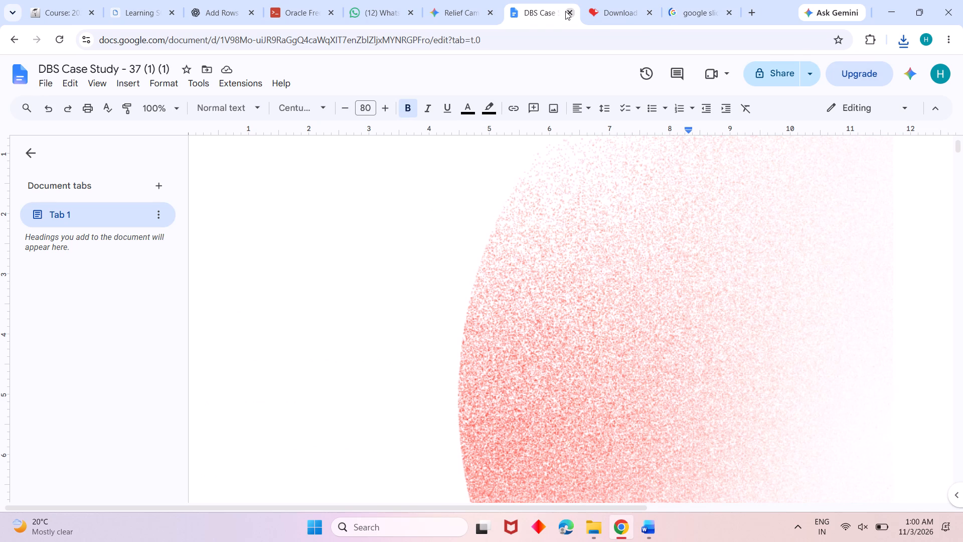
{"action": "left_click", "coordinate": [565, 11]}
Open Google Slides from the search results and dismiss its welcome dialog to reach a blank untitled presentation.
{"action": "left_click", "coordinate": [630, 1]}
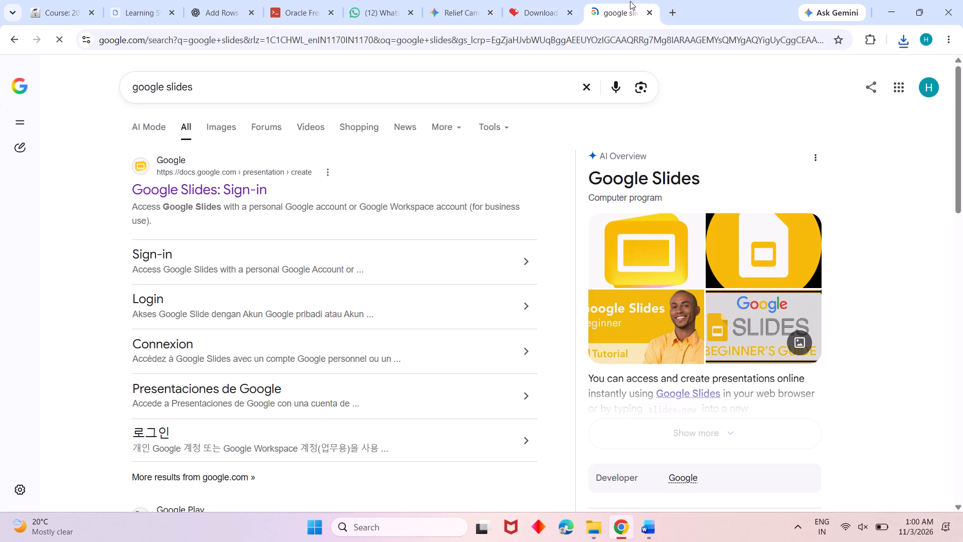
{"action": "left_click", "coordinate": [260, 190]}
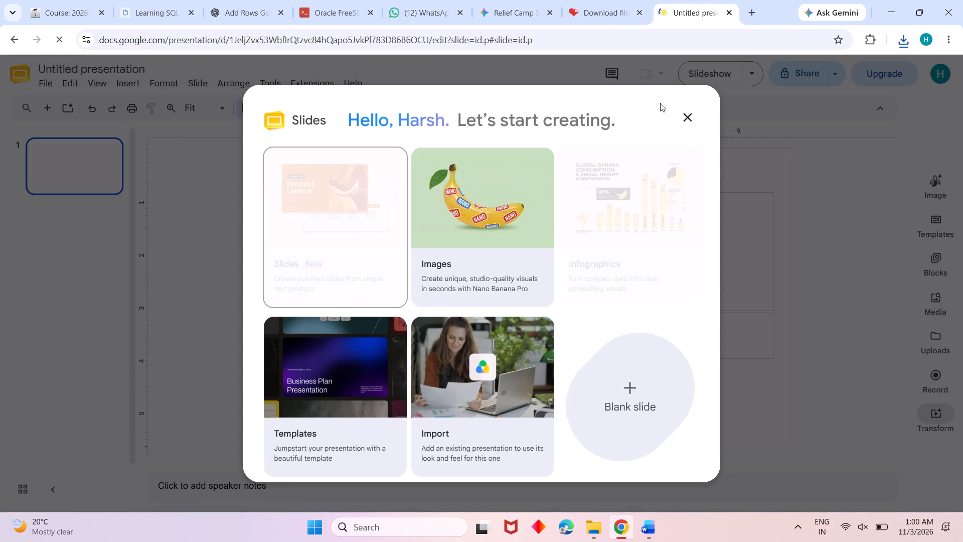
{"action": "left_click", "coordinate": [692, 115]}
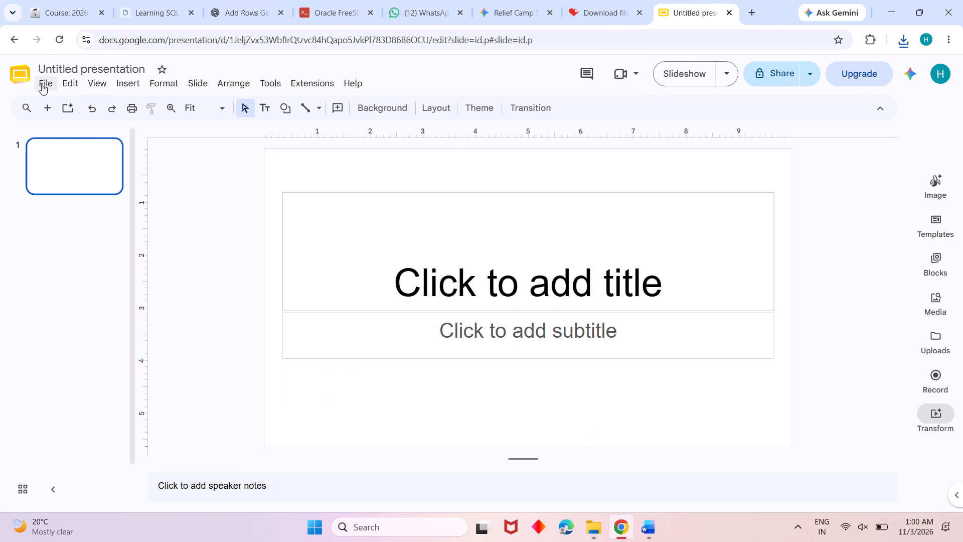
Upload DBS Case Study - 37 (1) (1).pptx from the Downloads folder through Google Slides' file picker to open it.
{"action": "left_click", "coordinate": [42, 84]}
{"action": "left_click", "coordinate": [90, 131]}
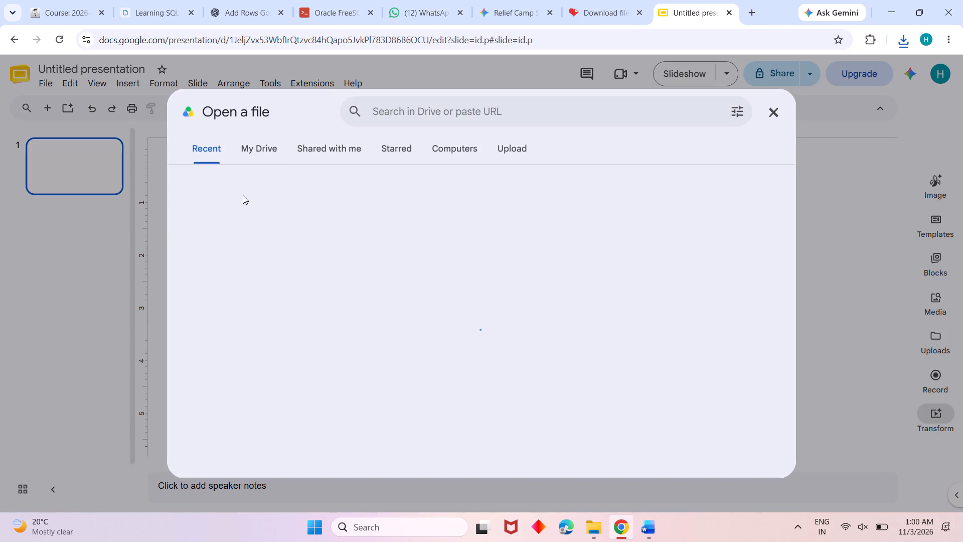
{"action": "left_click", "coordinate": [516, 144]}
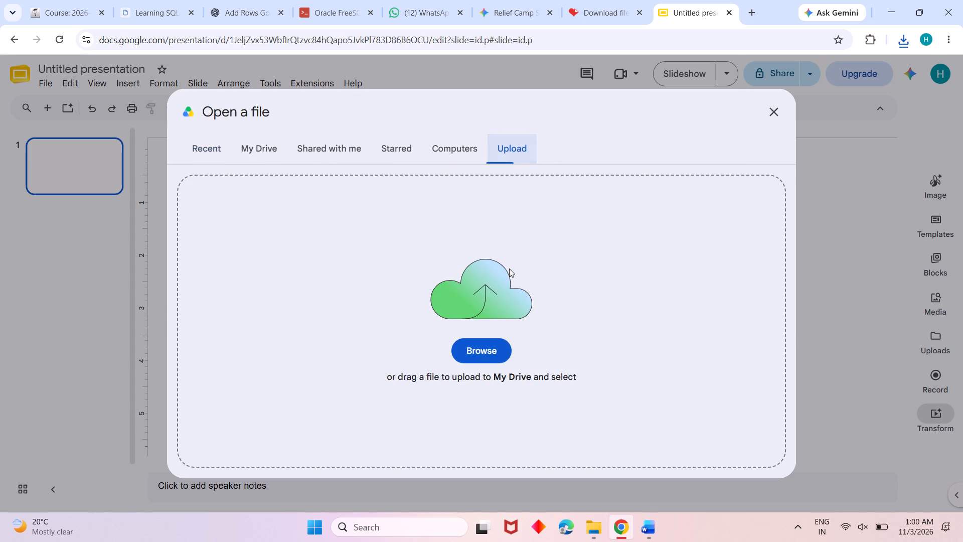
{"action": "left_click", "coordinate": [489, 352]}
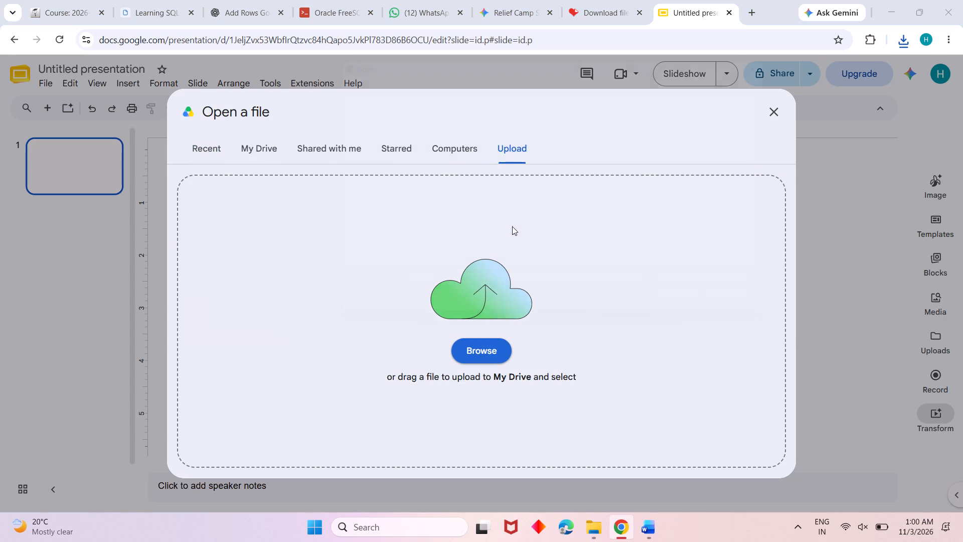
{"action": "left_click", "coordinate": [433, 163]}
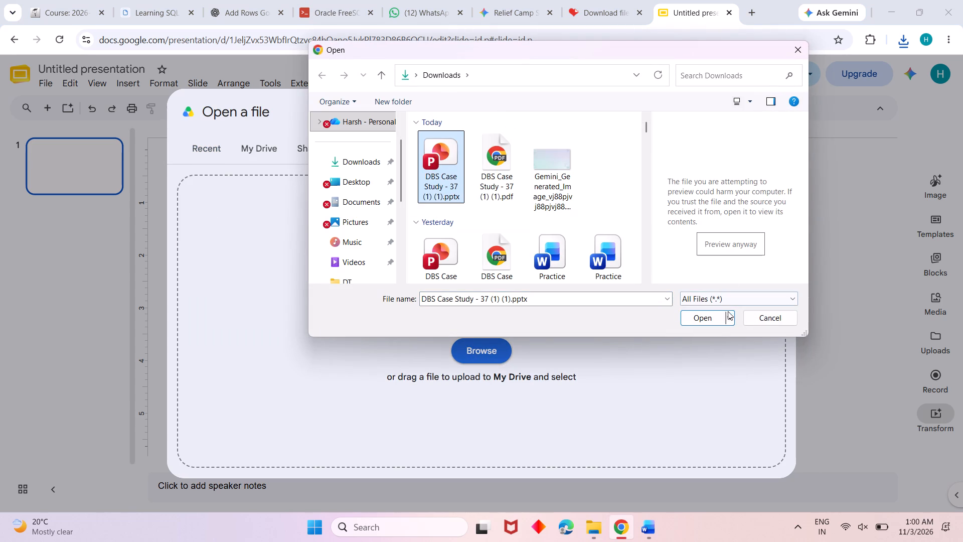
{"action": "left_click", "coordinate": [718, 322]}
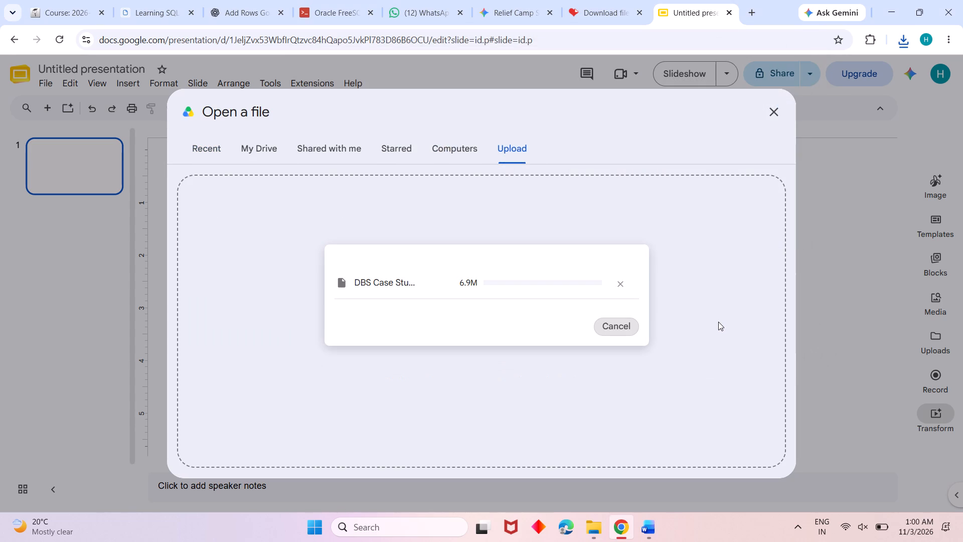
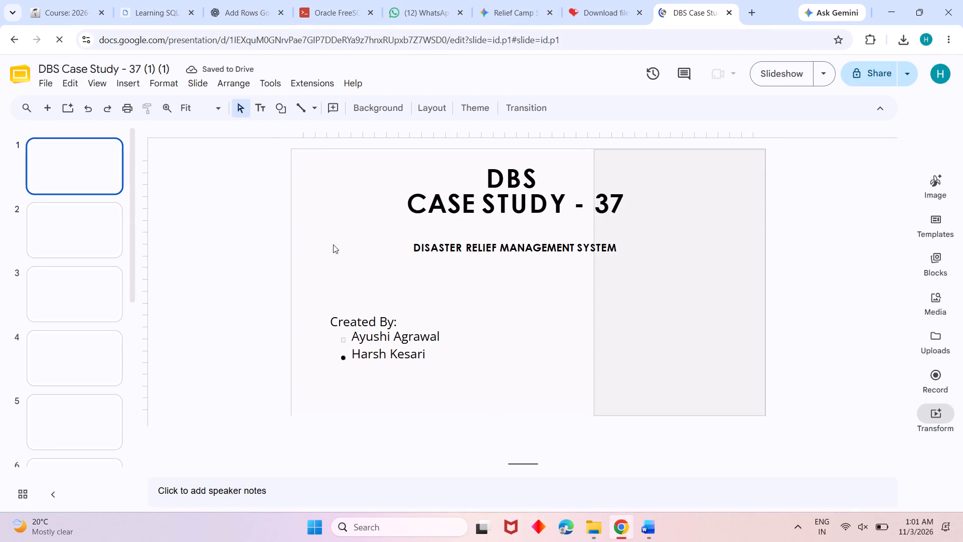
Open slide 10, which holds the Q5 question table.
{"action": "scroll", "coordinate": [62, 291], "scroll_direction": "down", "scroll_amount": 7}
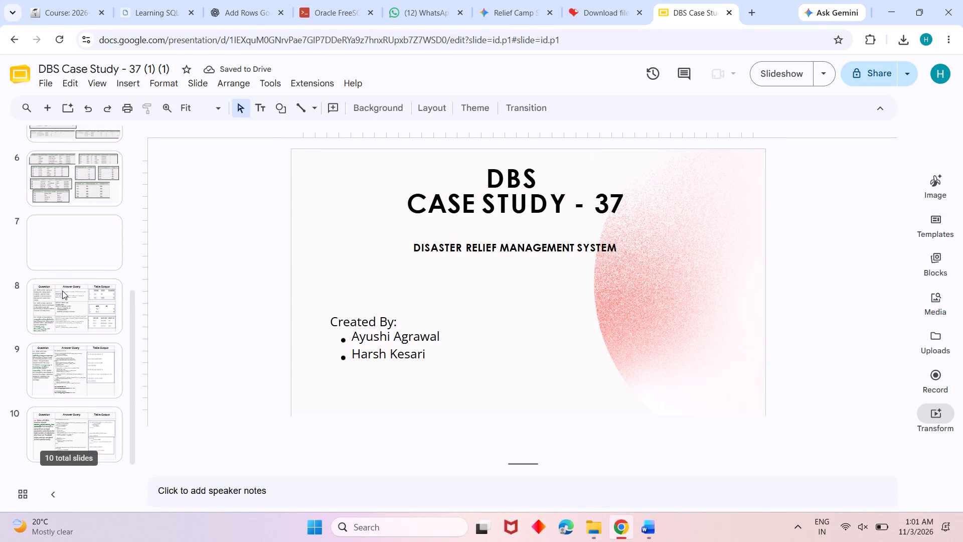
{"action": "left_click", "coordinate": [71, 418]}
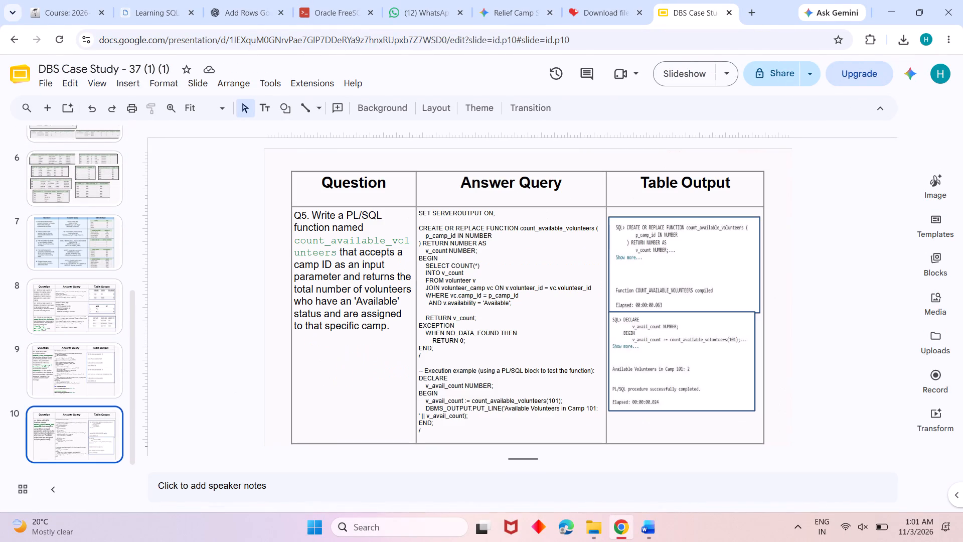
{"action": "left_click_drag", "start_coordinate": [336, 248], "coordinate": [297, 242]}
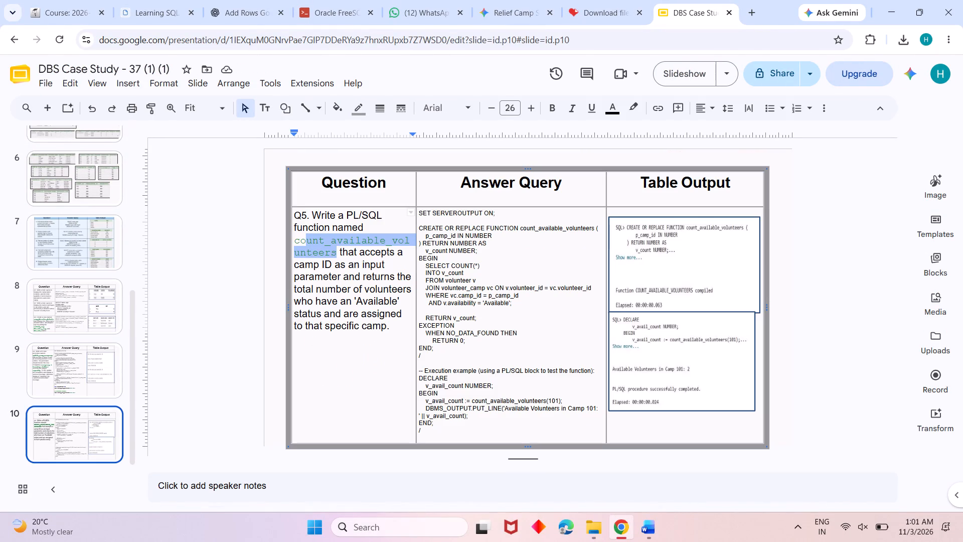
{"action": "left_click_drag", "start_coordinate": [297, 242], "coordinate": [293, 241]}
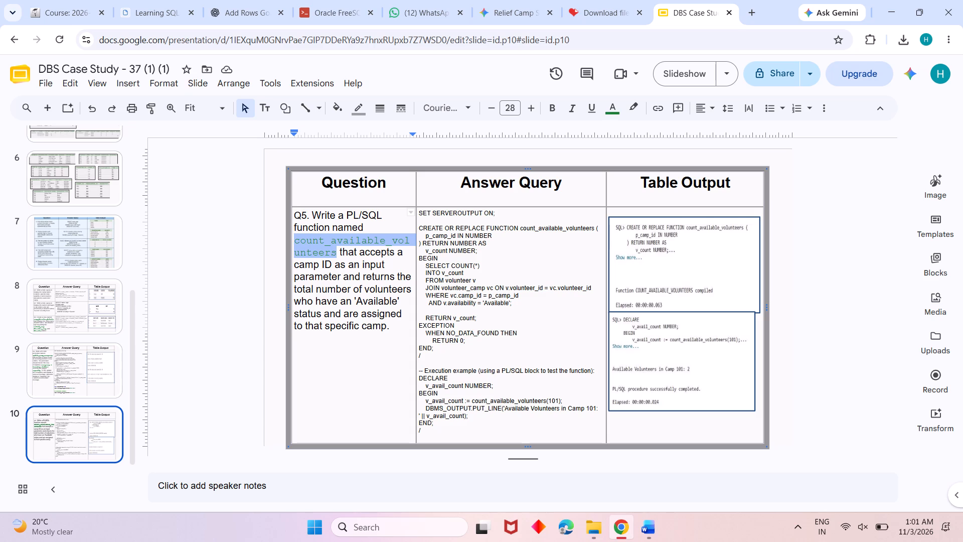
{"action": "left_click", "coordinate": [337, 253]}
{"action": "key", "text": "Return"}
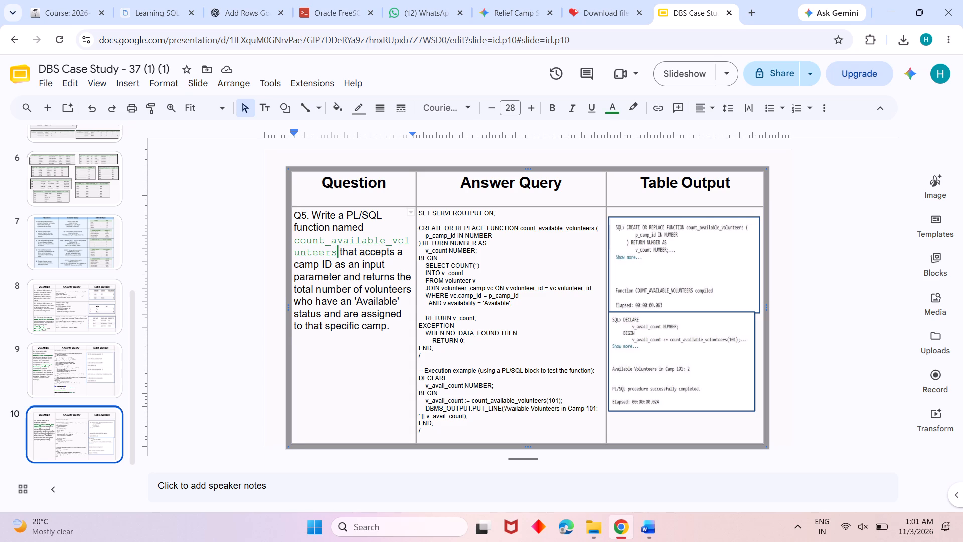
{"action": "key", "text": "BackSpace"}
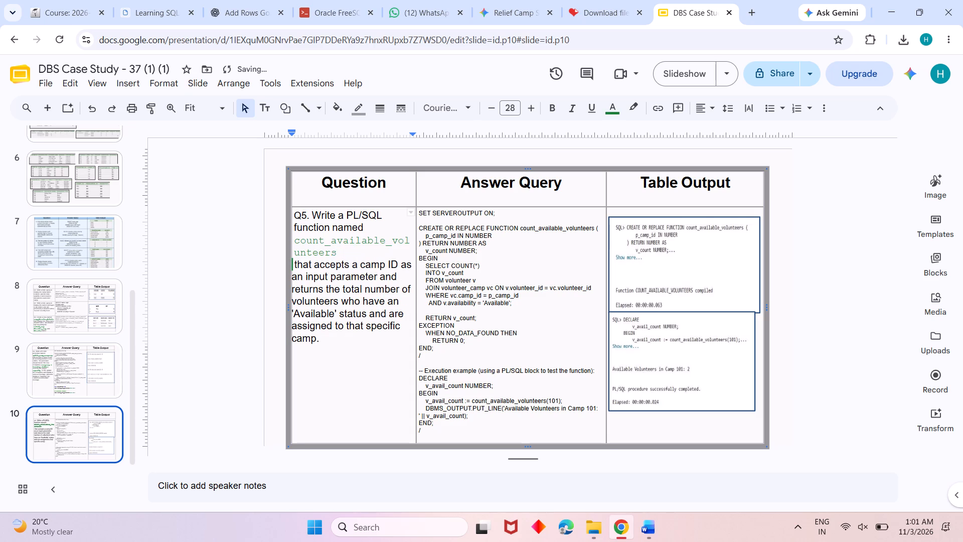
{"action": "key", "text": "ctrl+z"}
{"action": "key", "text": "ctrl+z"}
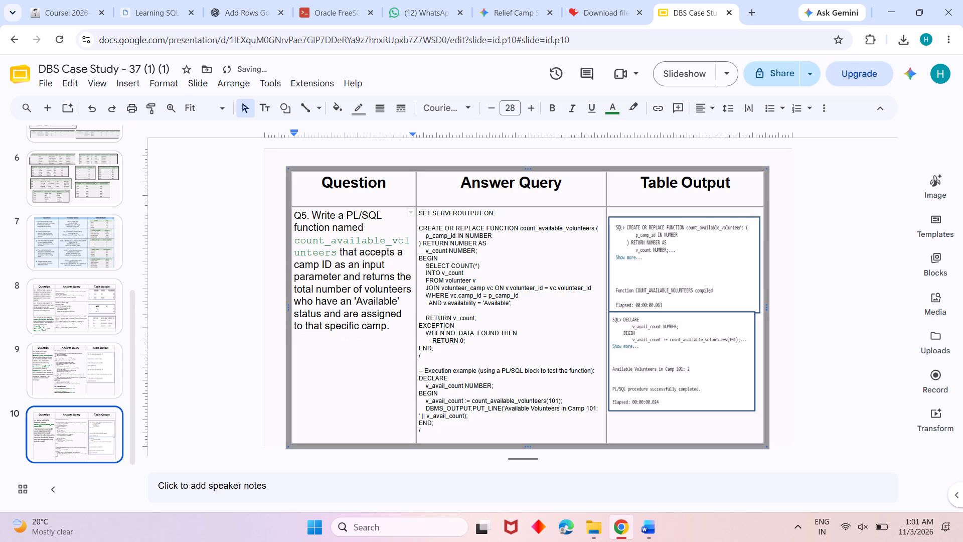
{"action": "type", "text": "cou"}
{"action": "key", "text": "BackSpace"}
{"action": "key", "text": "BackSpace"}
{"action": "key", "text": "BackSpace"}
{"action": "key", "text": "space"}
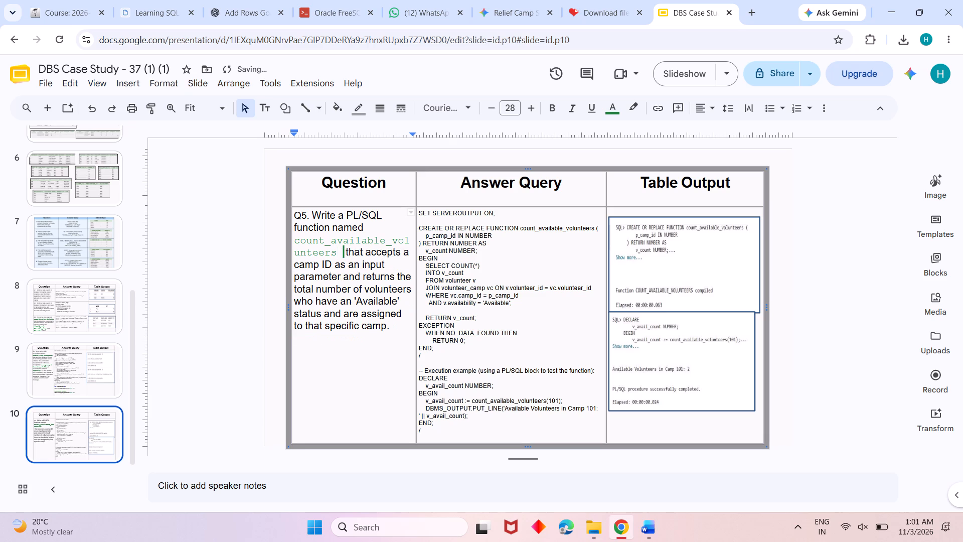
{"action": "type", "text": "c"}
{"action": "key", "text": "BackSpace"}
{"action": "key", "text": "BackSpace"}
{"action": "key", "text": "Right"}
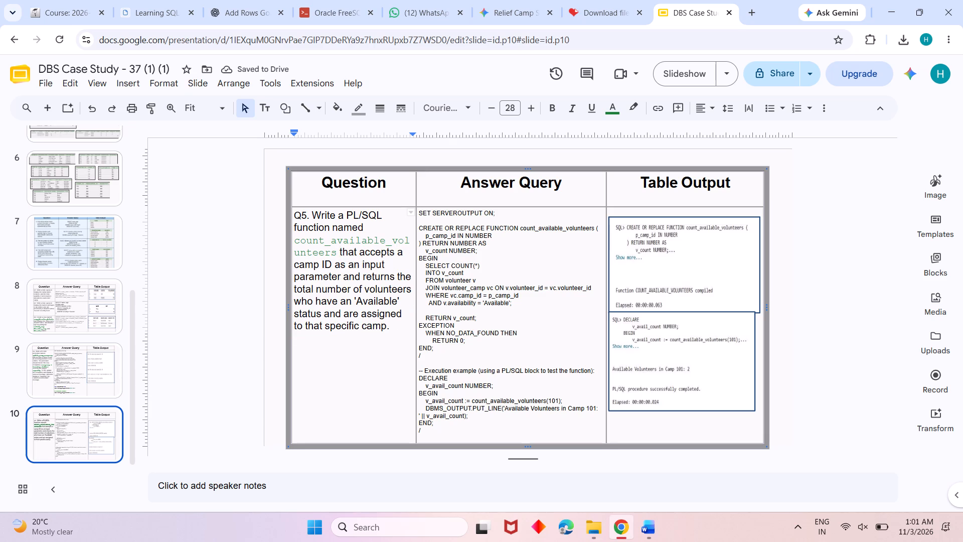
Replace the green monospaced function name in the Q5 question on slide 10 with count_available_volunteers in the plain black question text.
{"action": "left_click", "coordinate": [363, 229]}
{"action": "key", "text": "space"}
{"action": "type", "text": "count"}
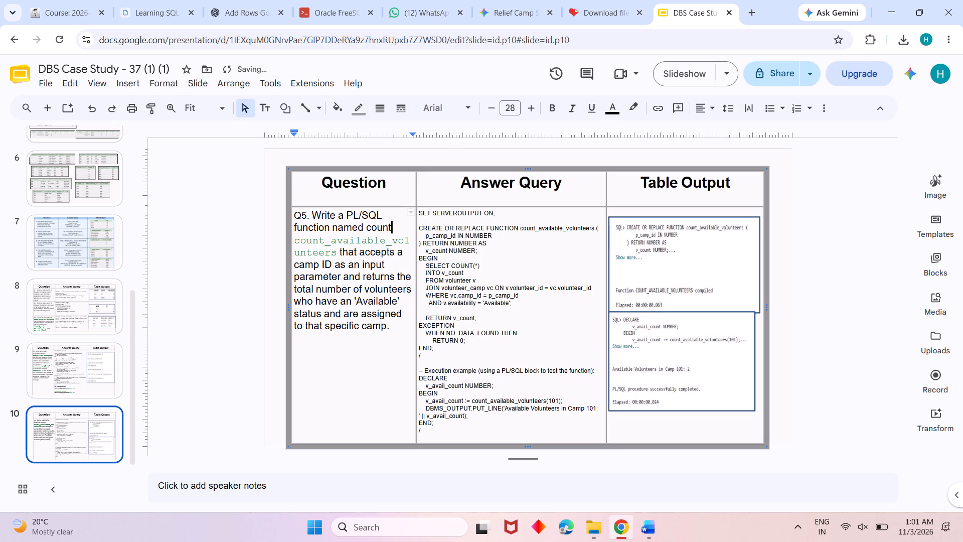
{"action": "type", "text": "_available"}
{"action": "type", "text": "_volunteers"}
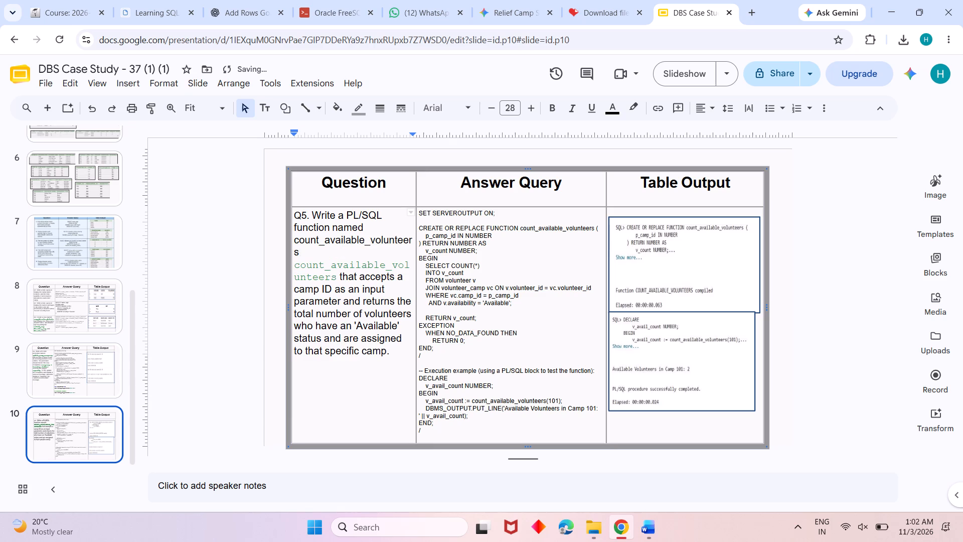
{"action": "left_click_drag", "start_coordinate": [336, 278], "coordinate": [310, 255]}
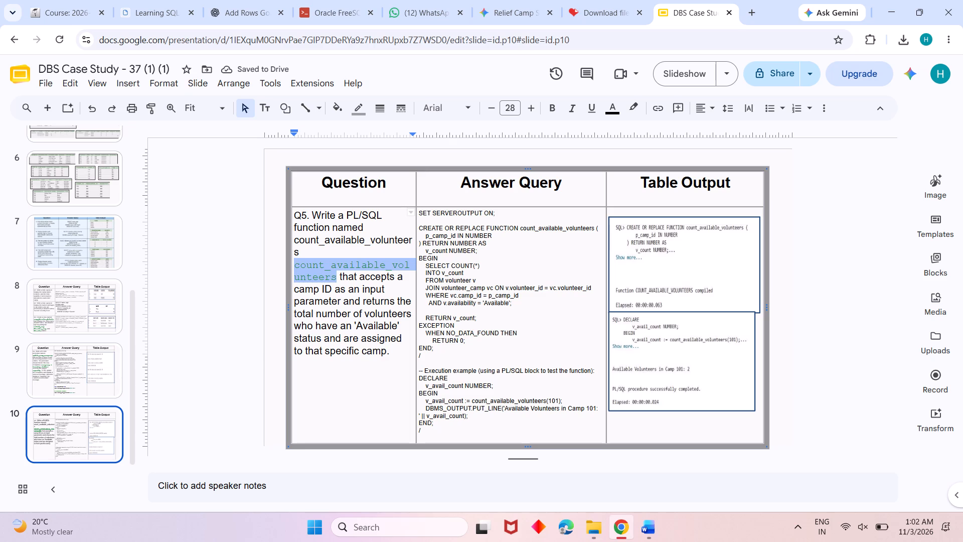
{"action": "left_click_drag", "start_coordinate": [310, 255], "coordinate": [304, 250]}
{"action": "key", "text": "BackSpace"}
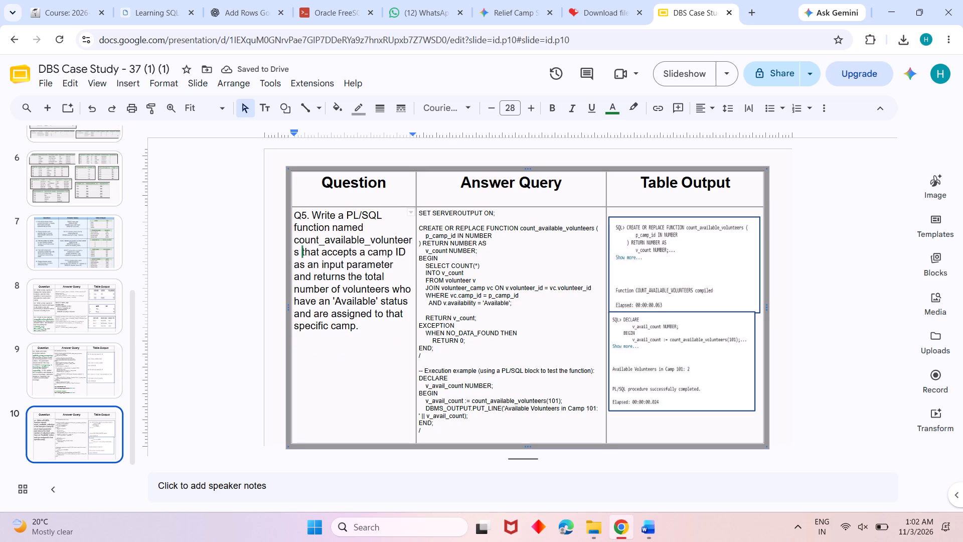
On slide 9, replace the green procedure name in the Q4 question with update_camp_occupancy in the plain black question text.
{"action": "left_click", "coordinate": [80, 372]}
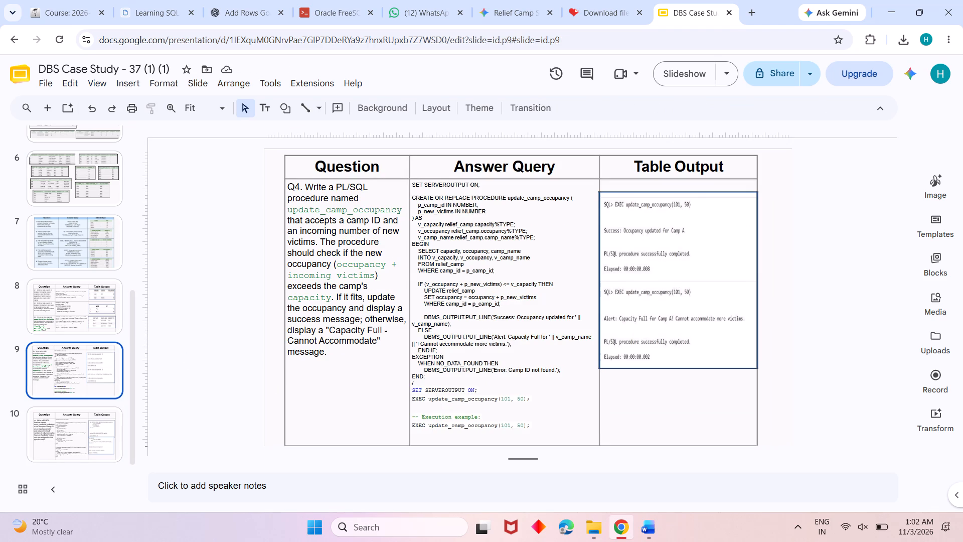
{"action": "left_click", "coordinate": [361, 199]}
{"action": "type", "text": "update"}
{"action": "type", "text": "_camp"}
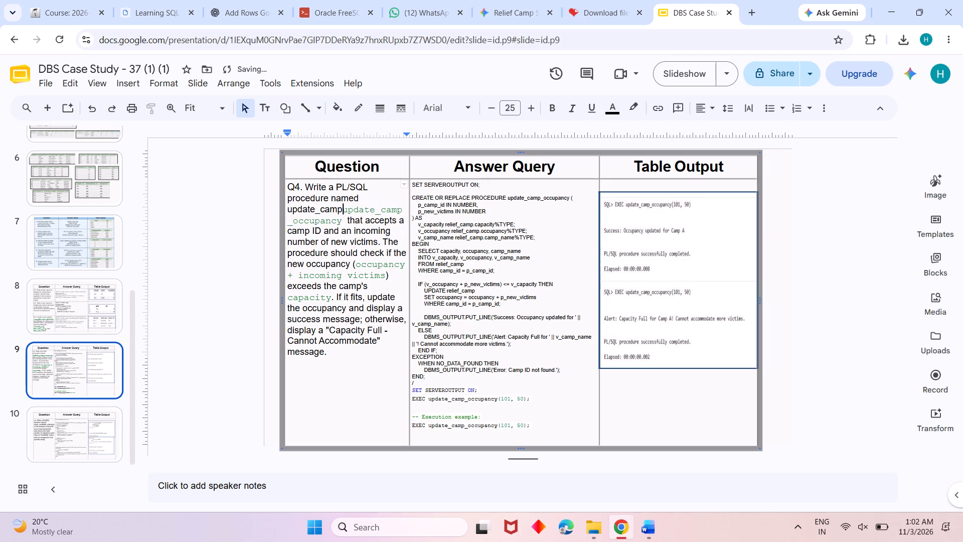
{"action": "key", "text": "shift+underscore"}
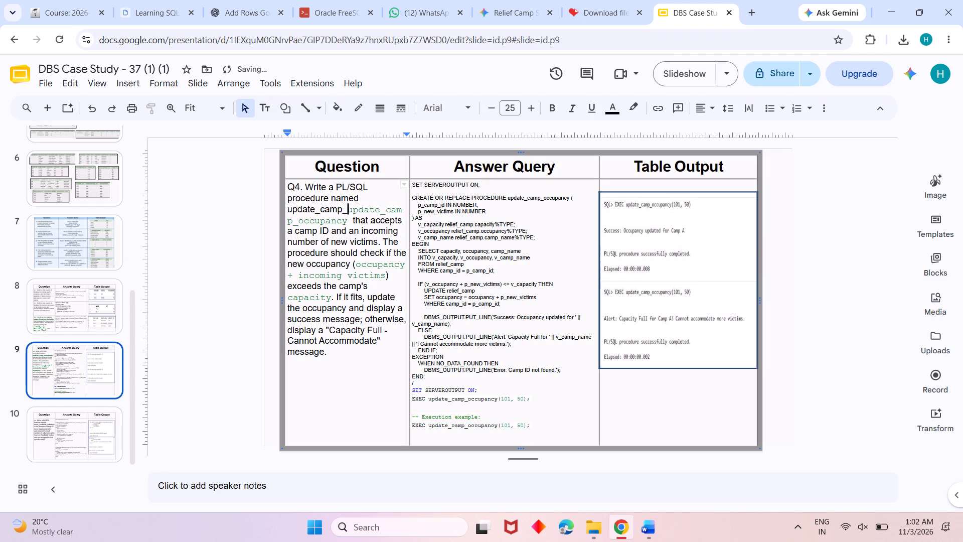
{"action": "type", "text": "occu"}
{"action": "type", "text": "pancy"}
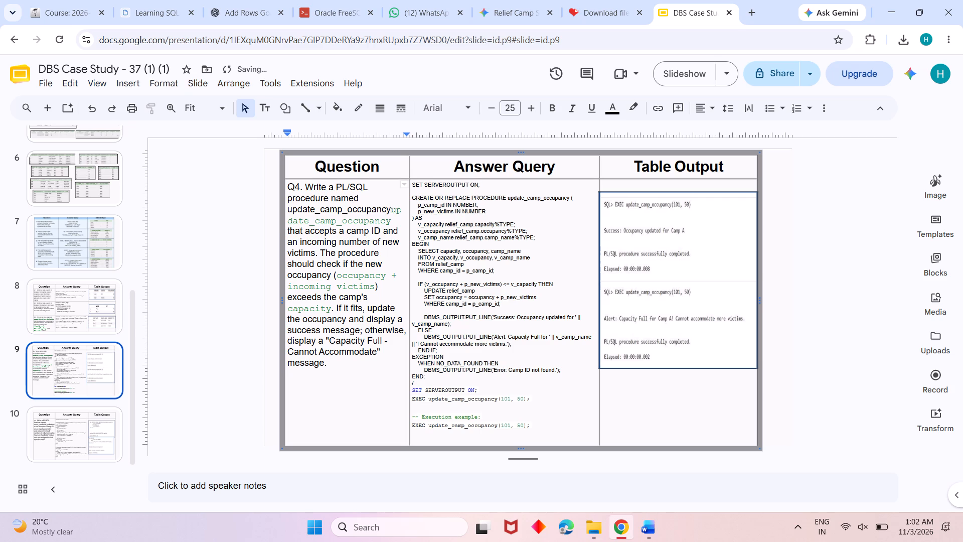
{"action": "left_click_drag", "start_coordinate": [392, 208], "coordinate": [394, 218]}
{"action": "key", "text": "BackSpace"}
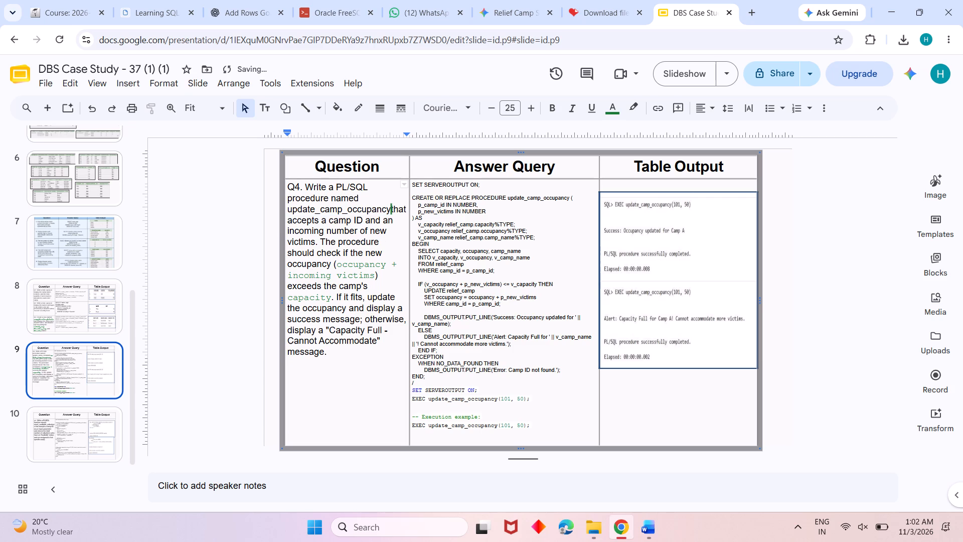
Replace the green bracketed expression in the Q4 question with (occupancy + incoming victims) in the plain black question text.
{"action": "left_click", "coordinate": [332, 265]}
{"action": "type", "text": "(coo"}
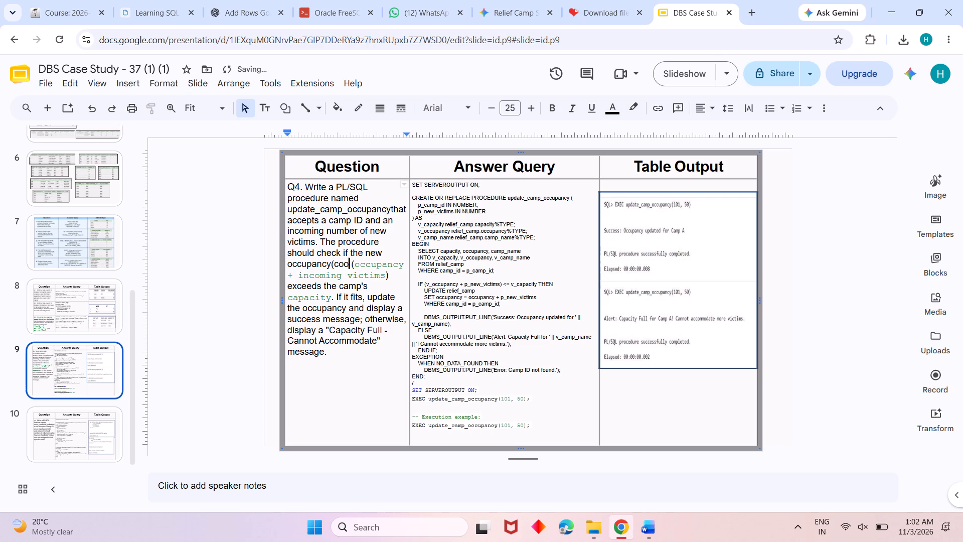
{"action": "key", "text": "BackSpace"}
{"action": "key", "text": "BackSpace"}
{"action": "key", "text": "BackSpace"}
{"action": "type", "text": "occupancy"}
{"action": "key", "text": "space"}
{"action": "type", "text": "+ incomng"}
{"action": "key", "text": "BackSpace"}
{"action": "key", "text": "BackSpace"}
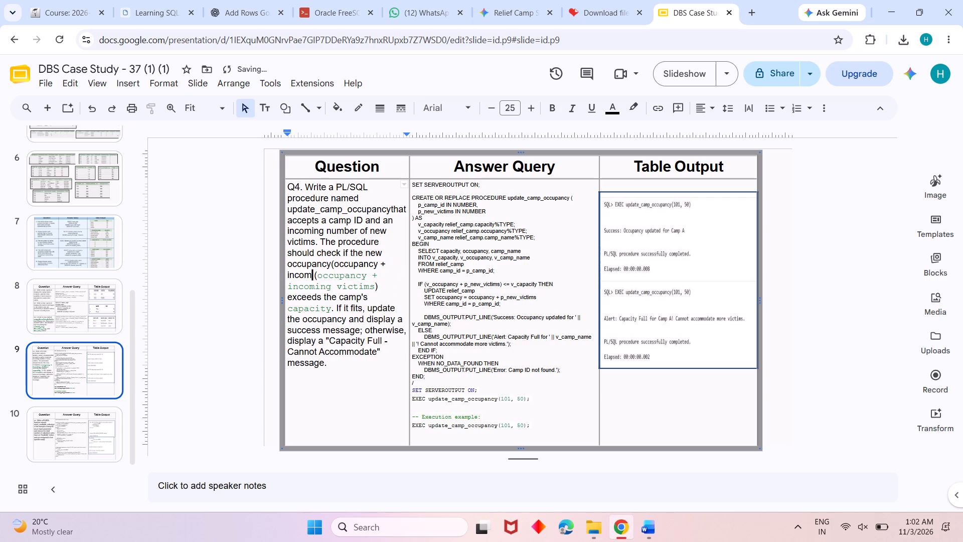
{"action": "type", "text": "ing"}
{"action": "key", "text": "space"}
{"action": "type", "text": "victims"}
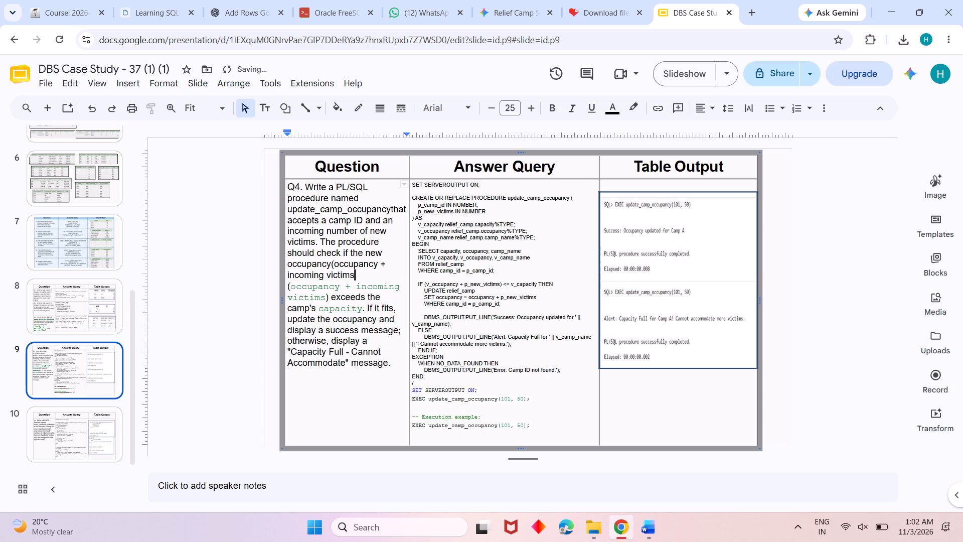
{"action": "key", "text": "shift+parenright"}
{"action": "left_click_drag", "start_coordinate": [330, 296], "coordinate": [306, 290]}
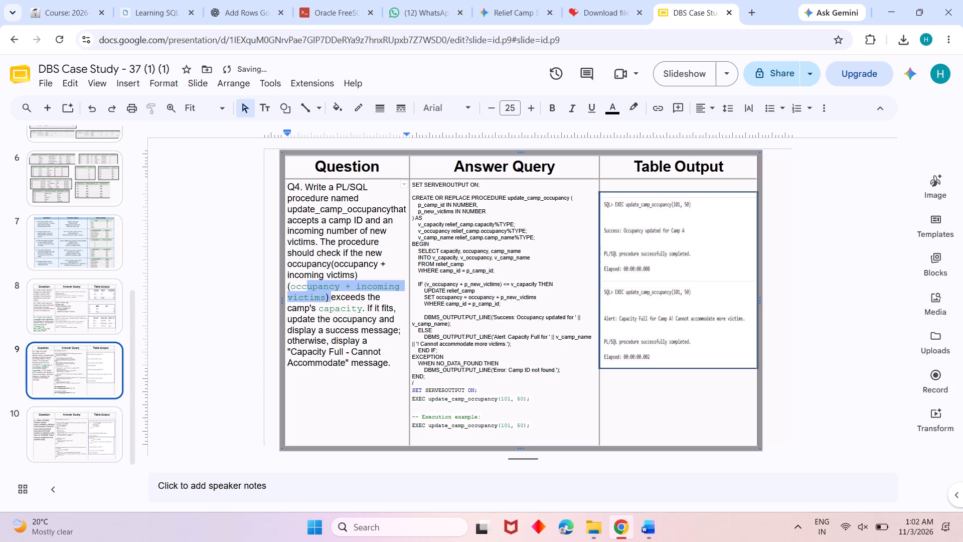
{"action": "left_click_drag", "start_coordinate": [306, 290], "coordinate": [285, 287]}
{"action": "key", "text": "BackSpace"}
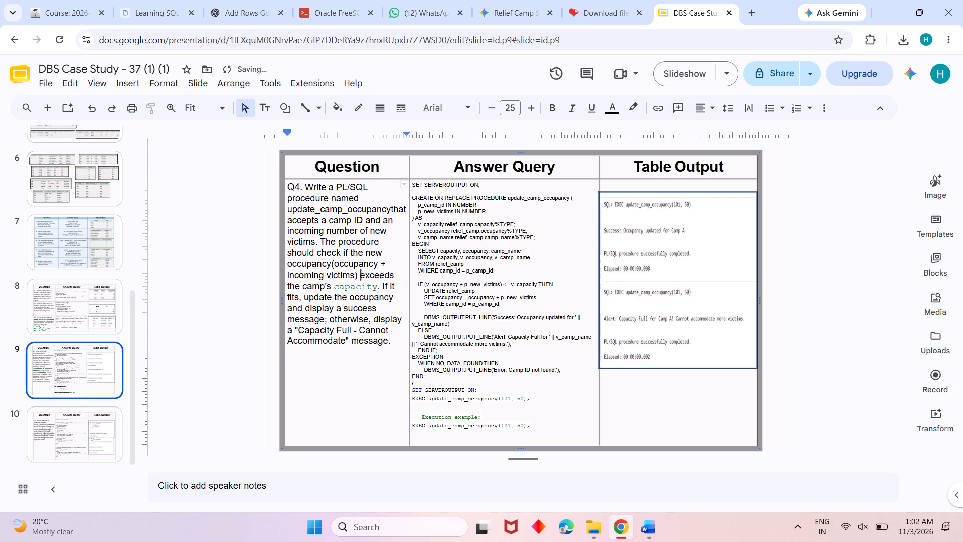
Replace the green word after "the camp's" in the Q4 question with capacity in the plain black question text.
{"action": "left_click", "coordinate": [333, 288]}
{"action": "key", "text": "BackSpace"}
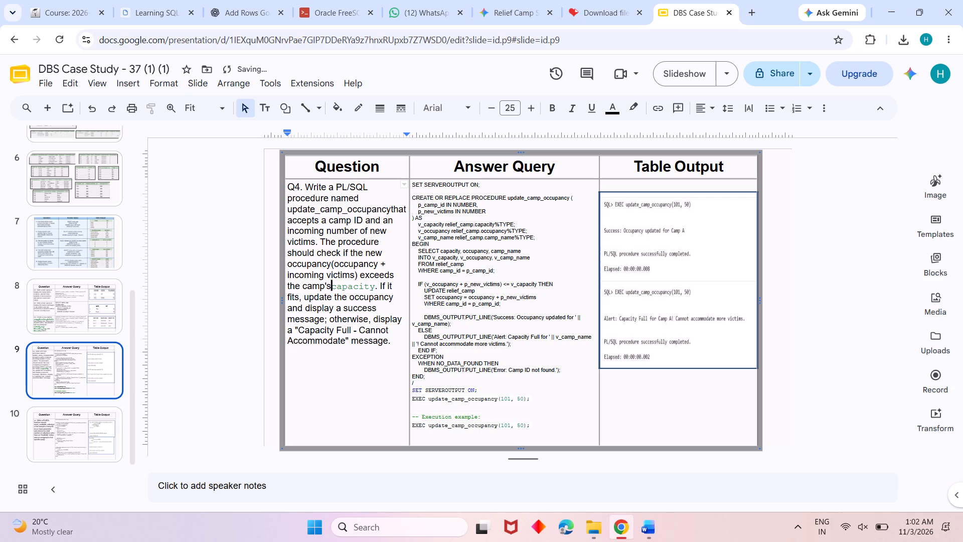
{"action": "key", "text": "space"}
{"action": "type", "text": "capacity"}
{"action": "key", "text": "space"}
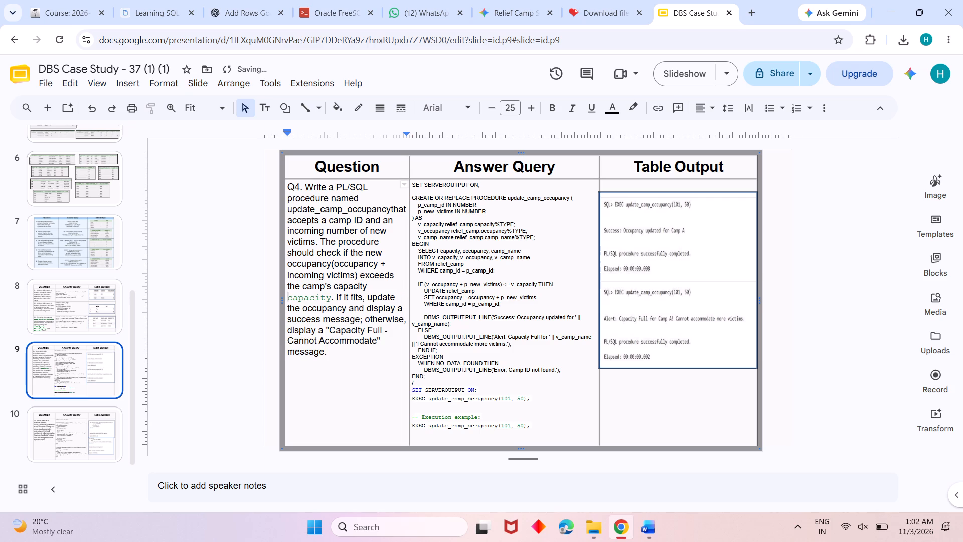
{"action": "key", "text": "ctrl+Delete"}
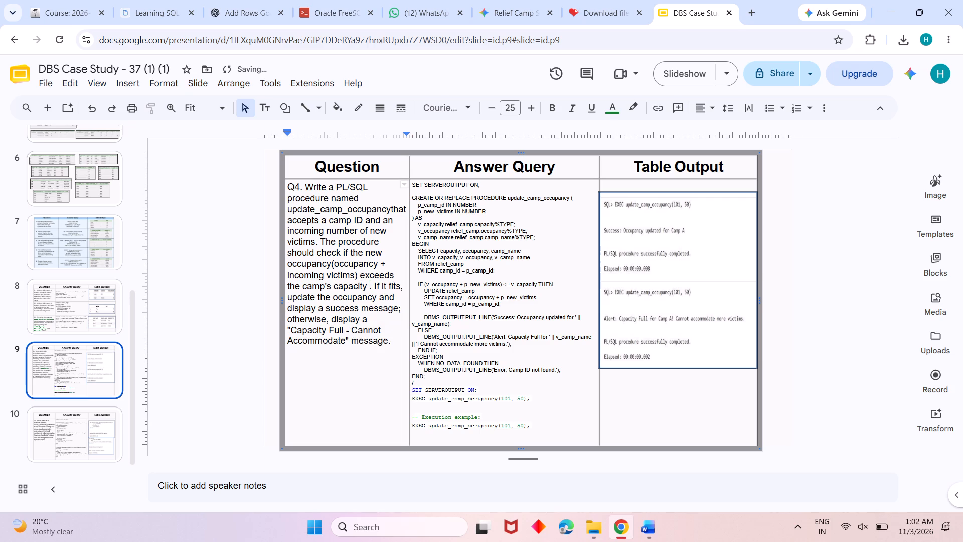
On slide 8, replace the green view name in the Q3 question with camp_disaster_detainls in the plain black question text.
{"action": "left_click", "coordinate": [60, 318]}
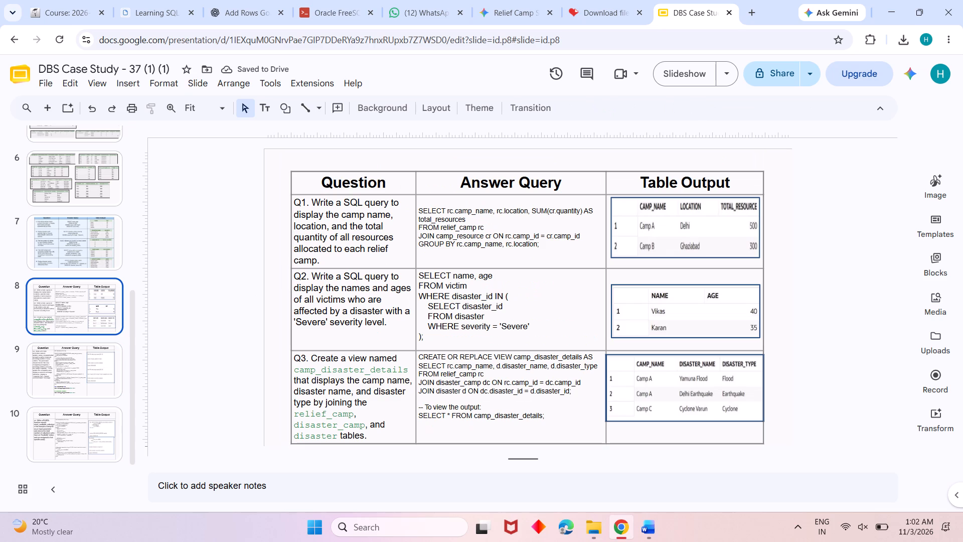
{"action": "left_click", "coordinate": [399, 354]}
{"action": "type", "text": "camp"}
{"action": "type", "text": "_disaster"}
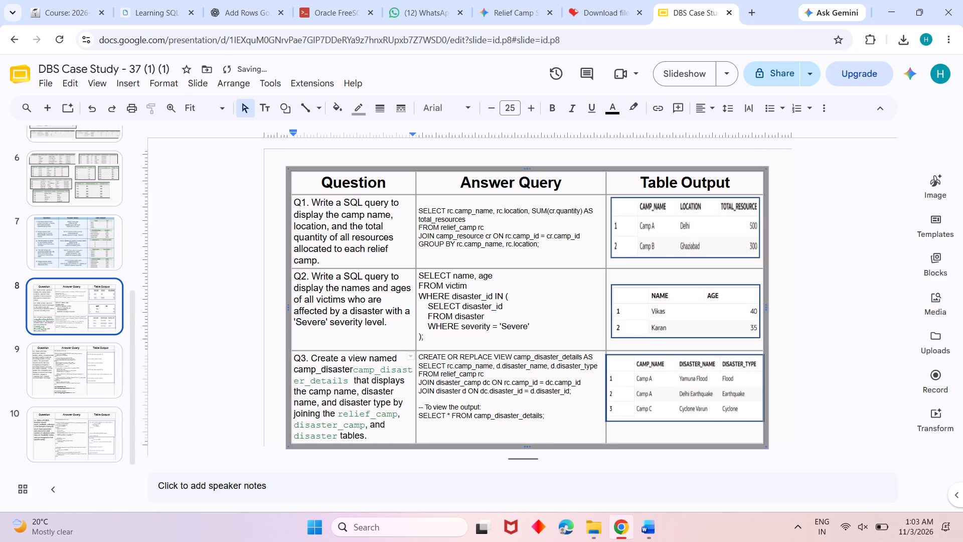
{"action": "type", "text": "_detainls"}
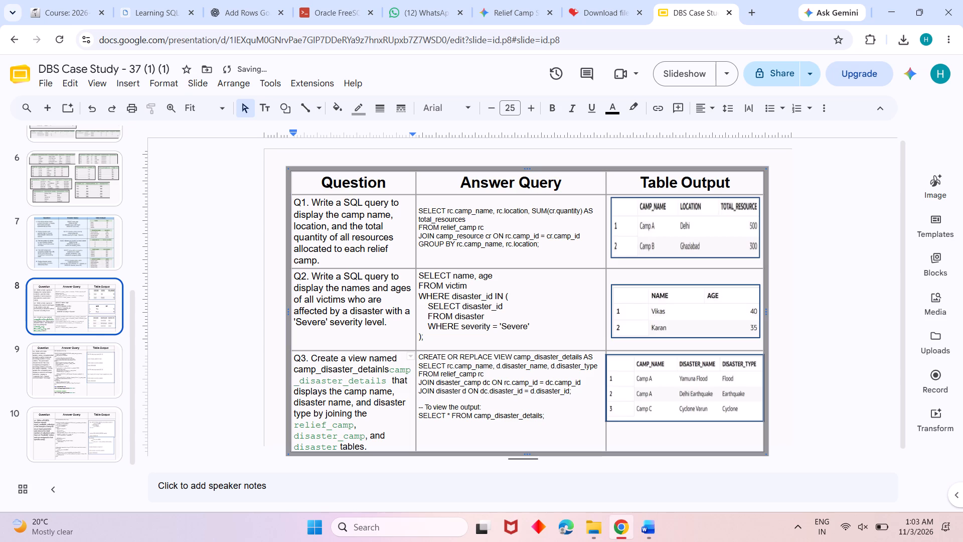
{"action": "left_click_drag", "start_coordinate": [389, 369], "coordinate": [389, 383]}
{"action": "key", "text": "BackSpace"}
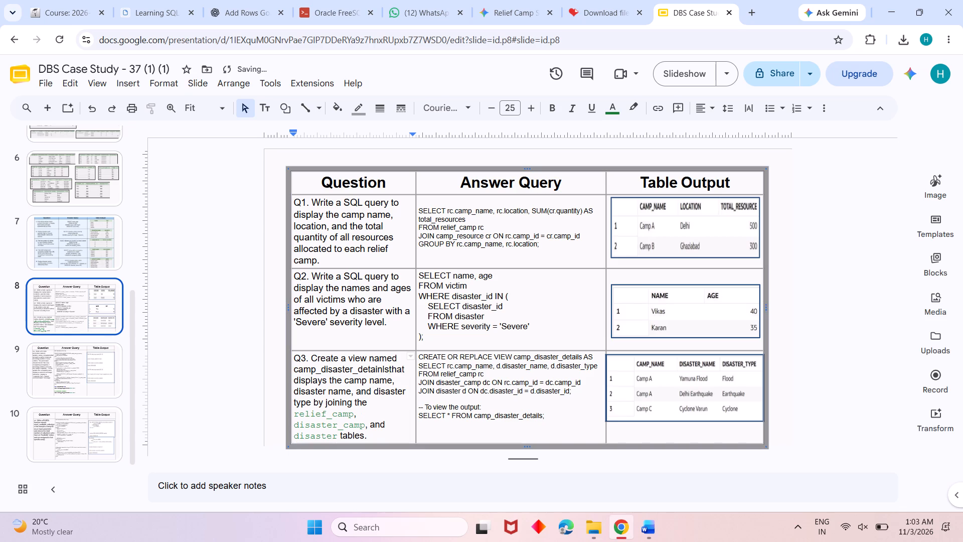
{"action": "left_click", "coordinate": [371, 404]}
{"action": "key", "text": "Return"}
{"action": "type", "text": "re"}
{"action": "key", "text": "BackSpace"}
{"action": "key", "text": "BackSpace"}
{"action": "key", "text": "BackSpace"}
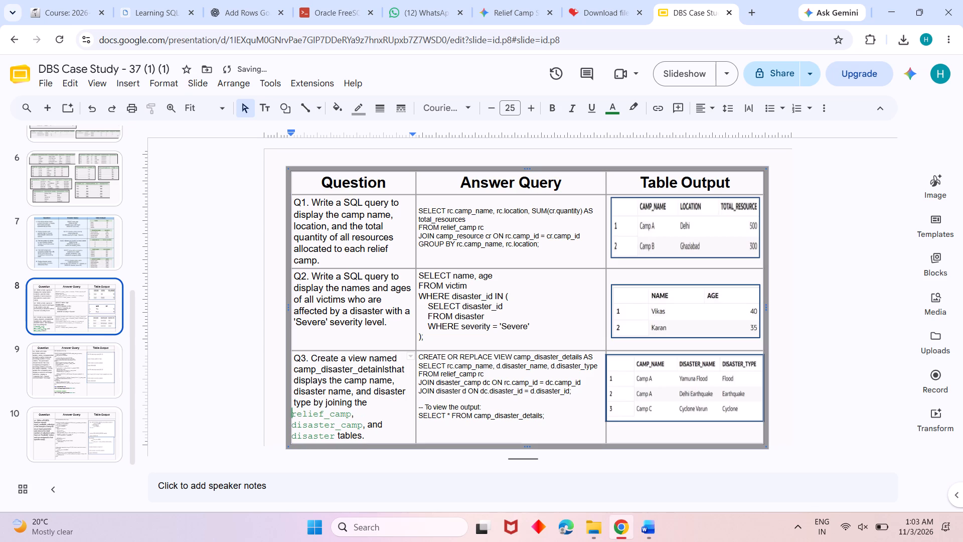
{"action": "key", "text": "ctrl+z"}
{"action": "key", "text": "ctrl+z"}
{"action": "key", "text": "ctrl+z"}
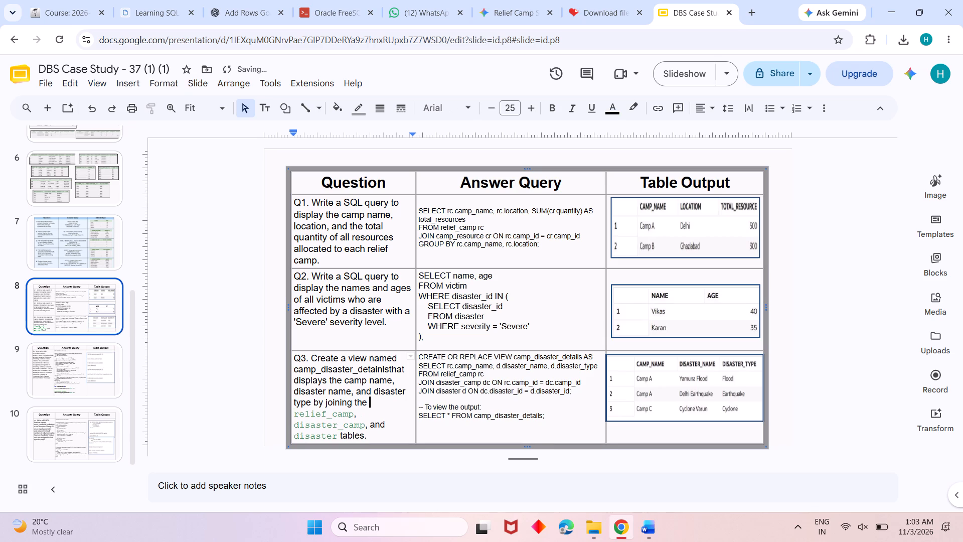
In the Q3 question on slide 8, enter relief_camp, disaster_camp,disaster in plain black text before the green table names.
{"action": "type", "text": "relief"}
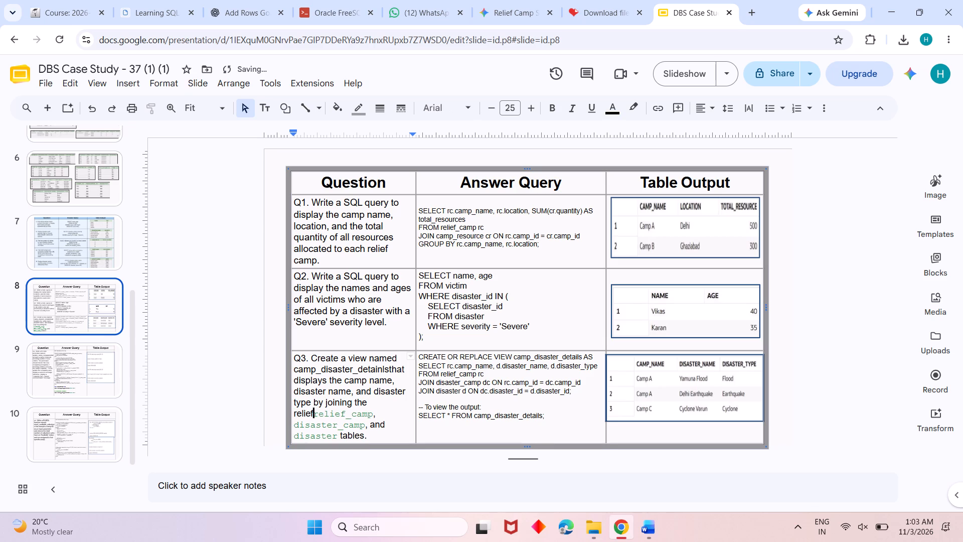
{"action": "type", "text": "_camp"}
{"action": "key", "text": "comma"}
{"action": "key", "text": "space"}
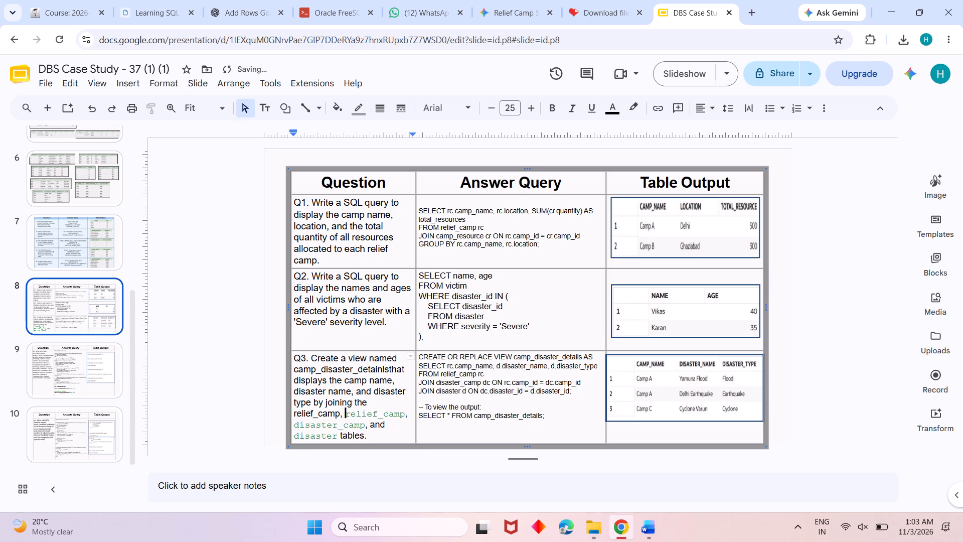
{"action": "key", "text": "Return"}
{"action": "type", "text": "da"}
{"action": "key", "text": "BackSpace"}
{"action": "key", "text": "BackSpace"}
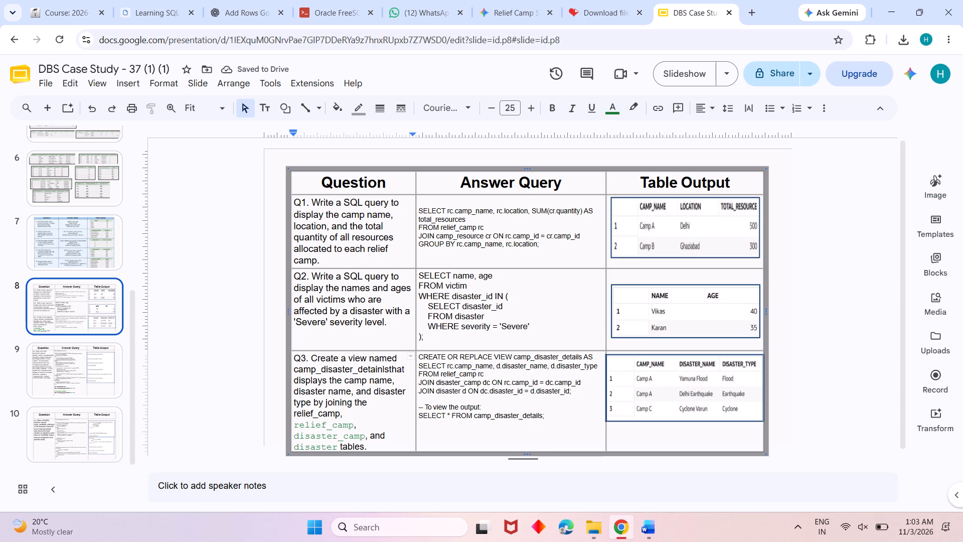
{"action": "left_click", "coordinate": [346, 418]}
{"action": "double_click", "coordinate": [356, 409]}
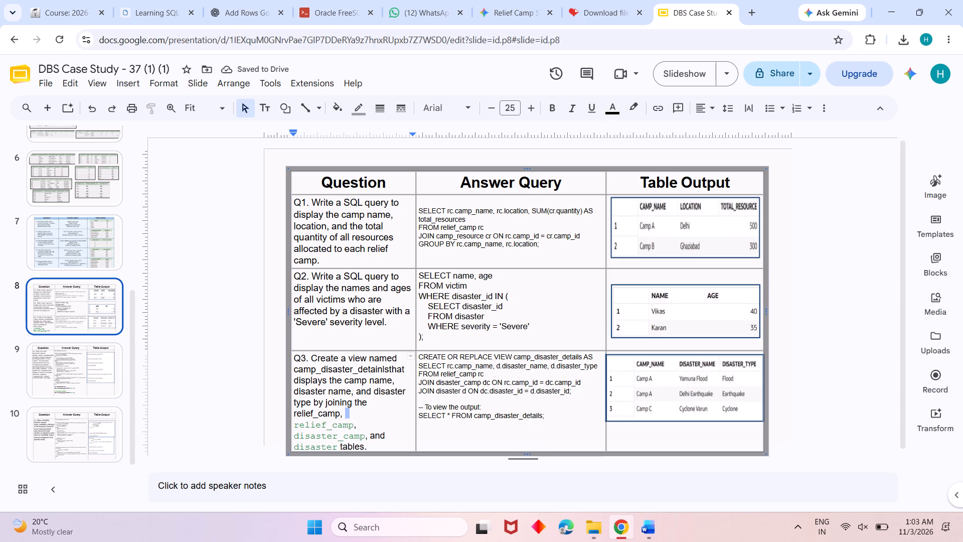
{"action": "left_click", "coordinate": [351, 411]}
{"action": "type", "text": "disaster"}
{"action": "type", "text": "_camp"}
{"action": "key", "text": "comma"}
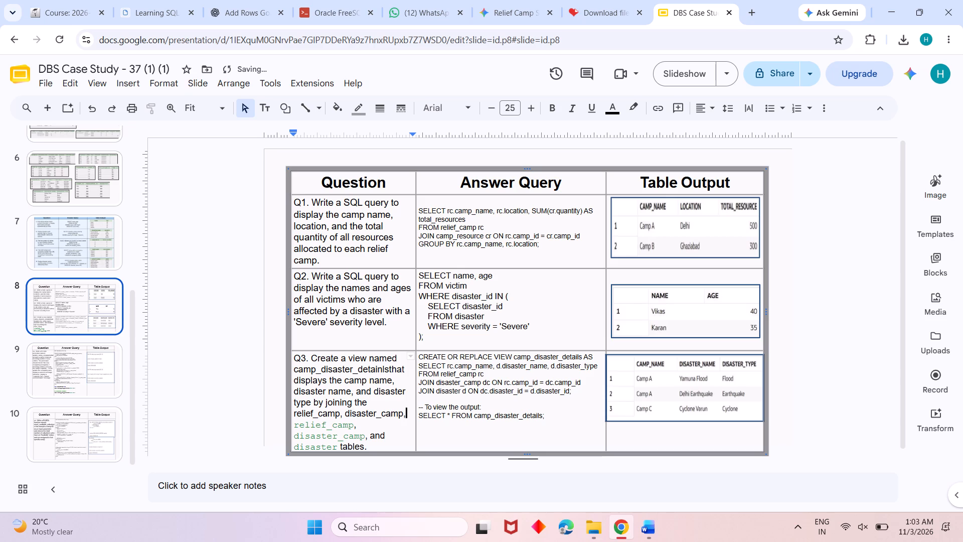
{"action": "type", "text": "desa"}
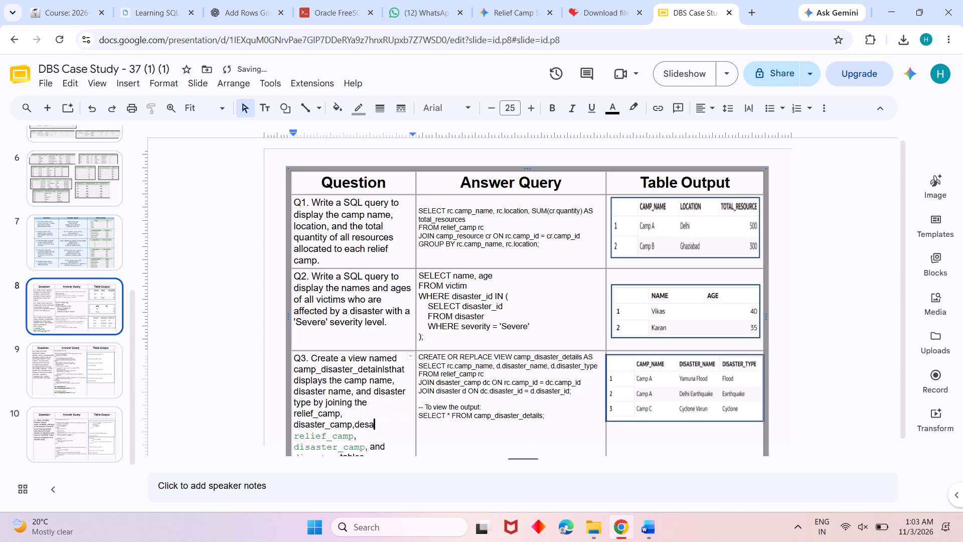
{"action": "key", "text": "BackSpace"}
{"action": "key", "text": "BackSpace"}
{"action": "key", "text": "BackSpace"}
{"action": "type", "text": "isaster"}
Delete the old green table names and the "and" between them from the Q3 question, keeping the word tables.
{"action": "scroll", "coordinate": [362, 432], "scroll_direction": "down", "scroll_amount": 1}
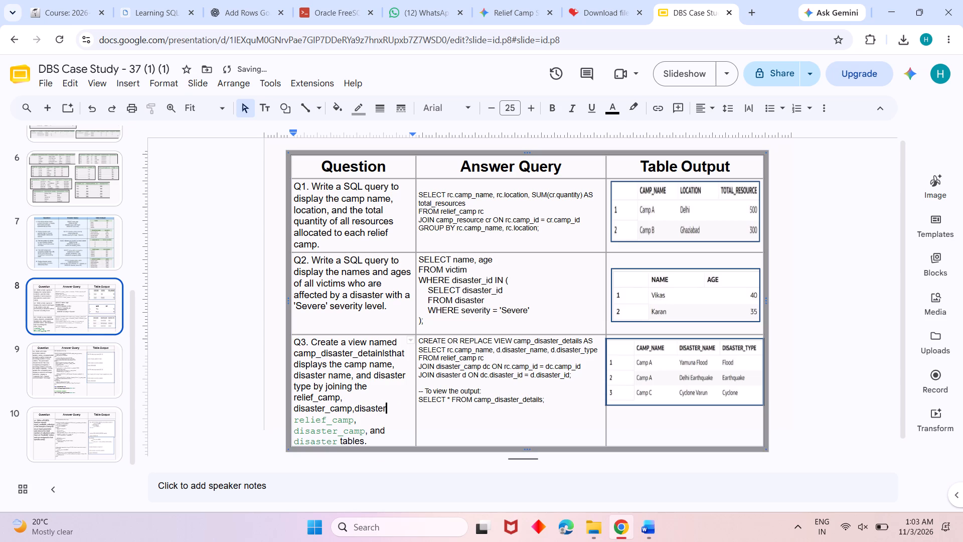
{"action": "left_click_drag", "start_coordinate": [336, 442], "coordinate": [287, 419]}
{"action": "key", "text": "BackSpace"}
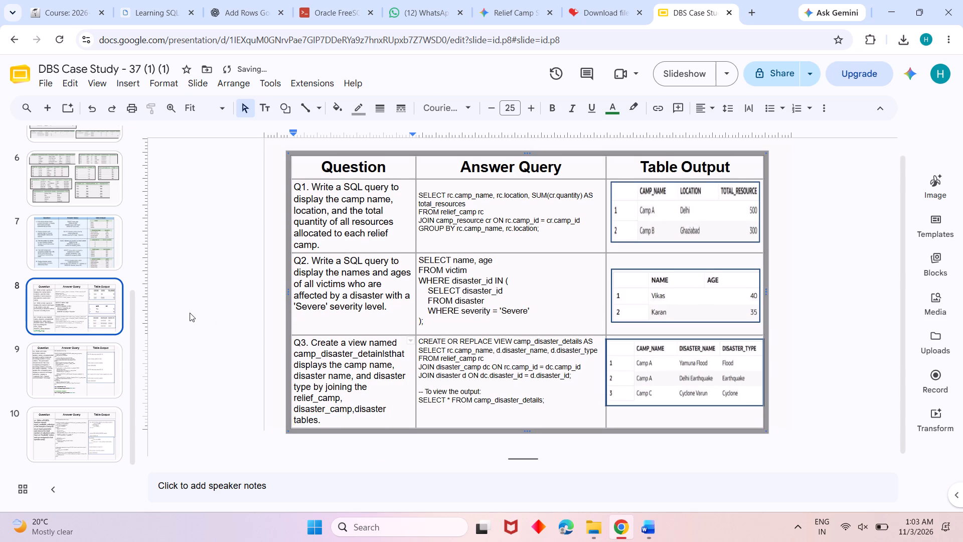
{"action": "left_click", "coordinate": [190, 313]}
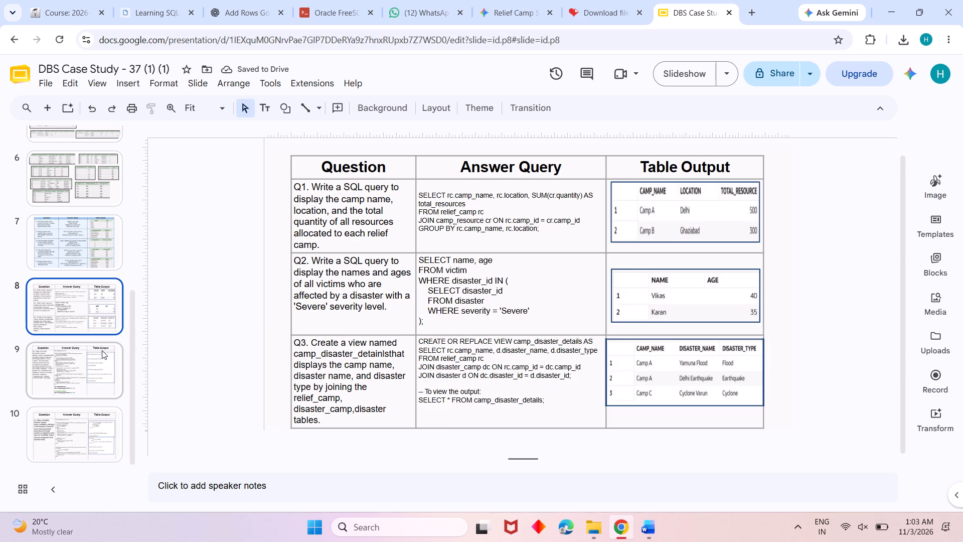
On slide 9, start a new line below the slash that follows END; in the Q4 answer query.
{"action": "left_click", "coordinate": [71, 376]}
{"action": "scroll", "coordinate": [427, 393], "scroll_direction": "down", "scroll_amount": 1}
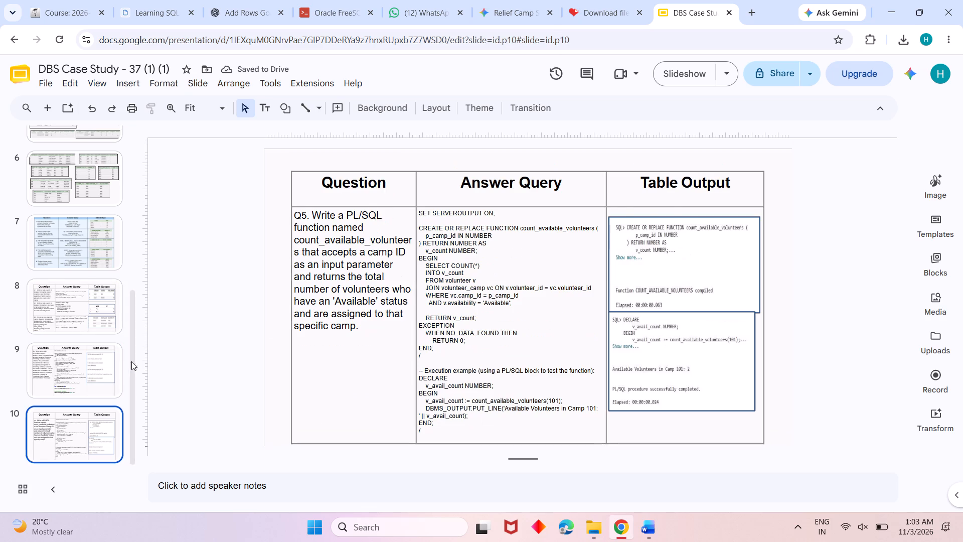
{"action": "left_click", "coordinate": [90, 351]}
{"action": "left_click", "coordinate": [419, 383]}
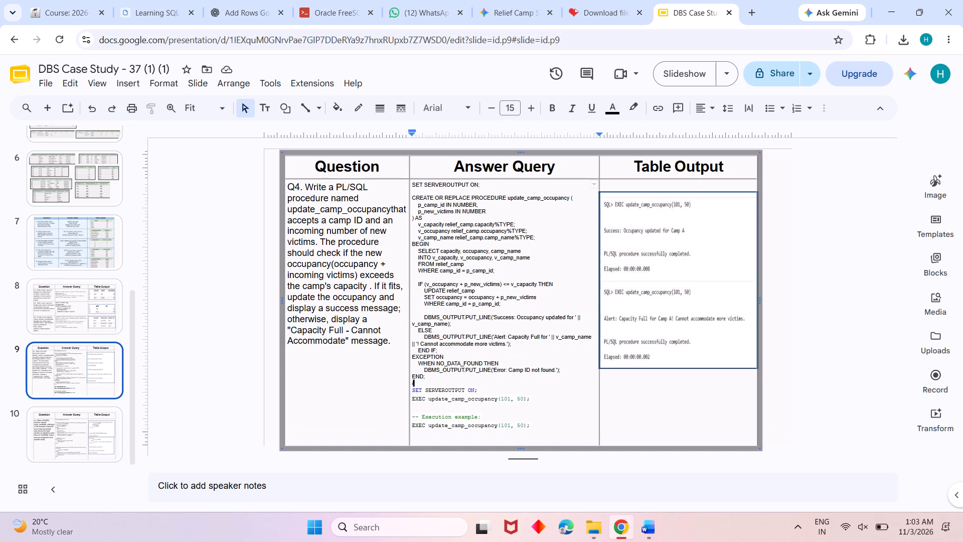
{"action": "key", "text": "Return"}
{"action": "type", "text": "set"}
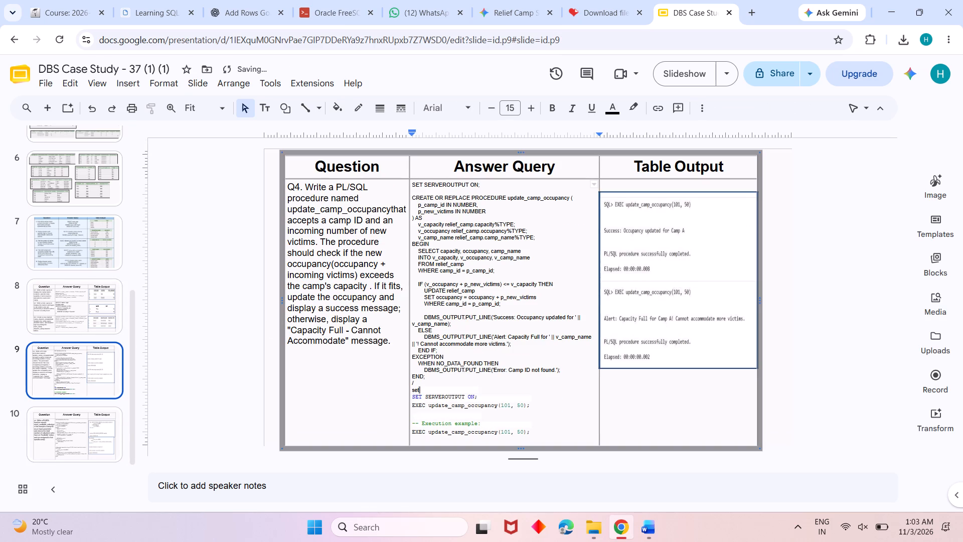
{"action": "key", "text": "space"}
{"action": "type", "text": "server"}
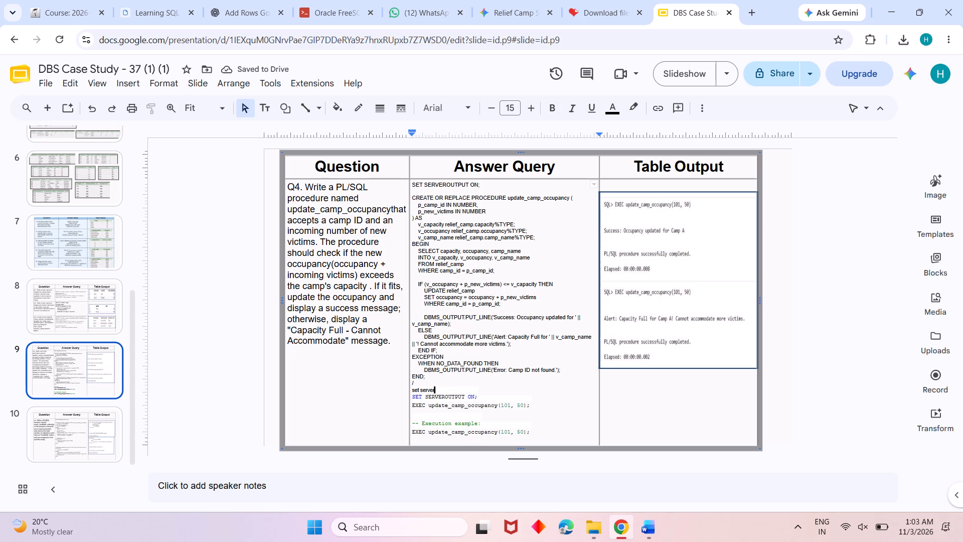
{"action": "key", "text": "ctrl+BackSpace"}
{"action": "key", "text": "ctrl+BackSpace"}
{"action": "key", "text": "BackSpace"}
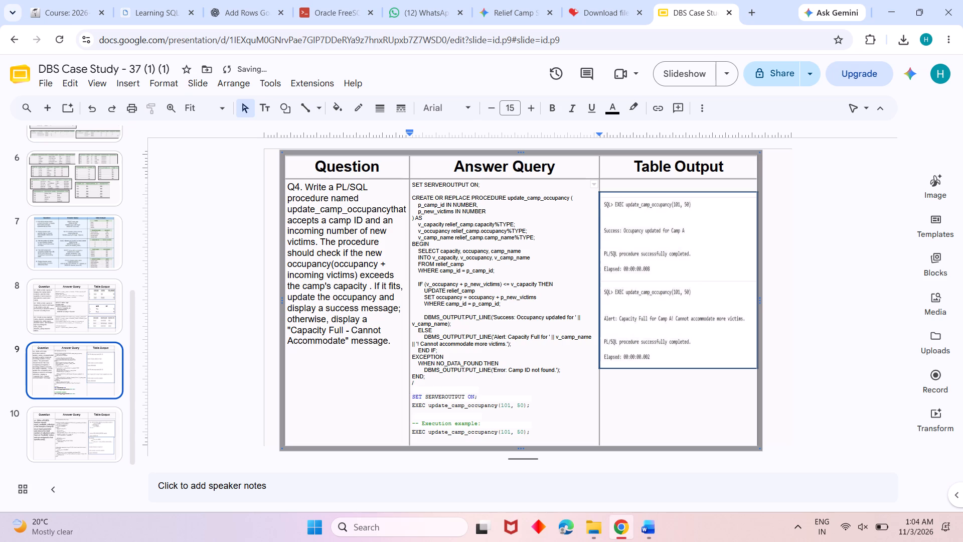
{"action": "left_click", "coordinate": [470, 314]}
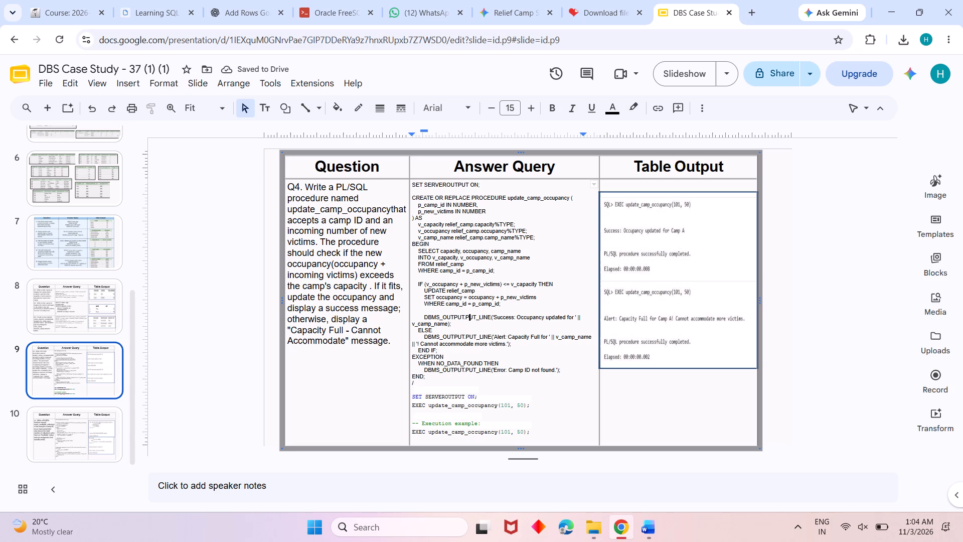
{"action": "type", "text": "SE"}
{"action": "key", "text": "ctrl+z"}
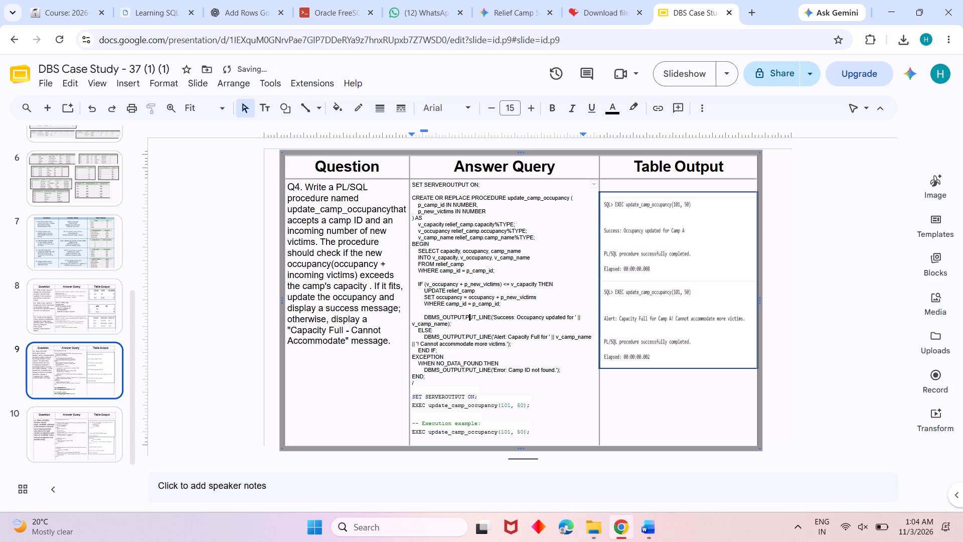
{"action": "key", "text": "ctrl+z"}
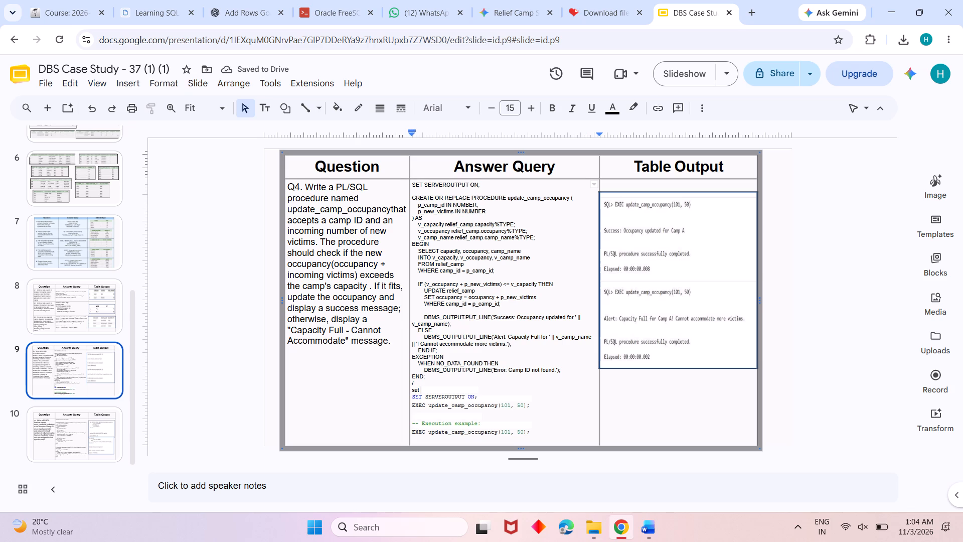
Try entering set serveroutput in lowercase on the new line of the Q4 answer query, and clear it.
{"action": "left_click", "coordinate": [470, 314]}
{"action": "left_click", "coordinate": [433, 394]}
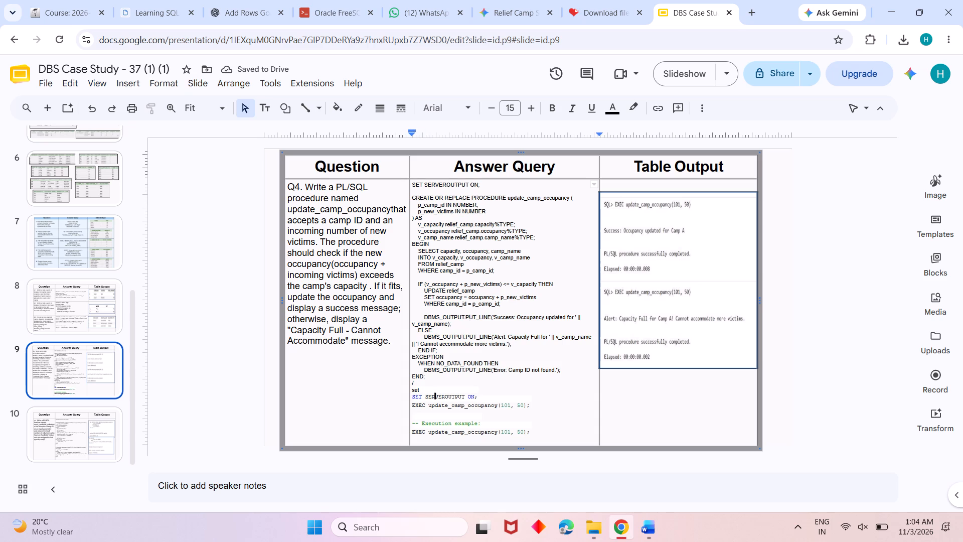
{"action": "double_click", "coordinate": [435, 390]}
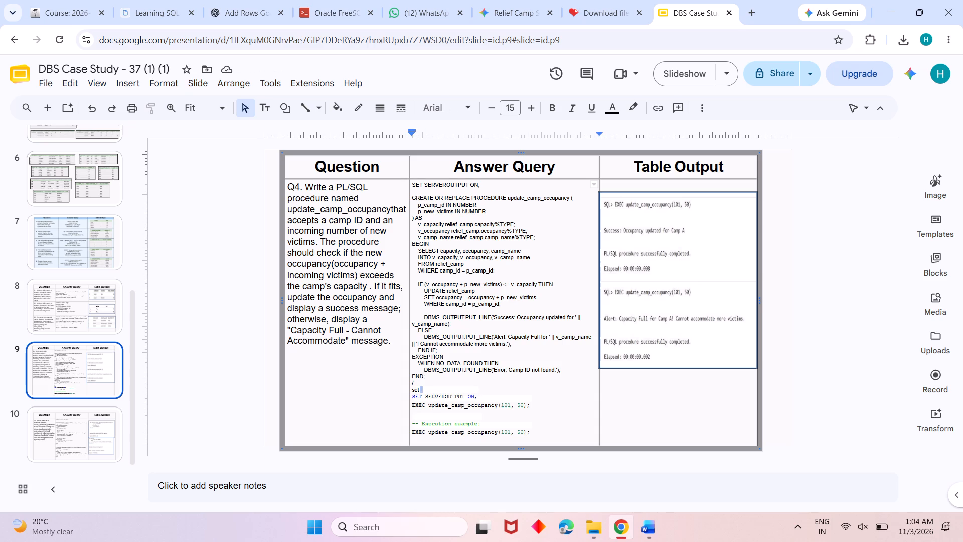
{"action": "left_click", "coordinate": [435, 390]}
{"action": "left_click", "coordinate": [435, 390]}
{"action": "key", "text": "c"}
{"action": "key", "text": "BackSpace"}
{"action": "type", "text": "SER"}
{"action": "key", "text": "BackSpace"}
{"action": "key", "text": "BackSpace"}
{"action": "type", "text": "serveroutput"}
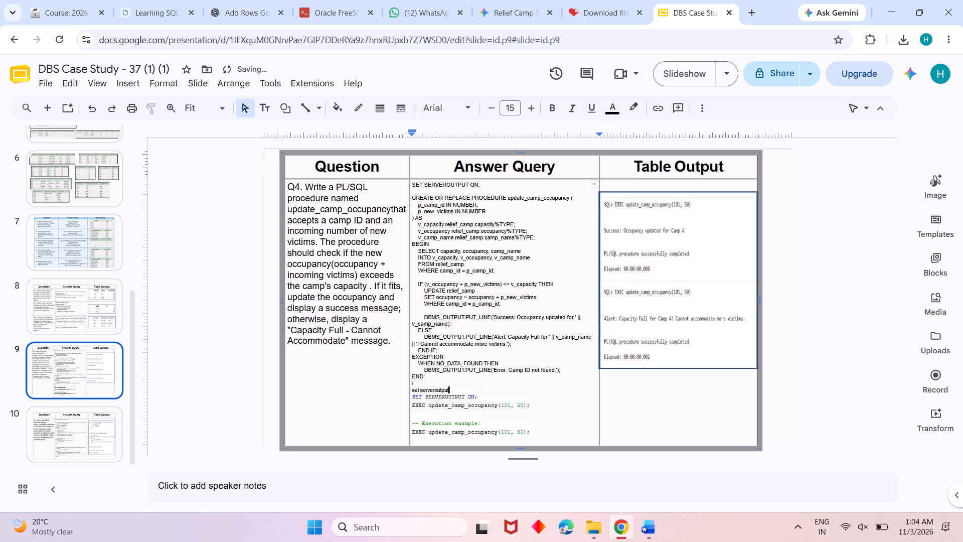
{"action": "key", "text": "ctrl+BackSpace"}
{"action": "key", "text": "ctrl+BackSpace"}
Enter SET SERVEROUTPUT ON; in plain black text on the new line and start another line below it.
{"action": "type", "text": "SET SER"}
{"action": "type", "text": "VEROUTPUT"}
{"action": "key", "text": "space"}
{"action": "type", "text": "ON;"}
{"action": "key", "text": "Return"}
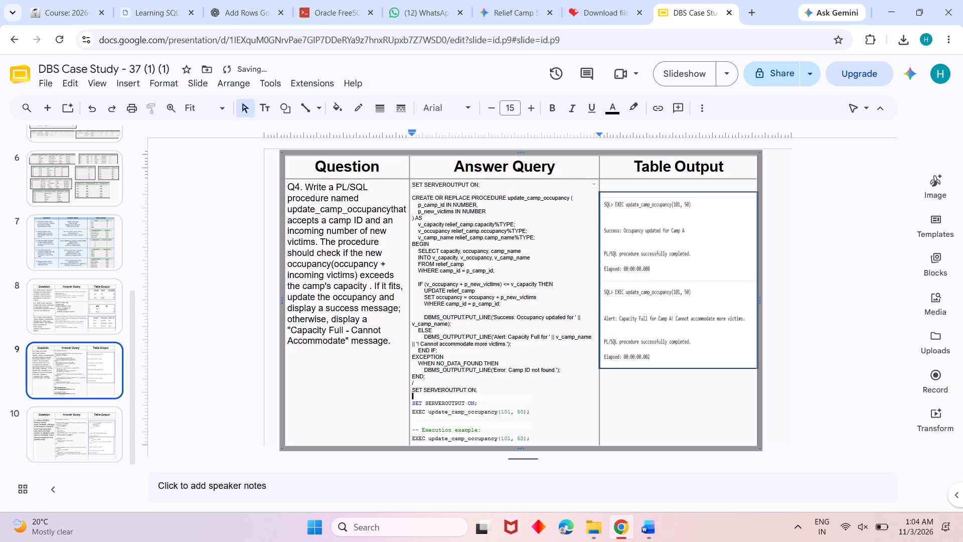
Enter EXEC update_camp_occupancy(101,50); in plain text below the new SET SERVEROUTPUT ON; line.
{"action": "type", "text": "EXEC"}
{"action": "key", "text": "space"}
{"action": "type", "text": "updatew"}
{"action": "key", "text": "BackSpace"}
{"action": "type", "text": "_camp"}
{"action": "type", "text": "_occupancy"}
{"action": "type", "text": "(101,"}
{"action": "type", "text": "50);"}
Delete the old code-styled SET SERVEROUTPUT ON; and EXEC lines directly below the retyped ones in the Q4 answer query.
{"action": "scroll", "coordinate": [435, 390], "scroll_direction": "down", "scroll_amount": 1}
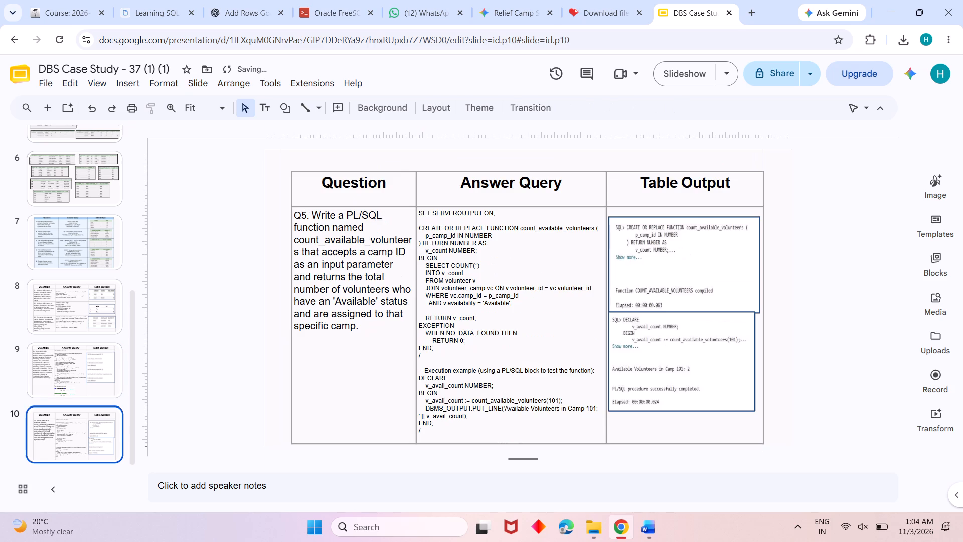
{"action": "left_click", "coordinate": [96, 375]}
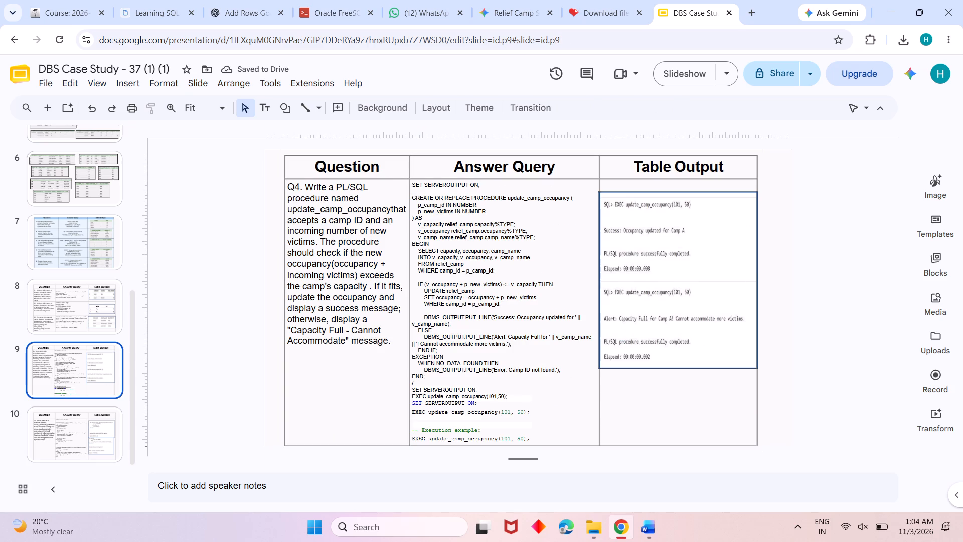
{"action": "left_click_drag", "start_coordinate": [530, 414], "coordinate": [416, 405]}
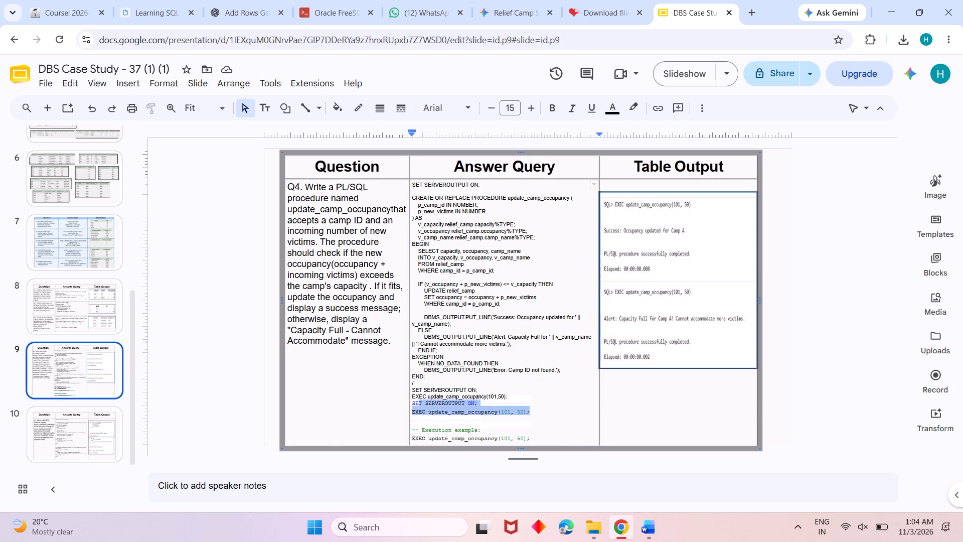
{"action": "left_click_drag", "start_coordinate": [416, 405], "coordinate": [409, 404]}
{"action": "key", "text": "BackSpace"}
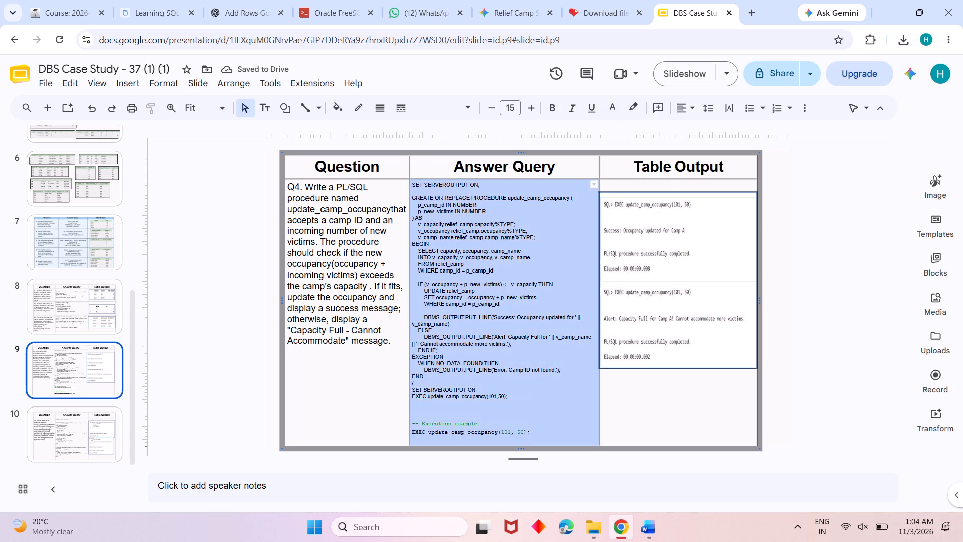
Begin another EXEC statement on the blank line below EXEC update_camp_occupancy(101,50); in the Q4 answer query.
{"action": "left_click", "coordinate": [447, 400]}
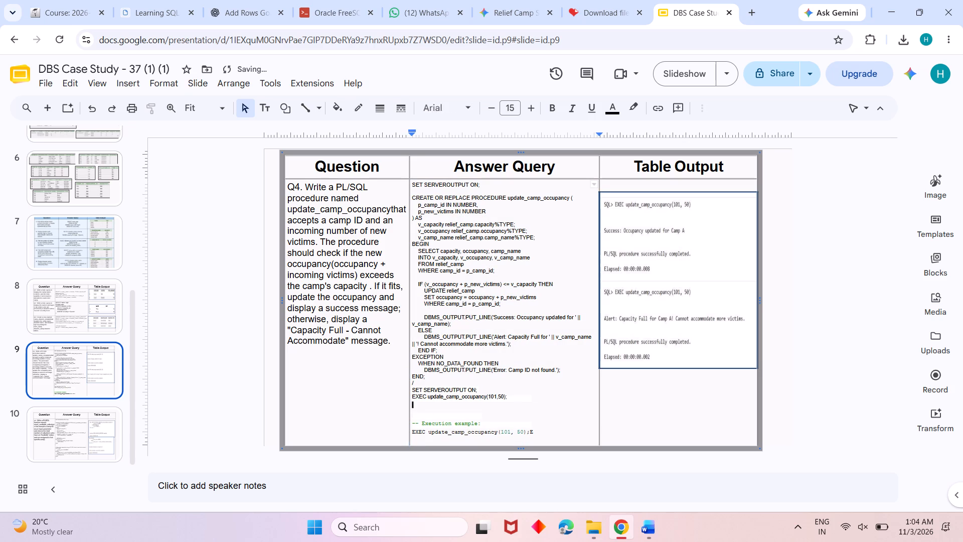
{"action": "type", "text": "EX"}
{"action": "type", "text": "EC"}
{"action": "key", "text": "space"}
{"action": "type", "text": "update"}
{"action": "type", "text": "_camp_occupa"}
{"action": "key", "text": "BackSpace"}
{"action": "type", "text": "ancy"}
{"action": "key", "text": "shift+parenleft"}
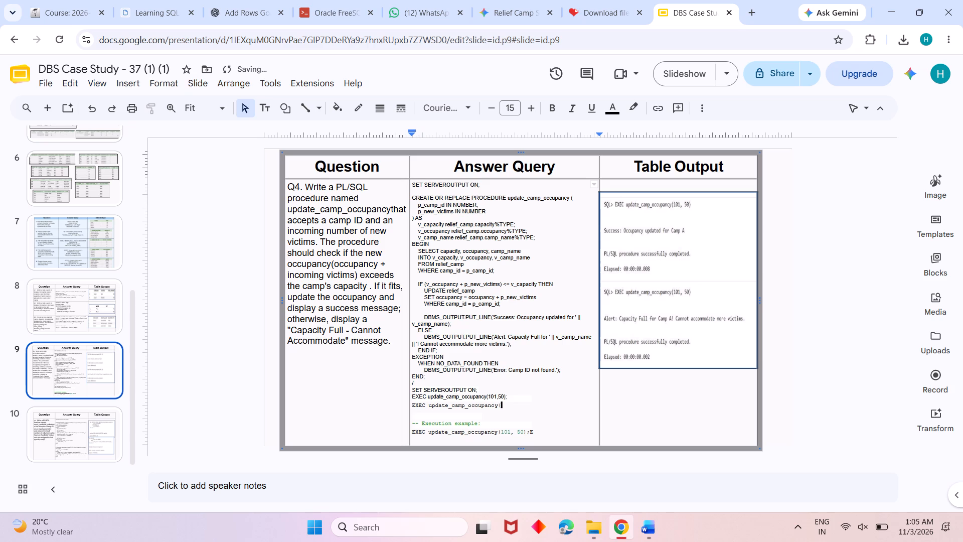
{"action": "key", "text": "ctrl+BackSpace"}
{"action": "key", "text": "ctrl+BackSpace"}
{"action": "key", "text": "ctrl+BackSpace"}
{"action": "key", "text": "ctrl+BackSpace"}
{"action": "left_click_drag", "start_coordinate": [529, 431], "coordinate": [413, 425]}
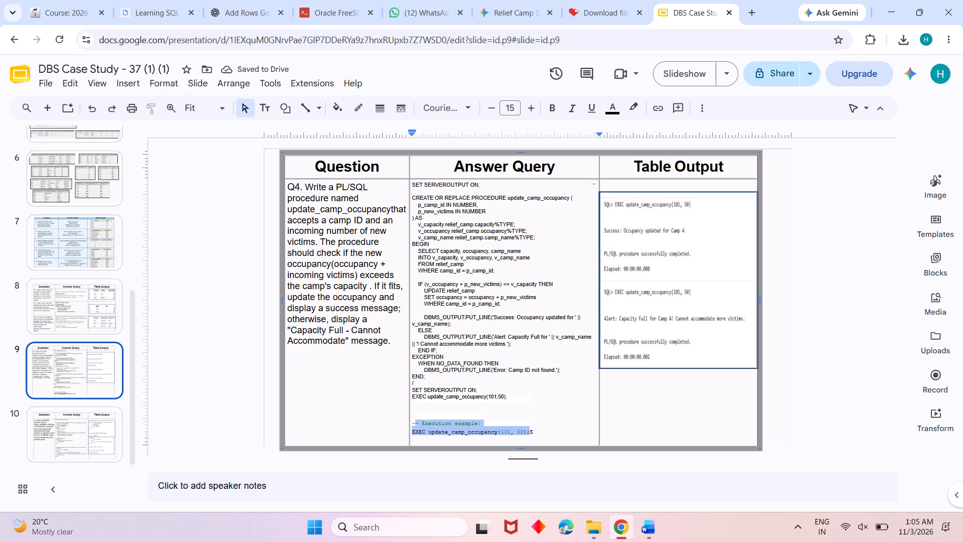
{"action": "left_click_drag", "start_coordinate": [413, 425], "coordinate": [408, 424]}
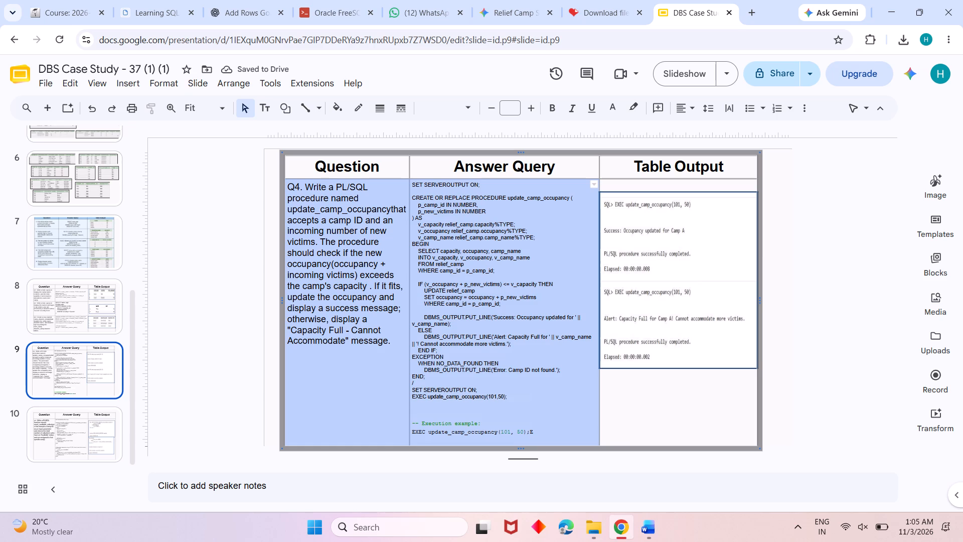